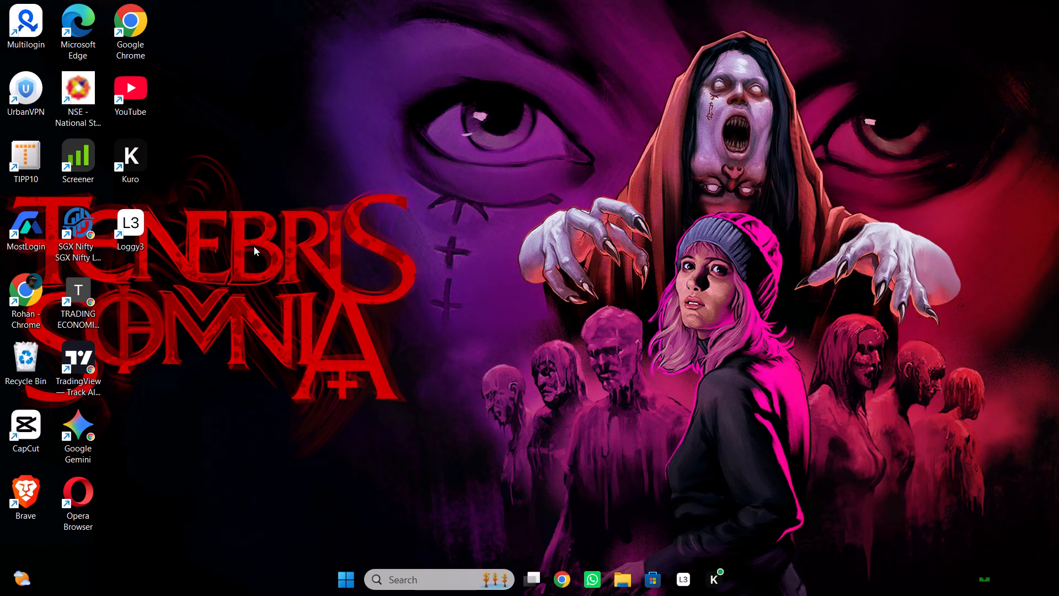
Switch to Chrome and create a new blank Sheet design from the Canva home page.
click(560, 588)
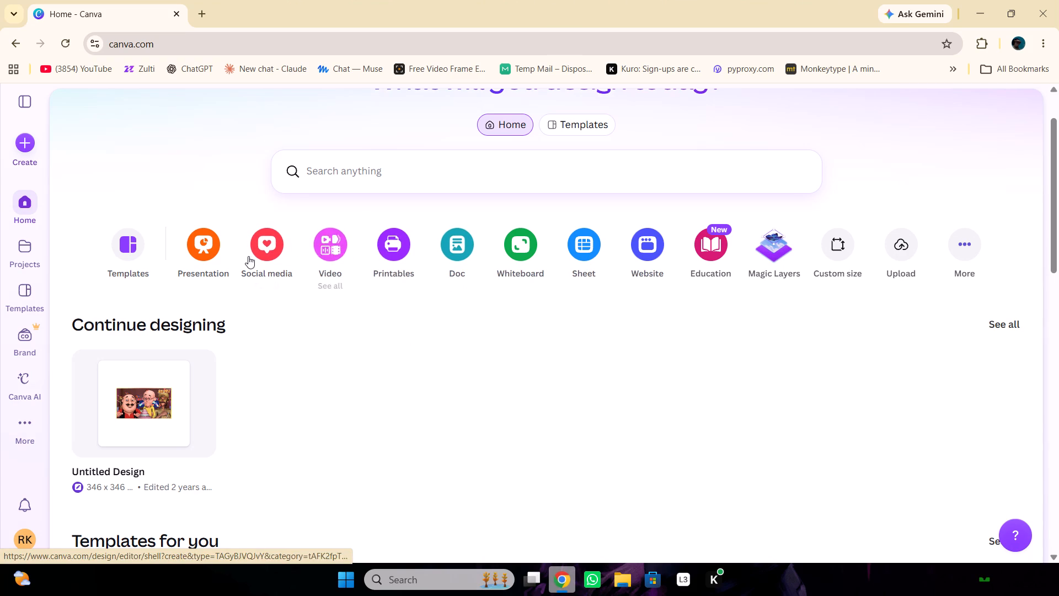
scroll(349, 270, down, 2)
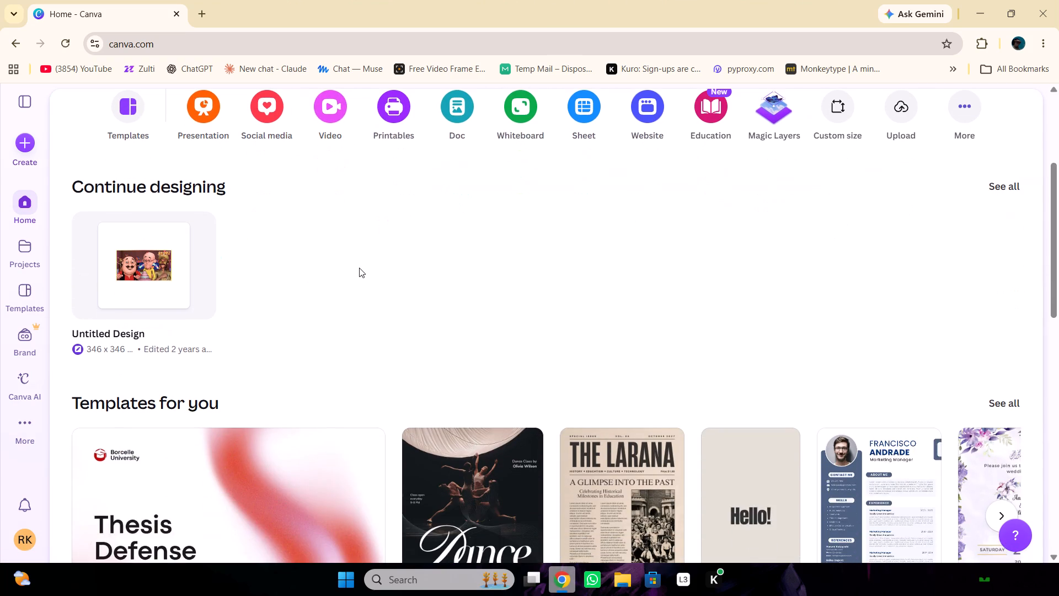
scroll(361, 266, down, 4)
scroll(363, 266, up, 6)
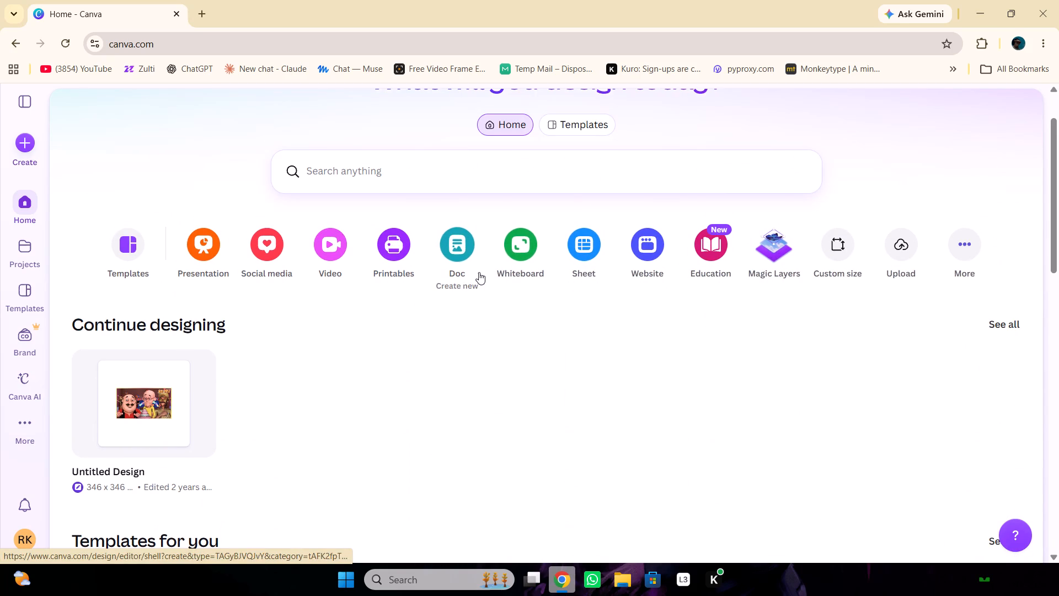
click(588, 267)
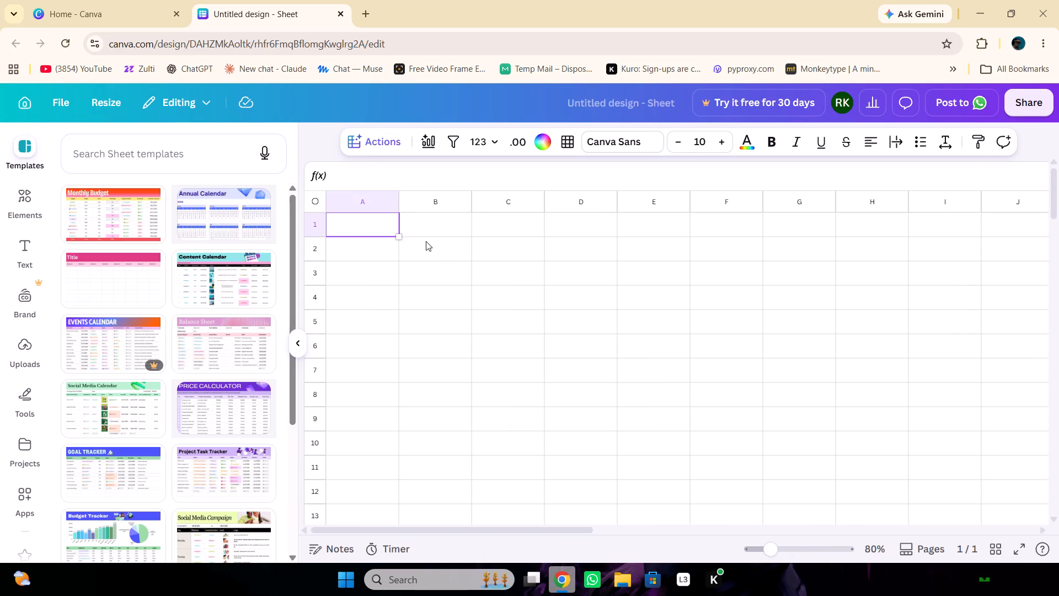
scroll(436, 235, down, 2)
scroll(436, 235, up, 4)
Return to the Canva home page and look through the available design types and creation options.
click(119, 3)
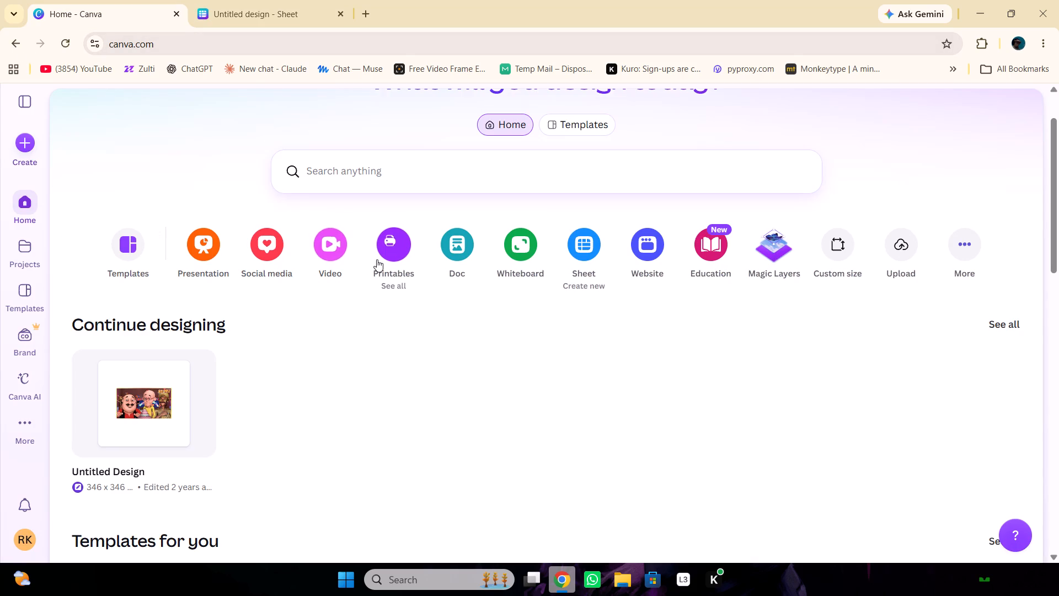
scroll(346, 268, down, 2)
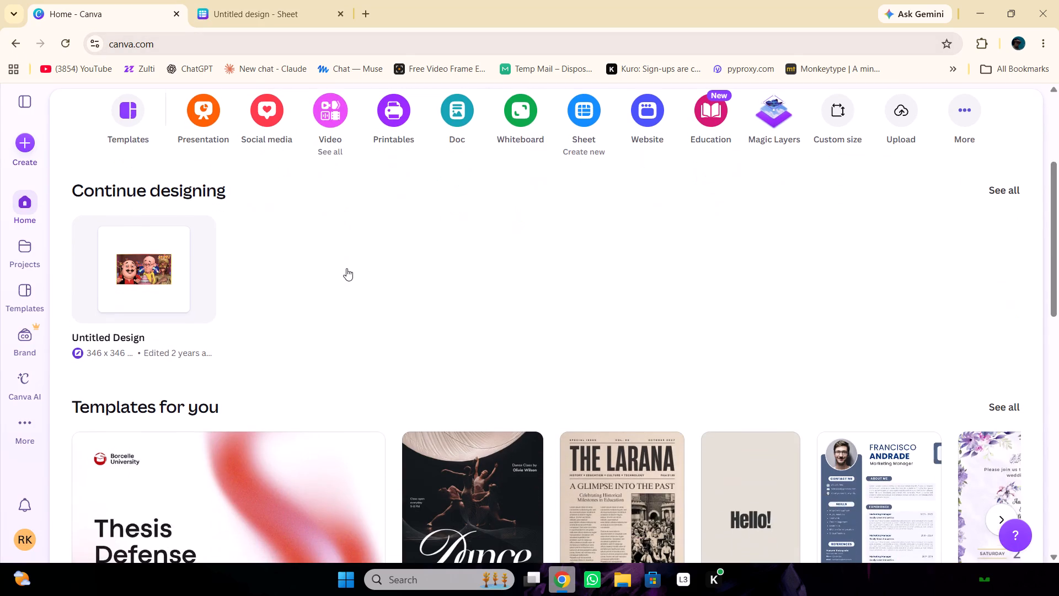
scroll(346, 268, down, 2)
scroll(347, 268, up, 4)
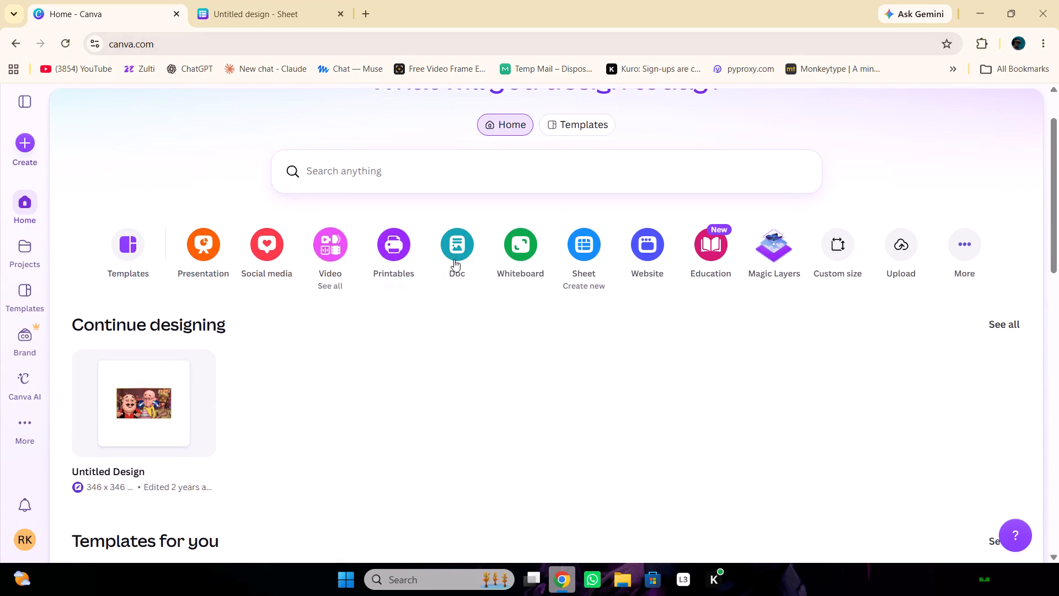
click(28, 142)
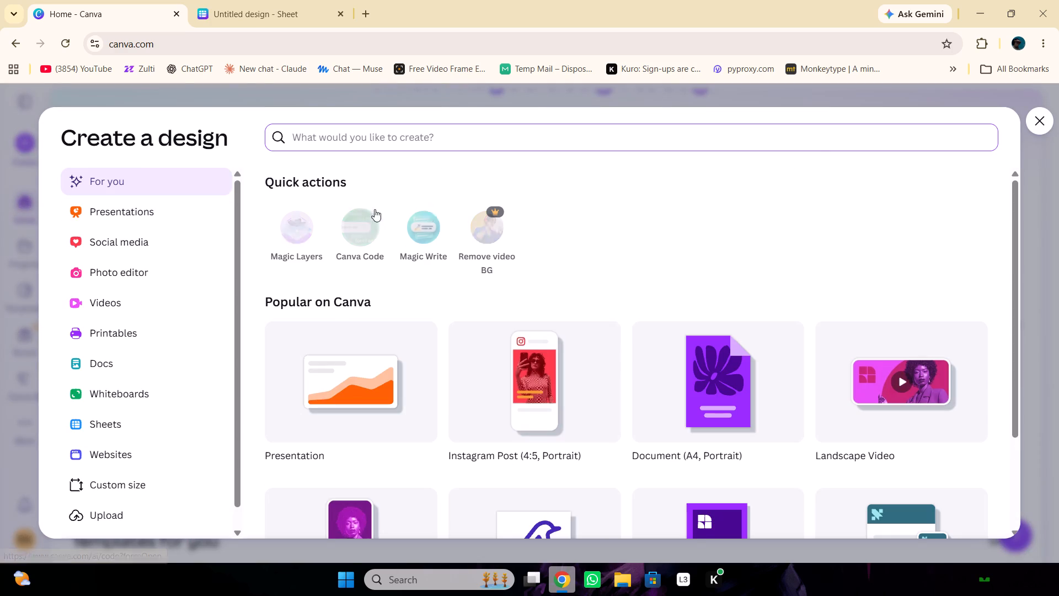
drag(1041, 132, 1041, 144)
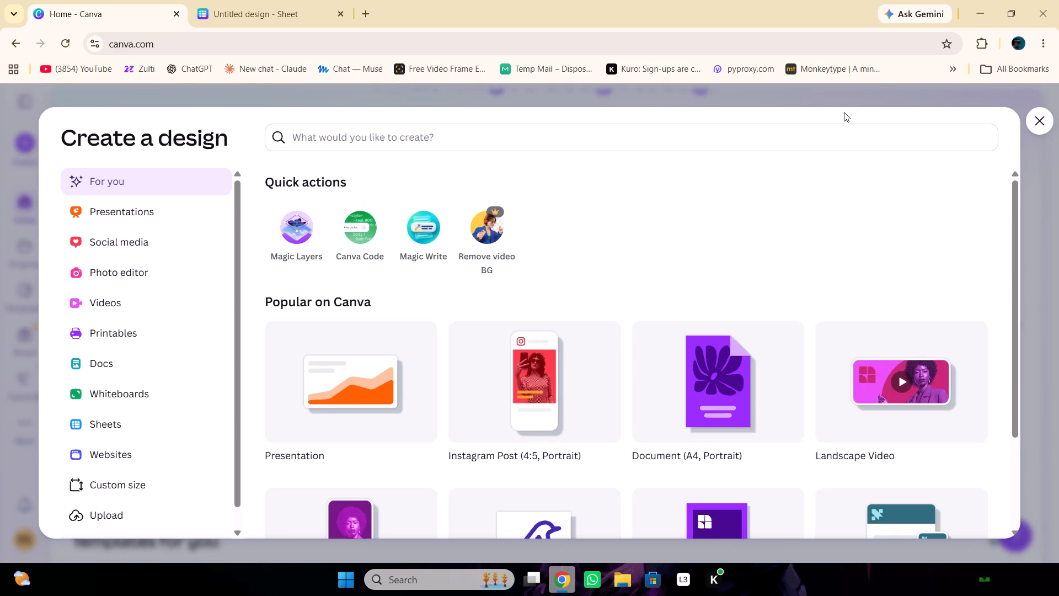
Leave the design creation options and open the Instagram Post category in the template library.
click(1041, 119)
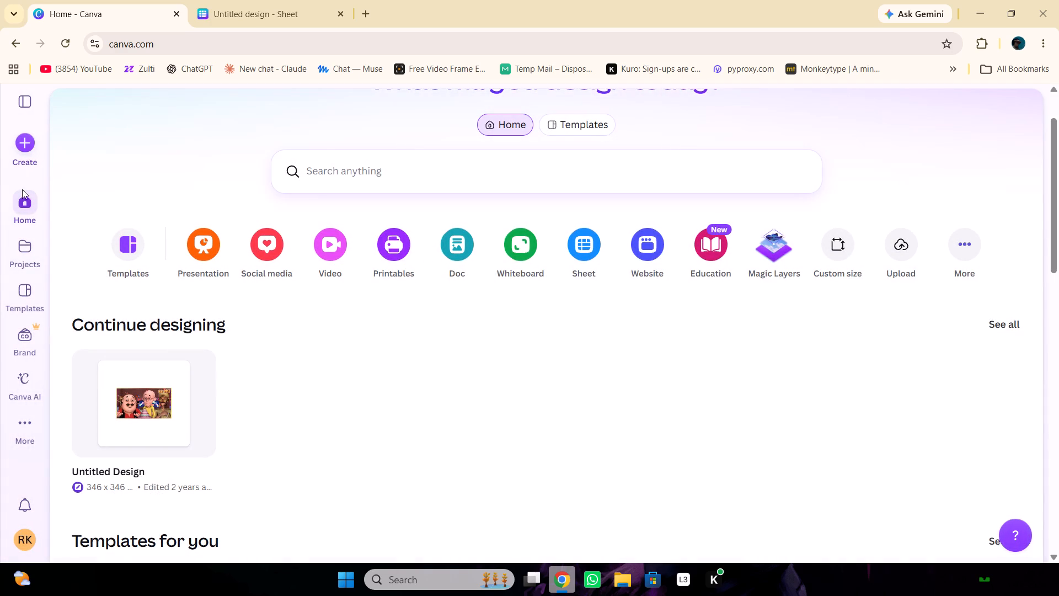
click(16, 291)
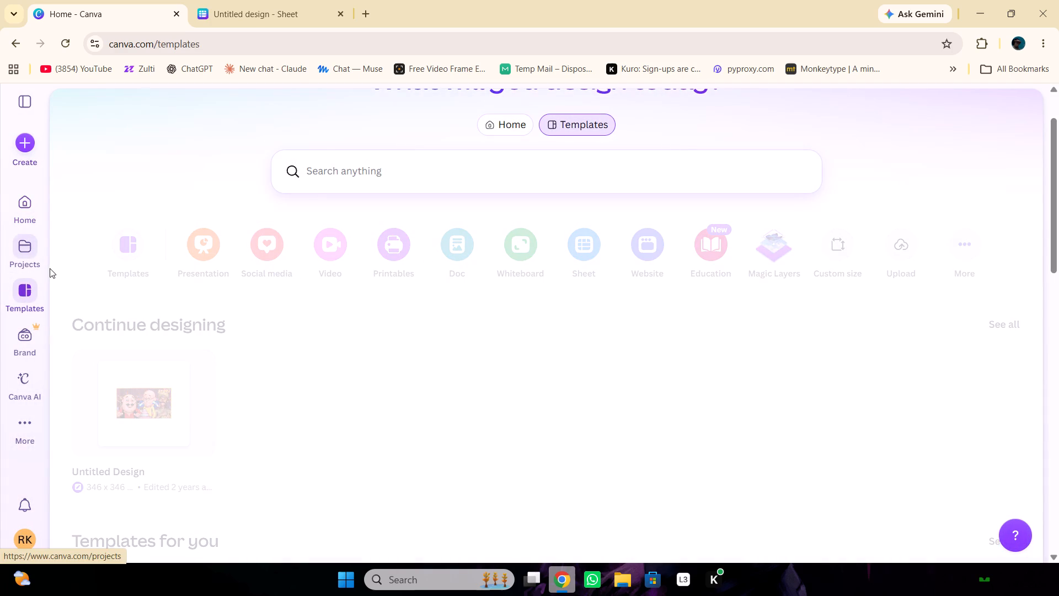
scroll(386, 244, down, 2)
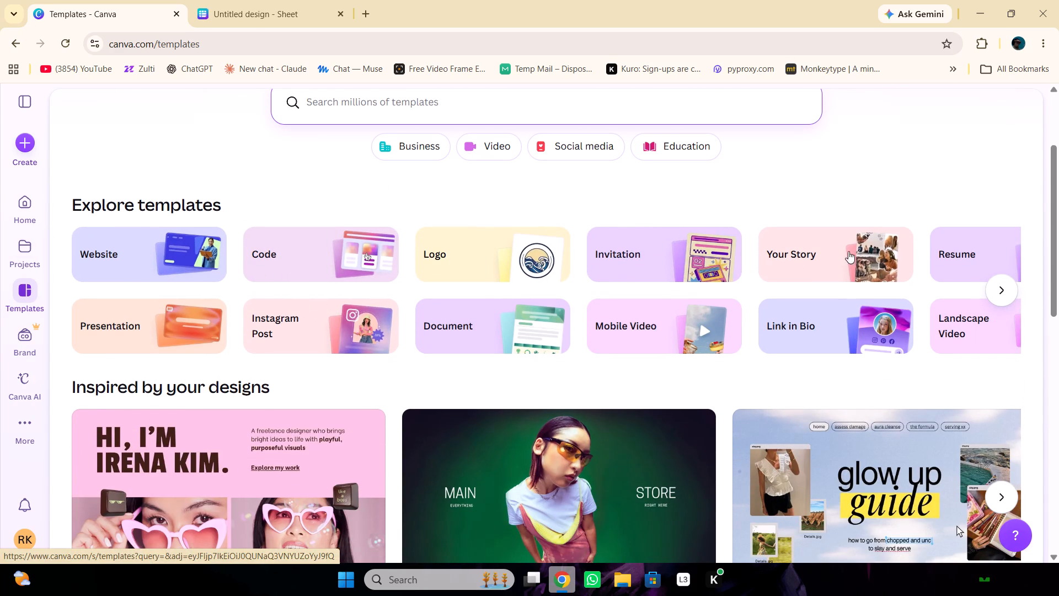
click(1007, 284)
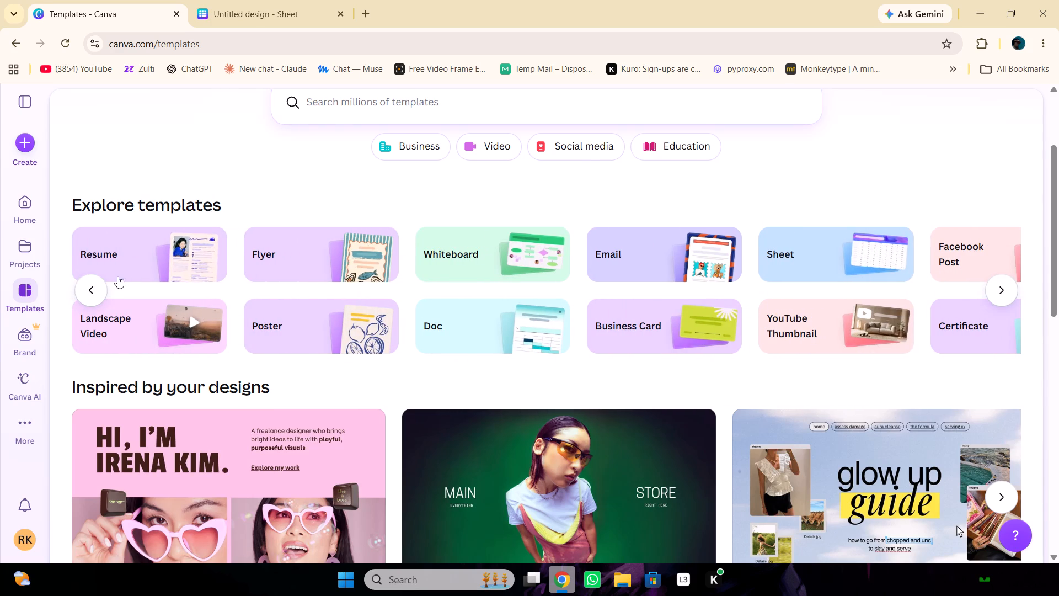
click(90, 276)
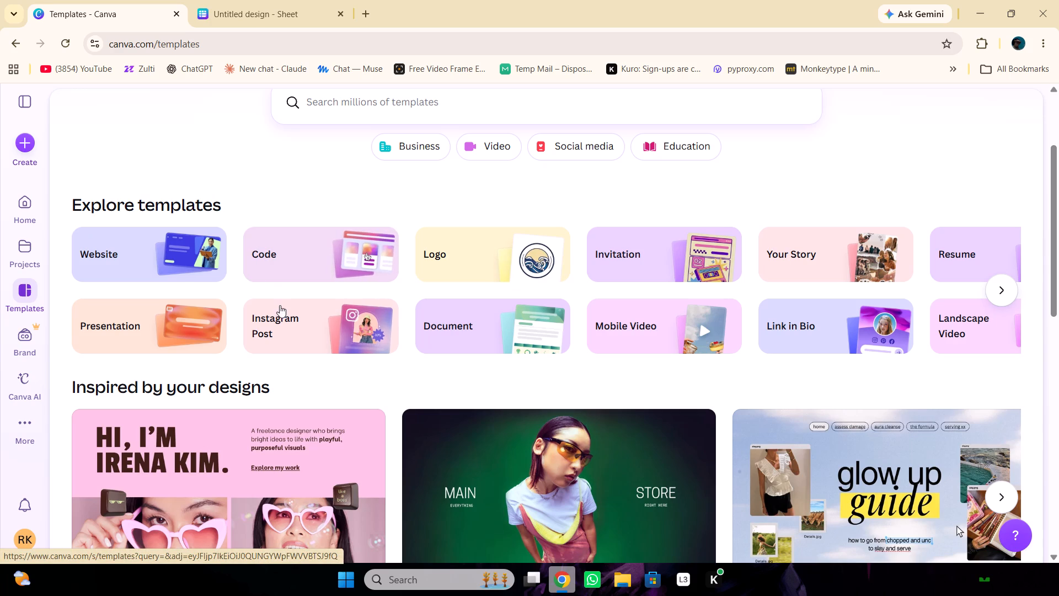
click(283, 321)
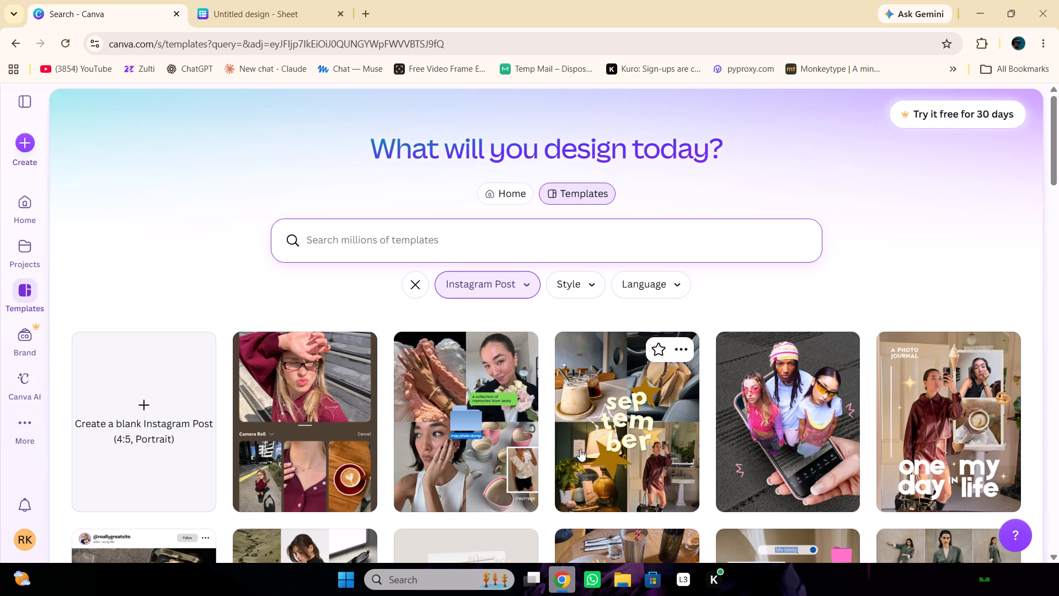
Look through the Instagram Post templates for a suitable design.
scroll(656, 443, down, 3)
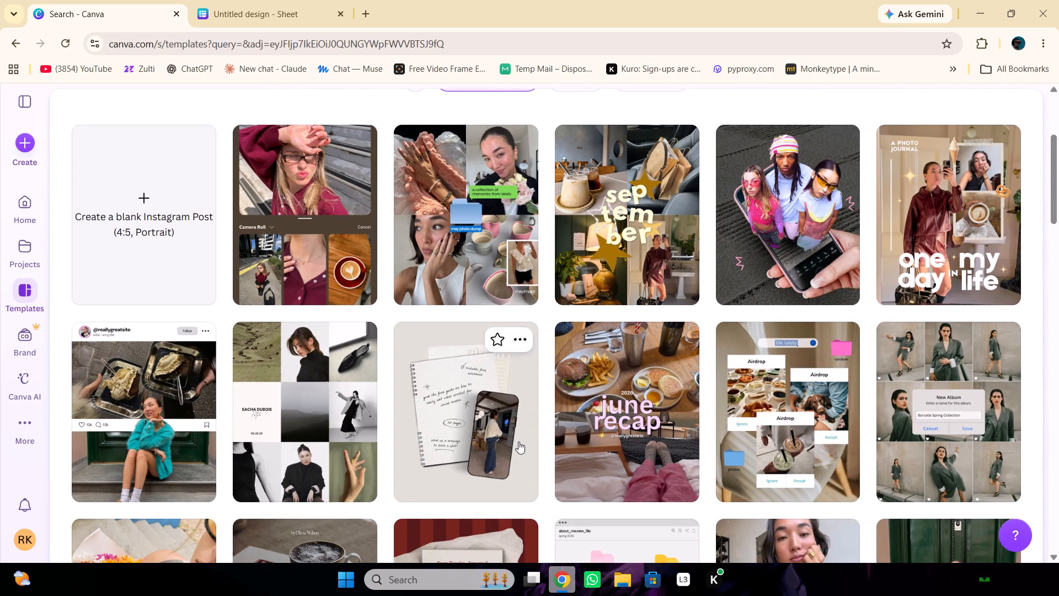
scroll(515, 342, down, 3)
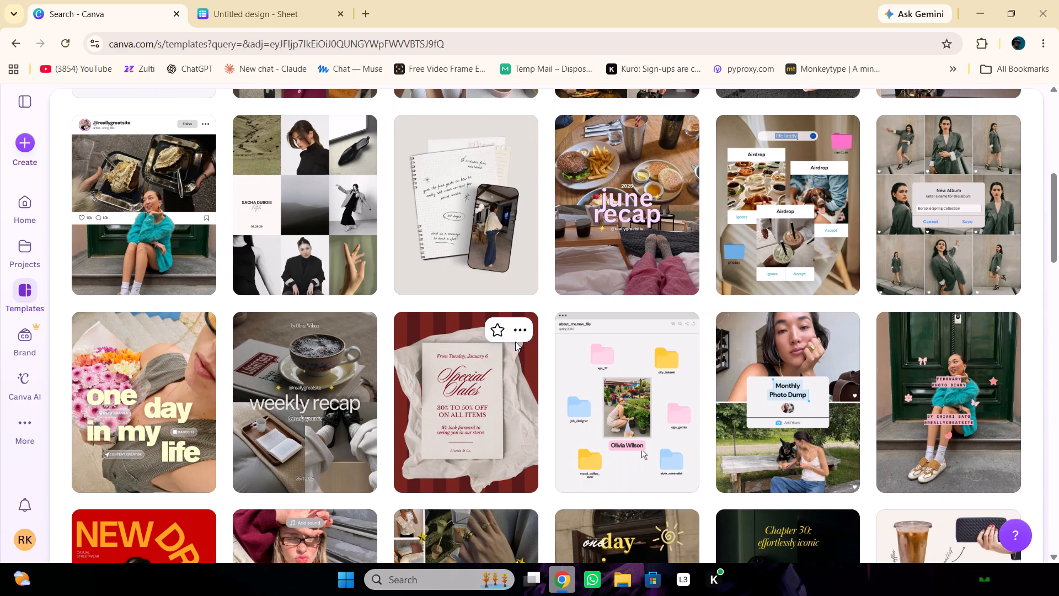
scroll(483, 355, down, 4)
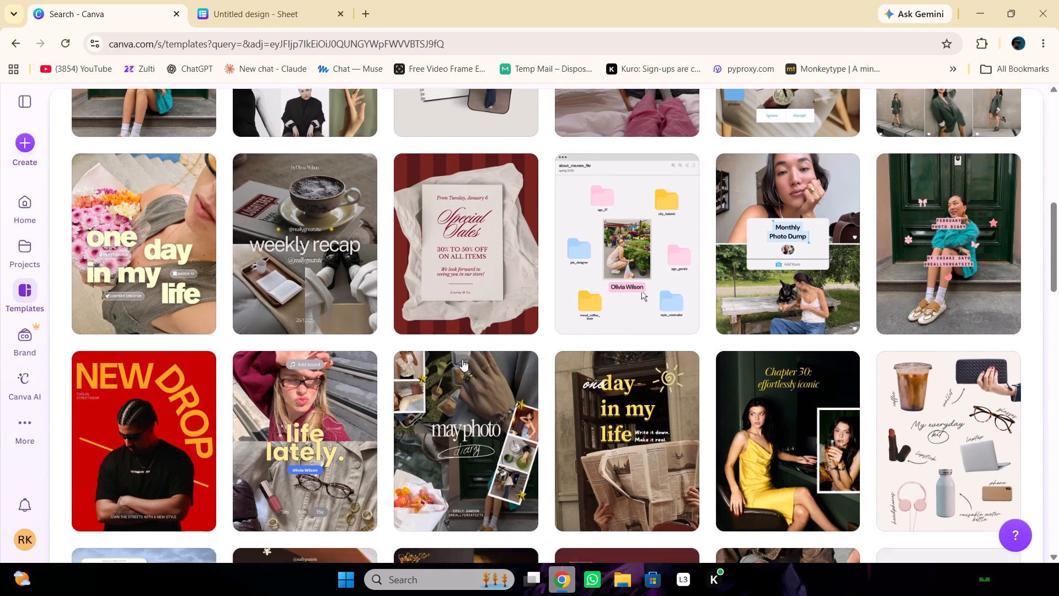
scroll(432, 349, up, 2)
scroll(432, 349, down, 3)
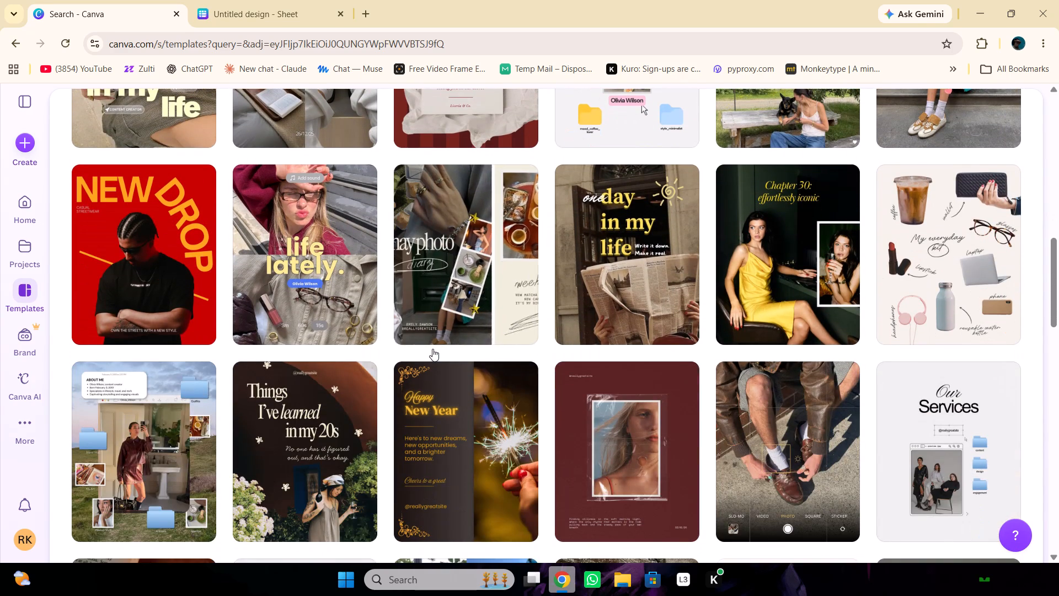
scroll(279, 369, up, 3)
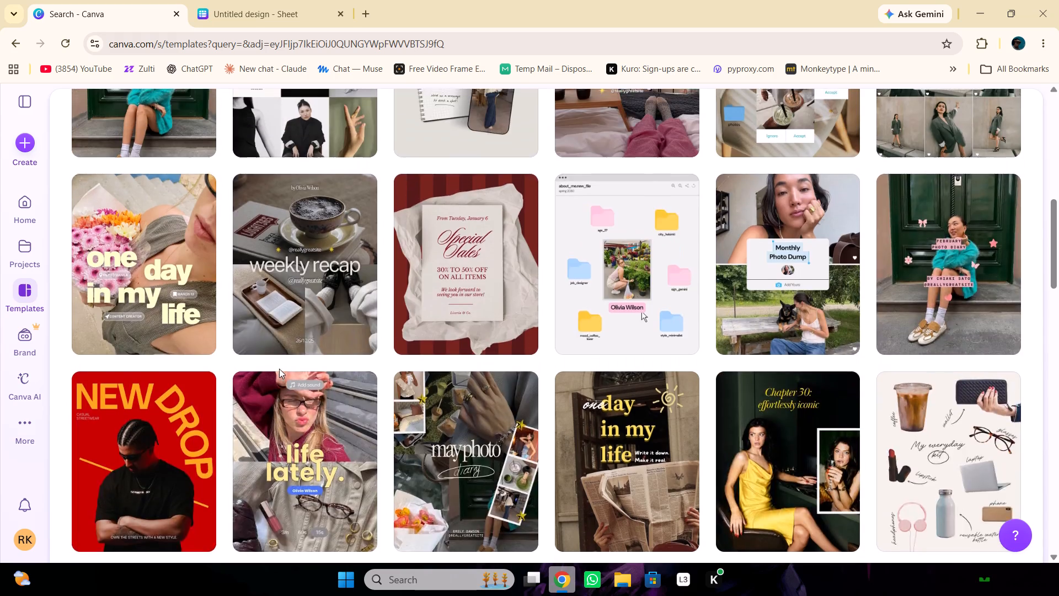
scroll(279, 369, up, 6)
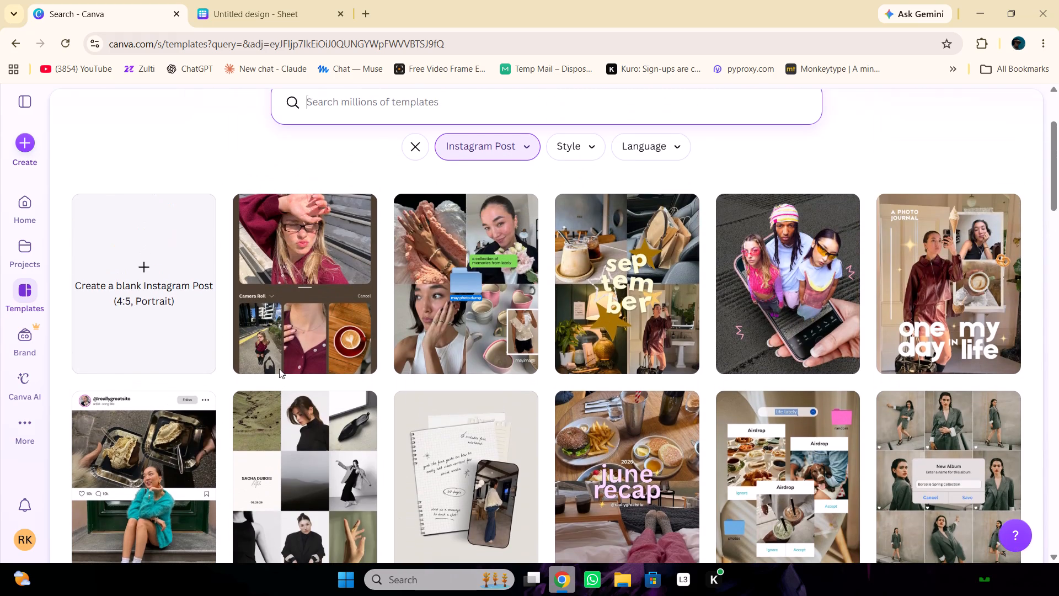
Open the "Trendy Cute Day in My Life Journal Carousel Instagram Post" template for customizing and go to its first page.
click(968, 264)
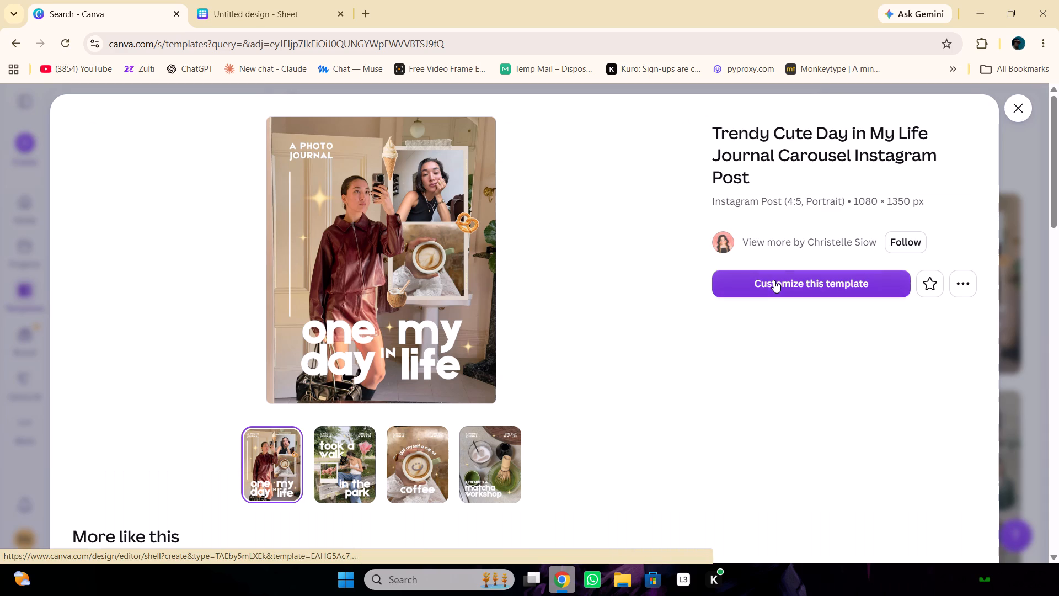
click(779, 276)
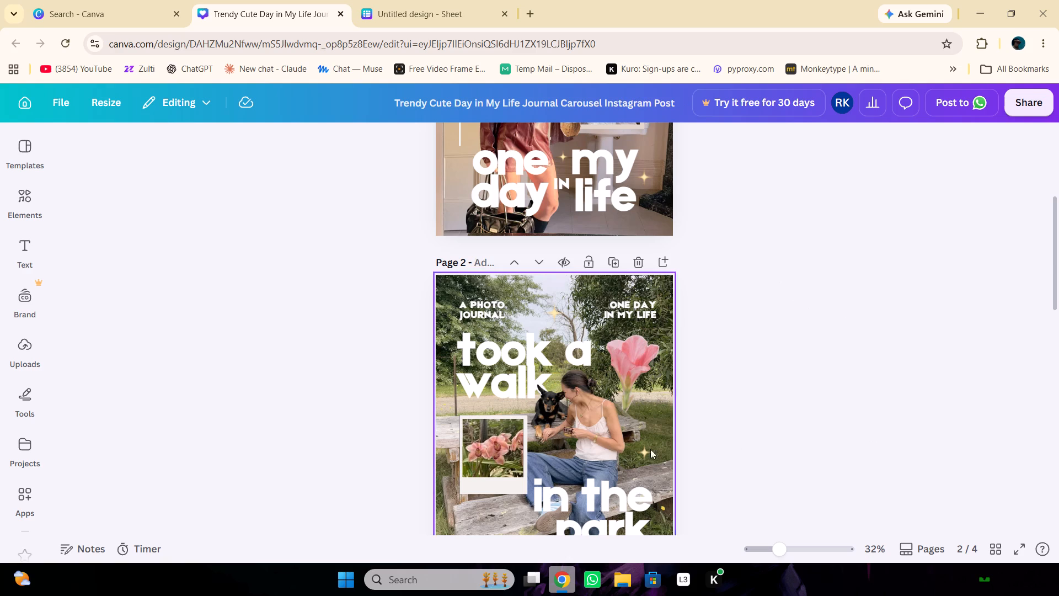
scroll(500, 396, up, 3)
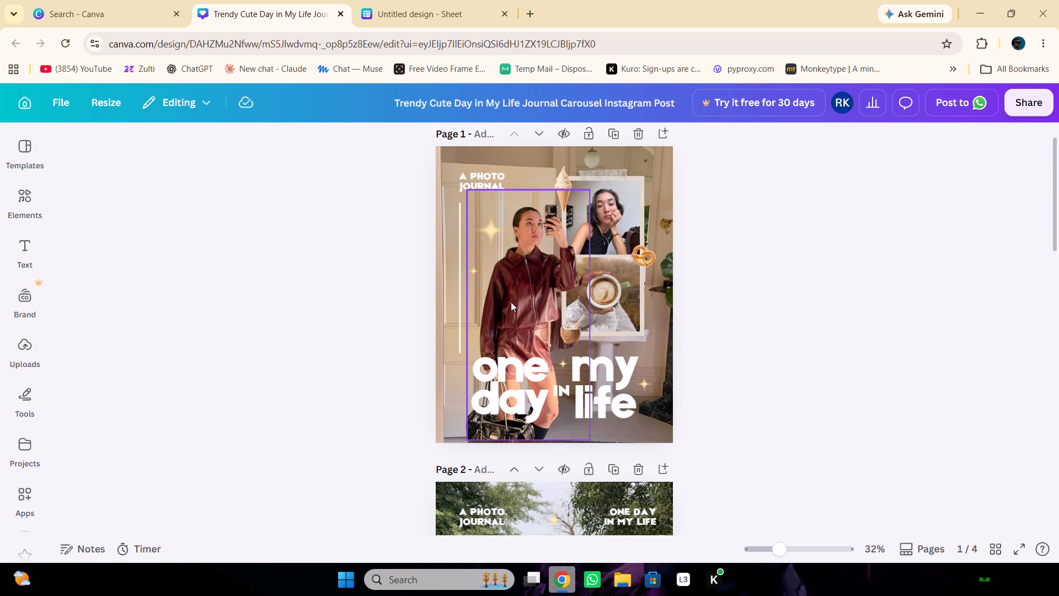
Delete the portrait image from the upper slot of the two-photo frame on page 1.
click(614, 237)
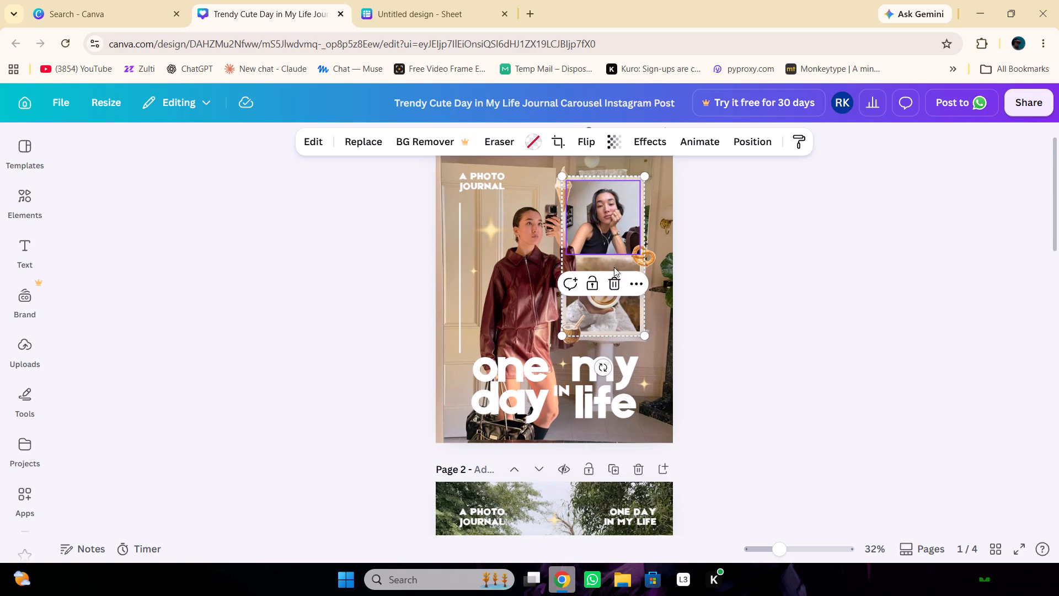
click(601, 320)
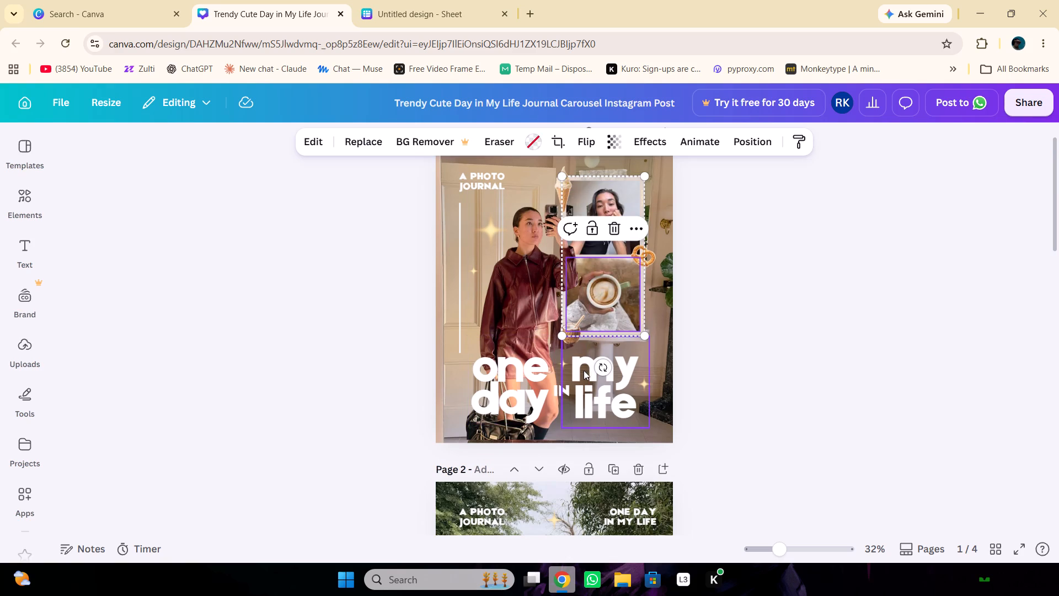
click(613, 190)
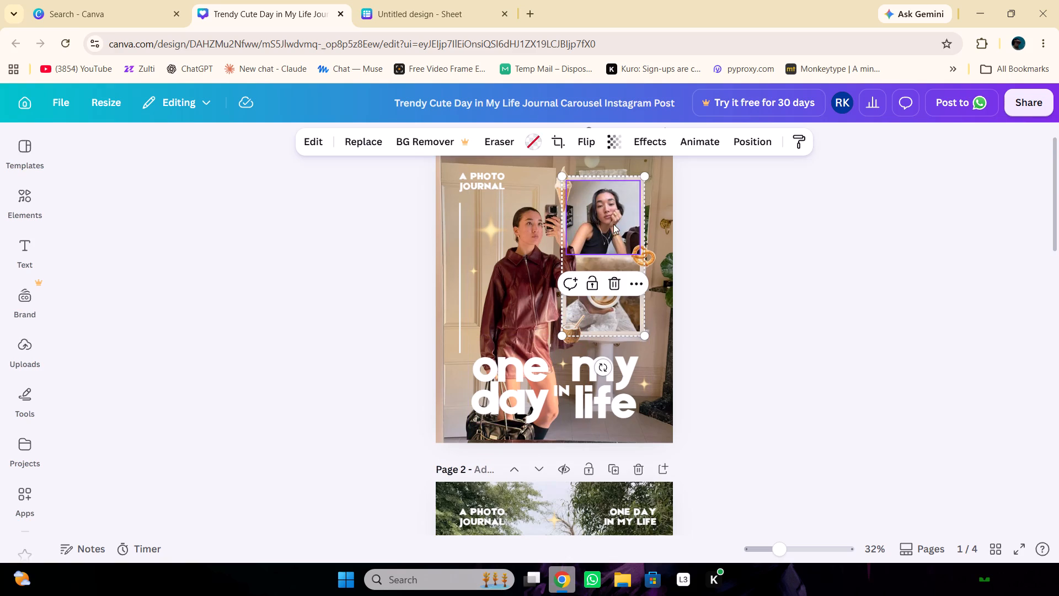
click(634, 282)
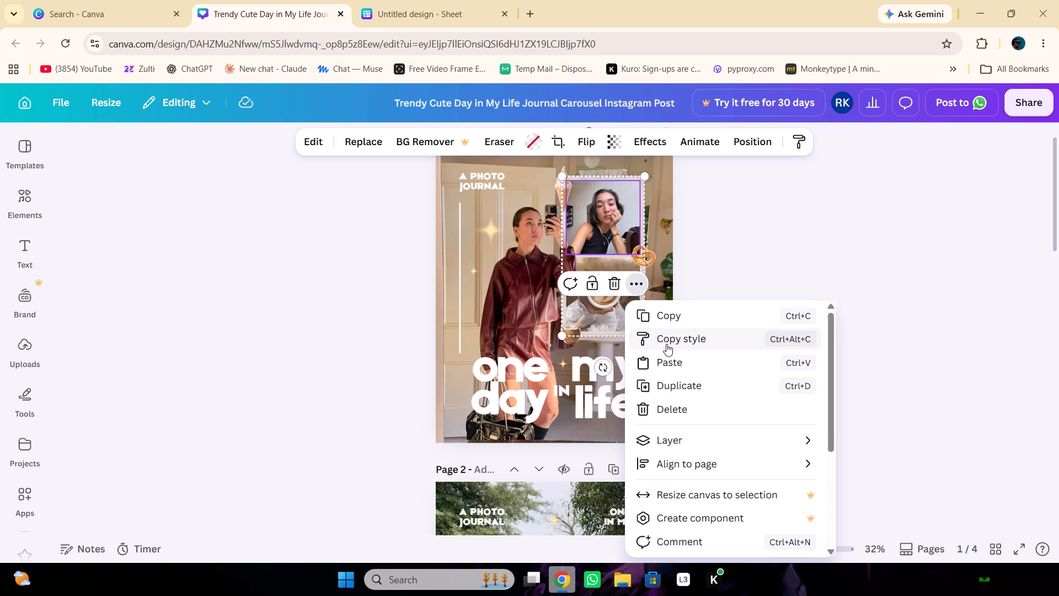
scroll(666, 362, down, 1)
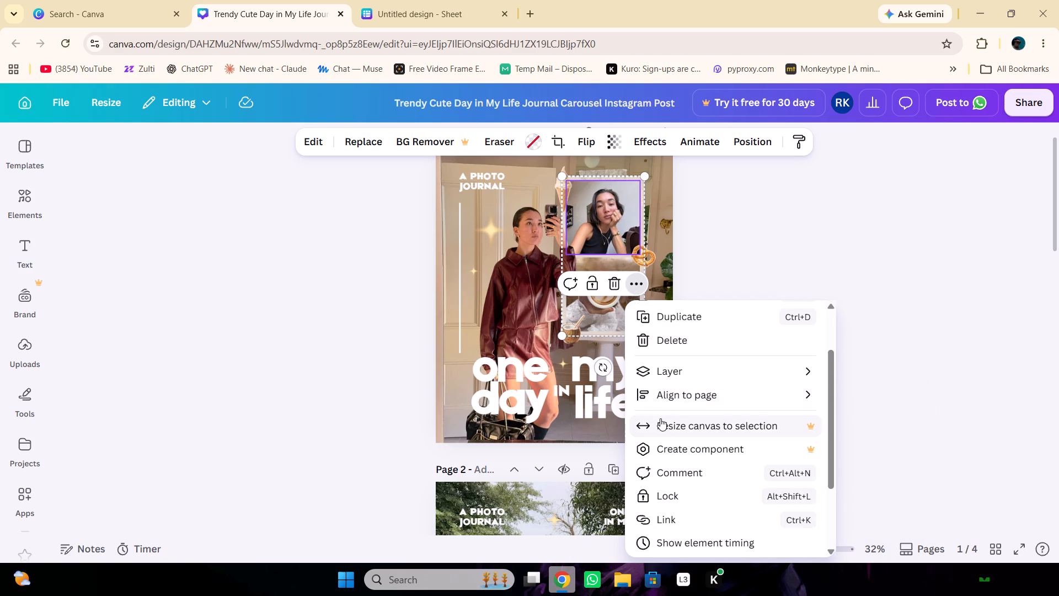
scroll(652, 453, down, 1)
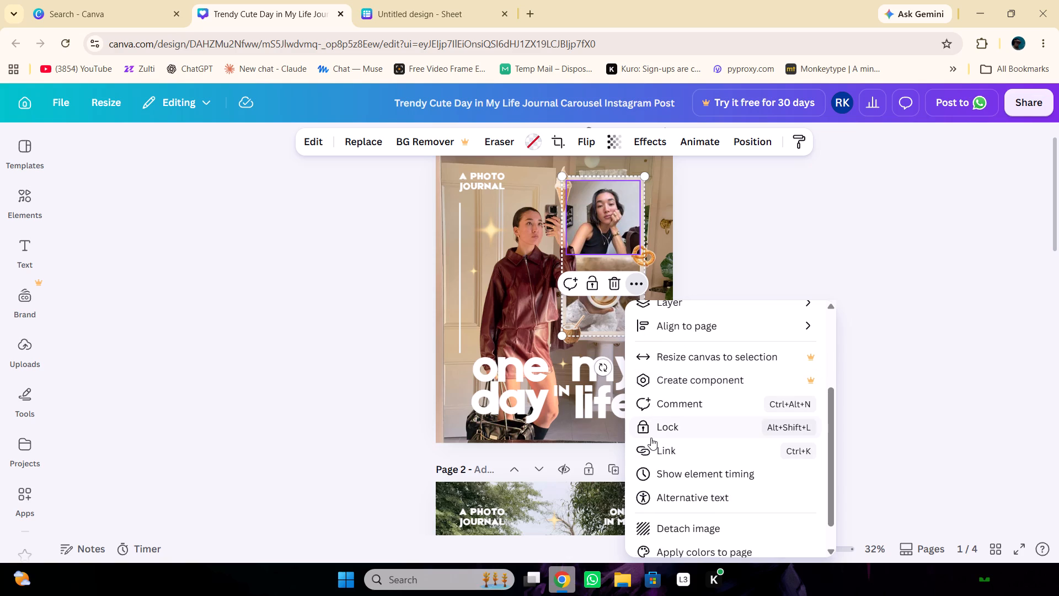
scroll(651, 438, down, 3)
scroll(644, 437, up, 2)
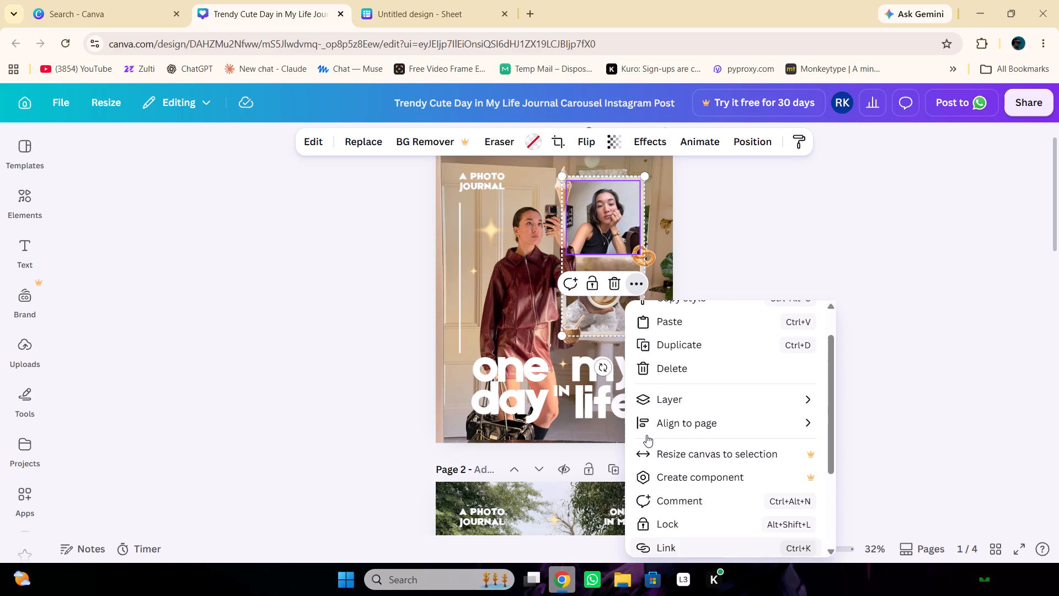
scroll(652, 414, up, 3)
click(614, 287)
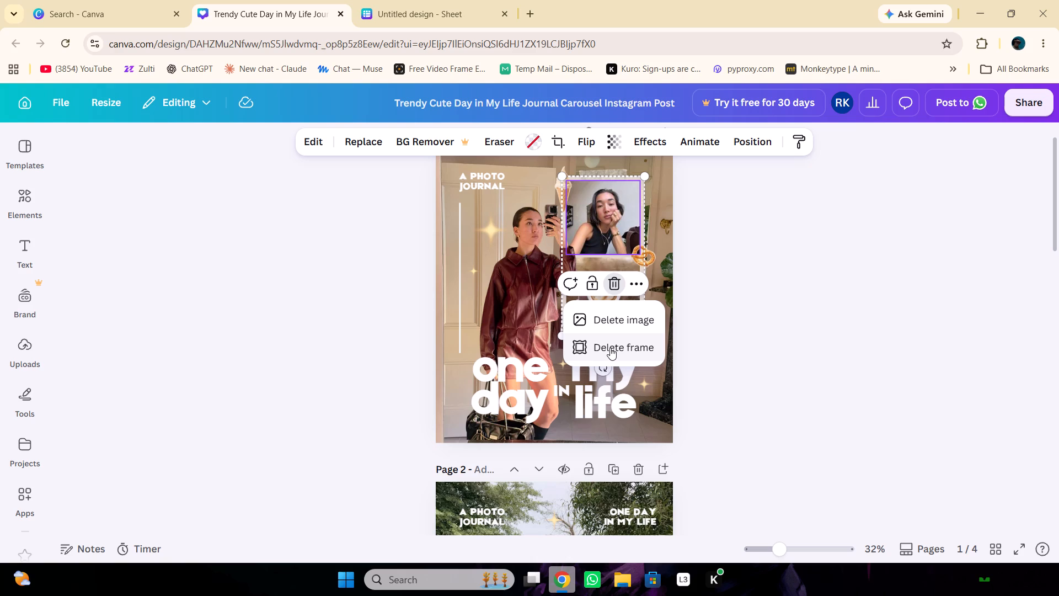
click(613, 318)
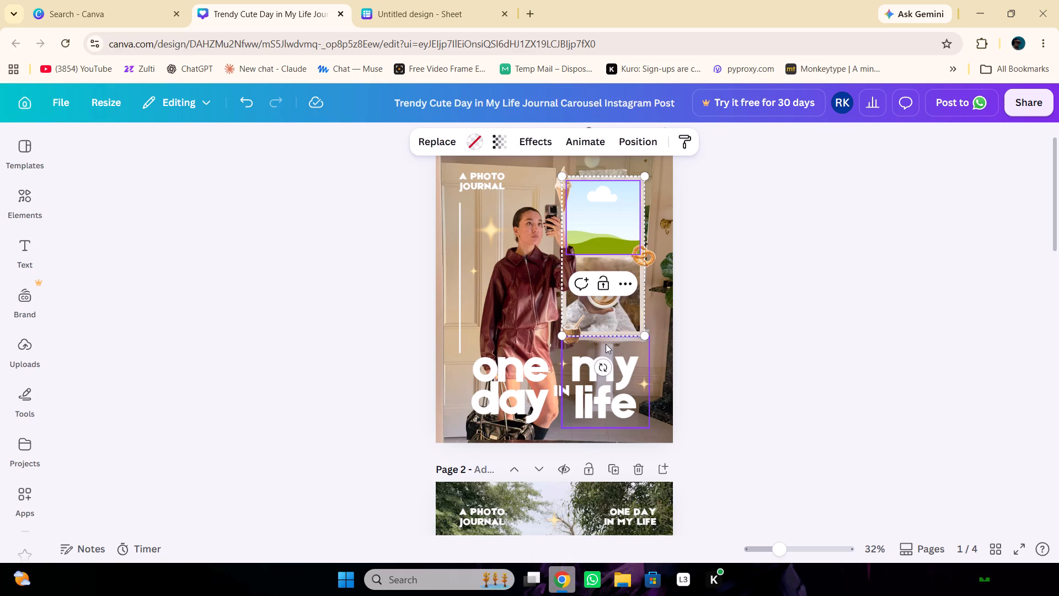
Delete the whole two-photo frame, including the coffee photo, from page 1.
click(618, 283)
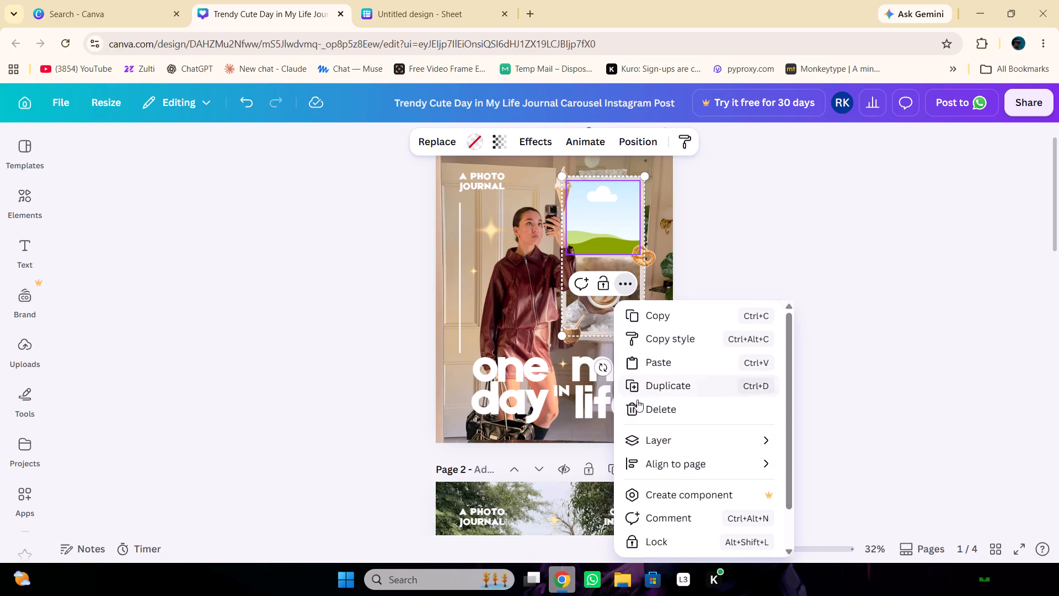
click(640, 403)
click(596, 254)
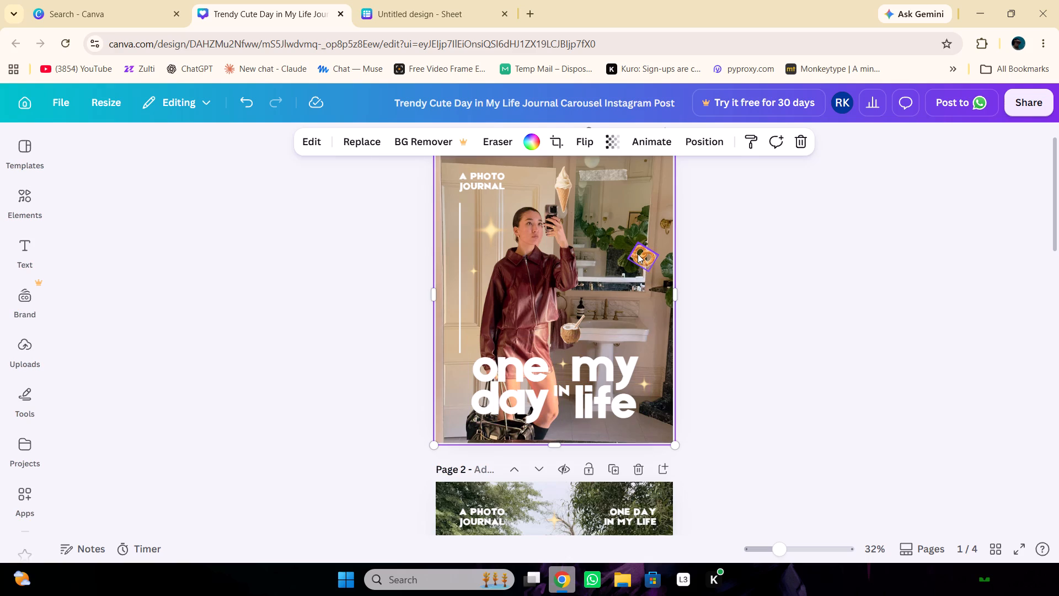
Move the pretzel graphic on page 1 down to just above the end of the word "my".
drag(638, 254, 601, 333)
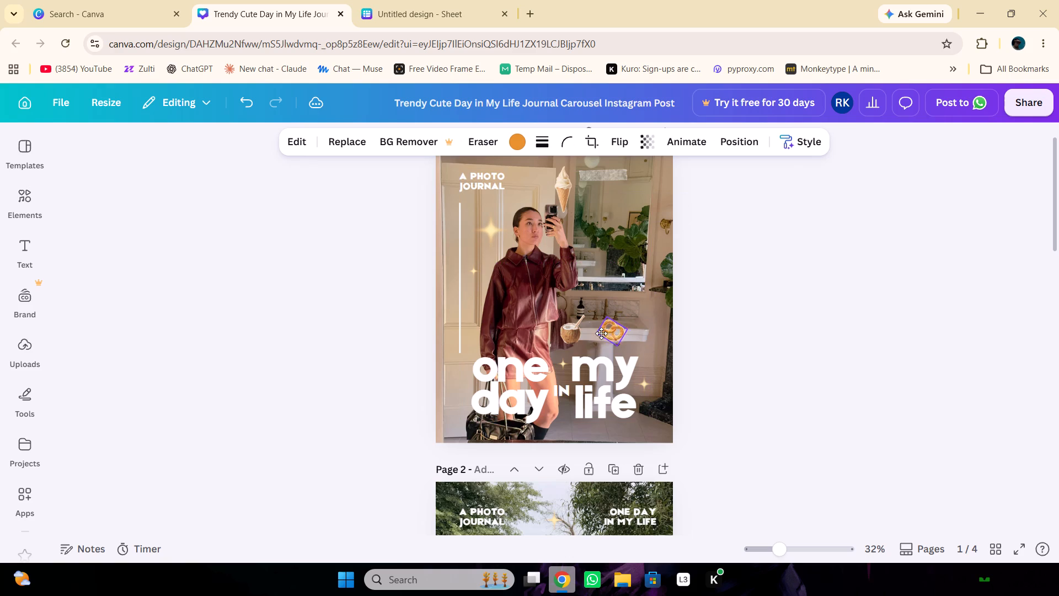
drag(601, 333, 623, 339)
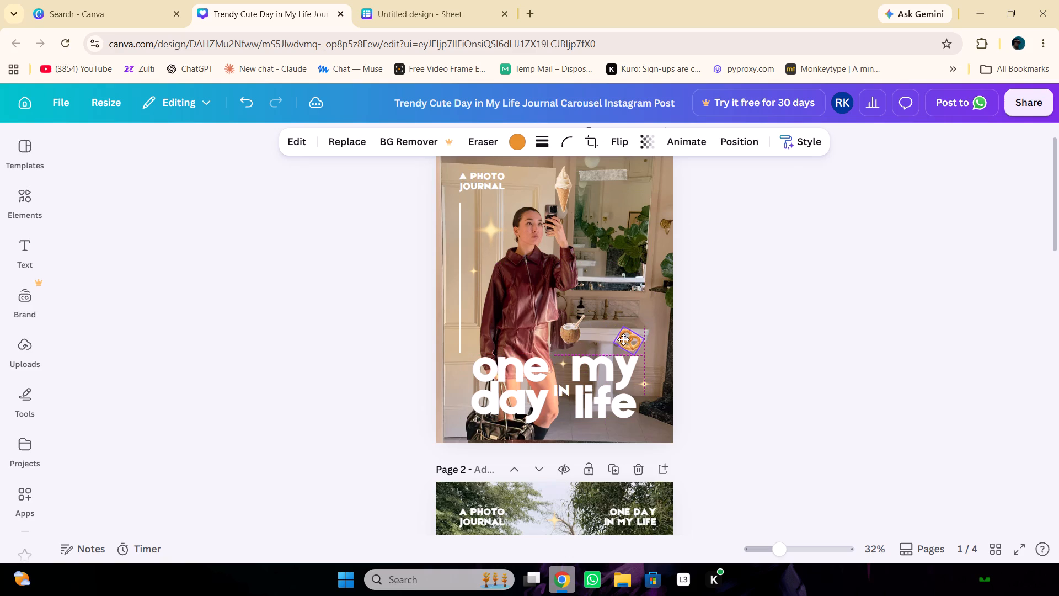
drag(623, 339, 631, 342)
click(533, 322)
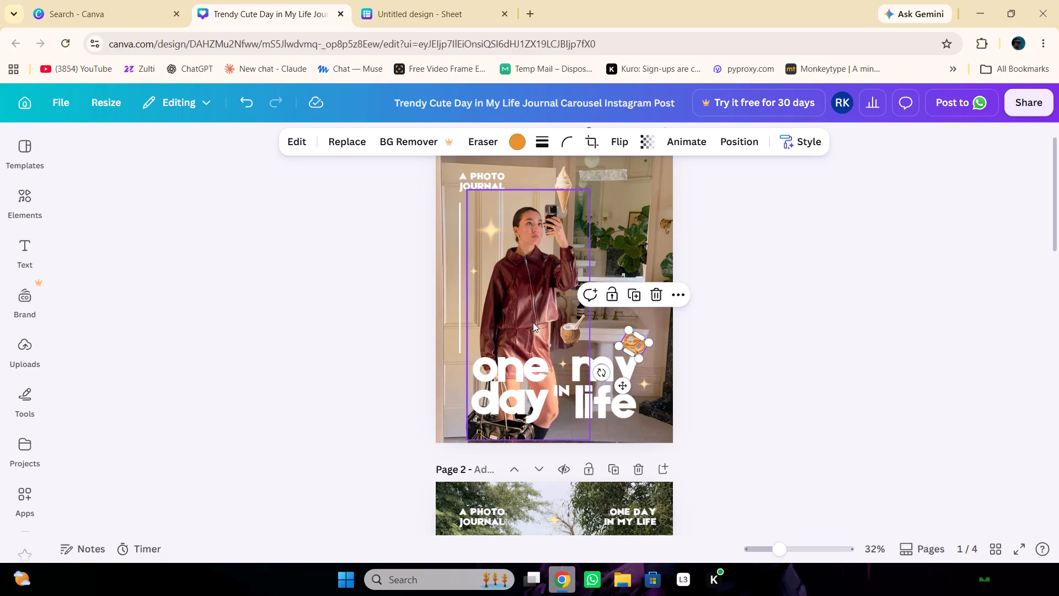
click(693, 237)
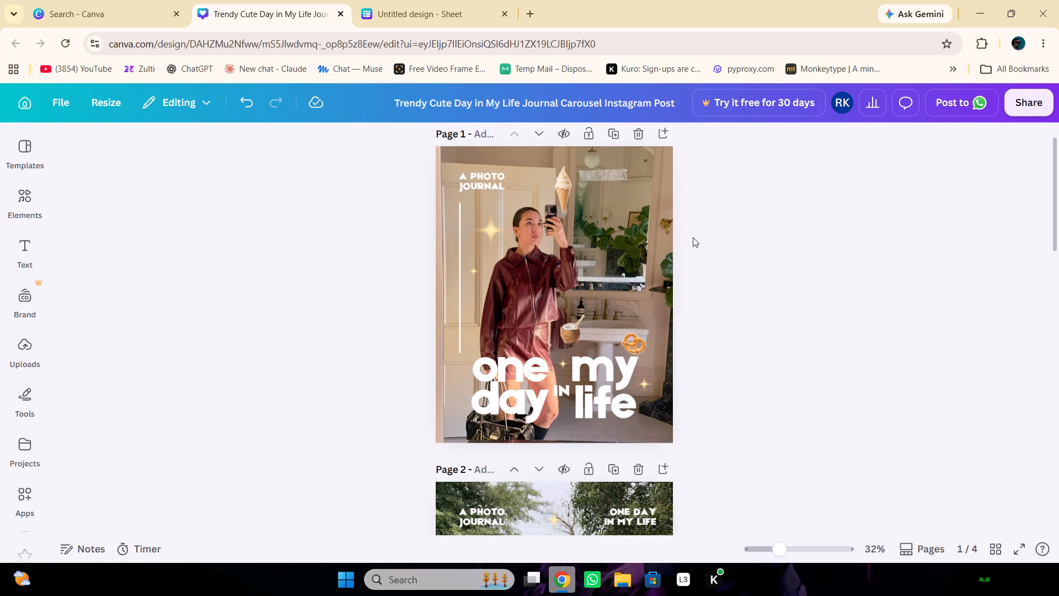
click(648, 378)
click(791, 291)
Move the "one day" text on page 1 up beside the woman's head, into the area below the tape graphic.
click(523, 384)
drag(512, 383, 527, 380)
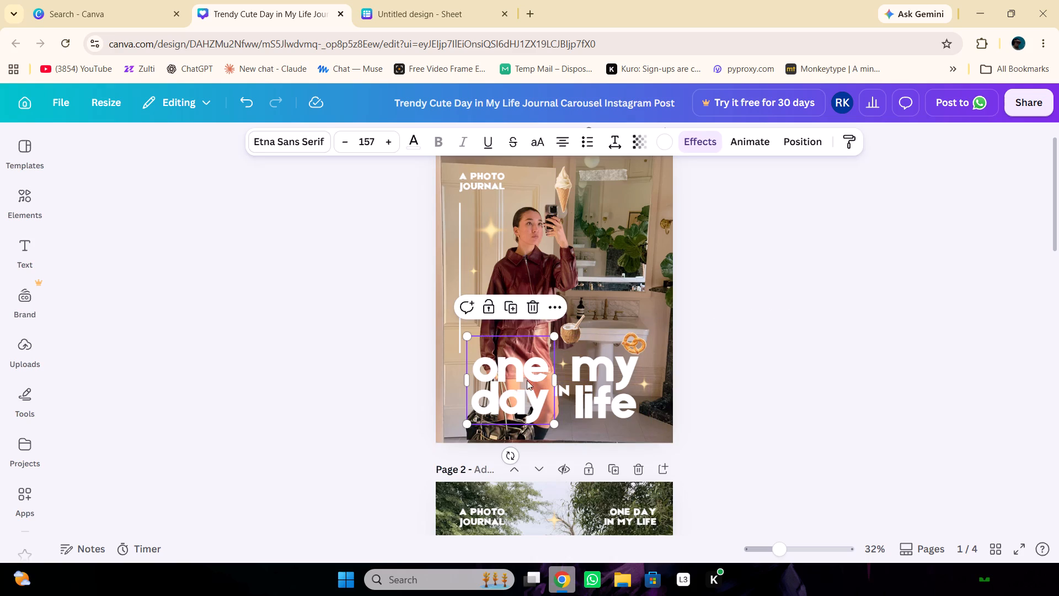
drag(527, 380, 629, 242)
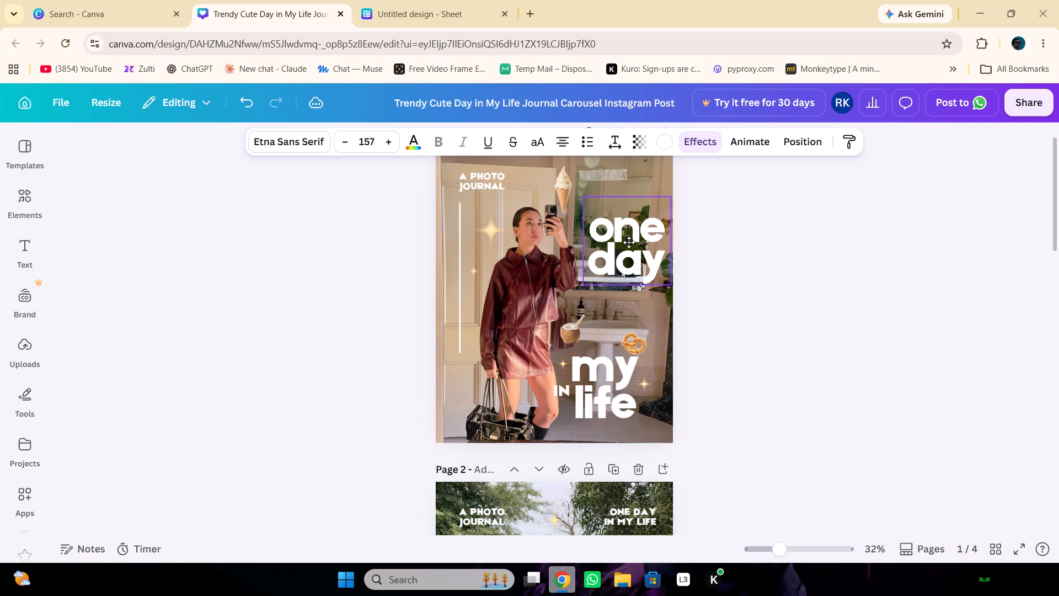
drag(629, 242, 626, 235)
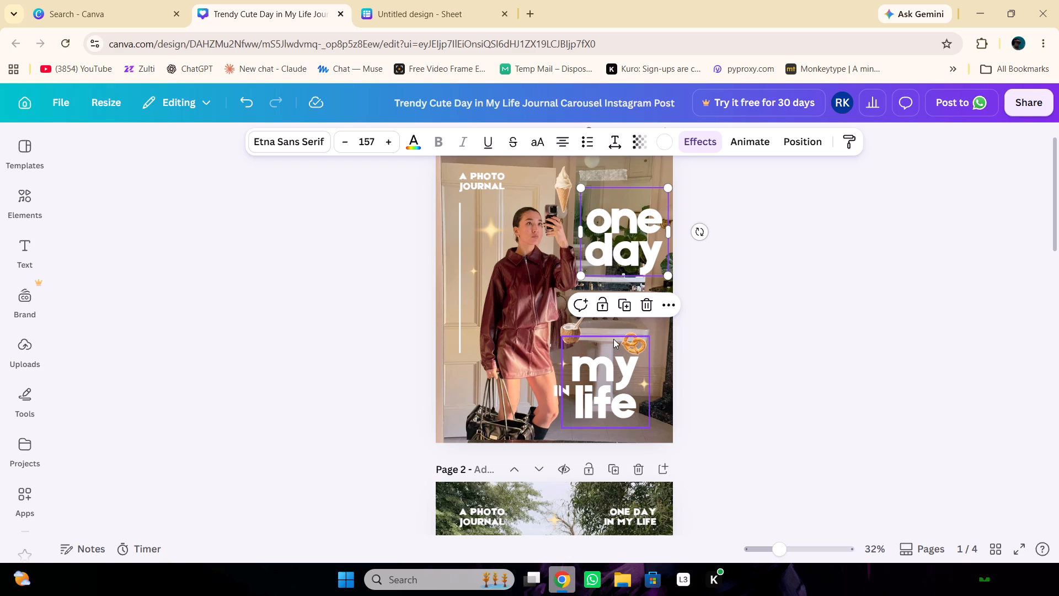
click(533, 338)
click(787, 295)
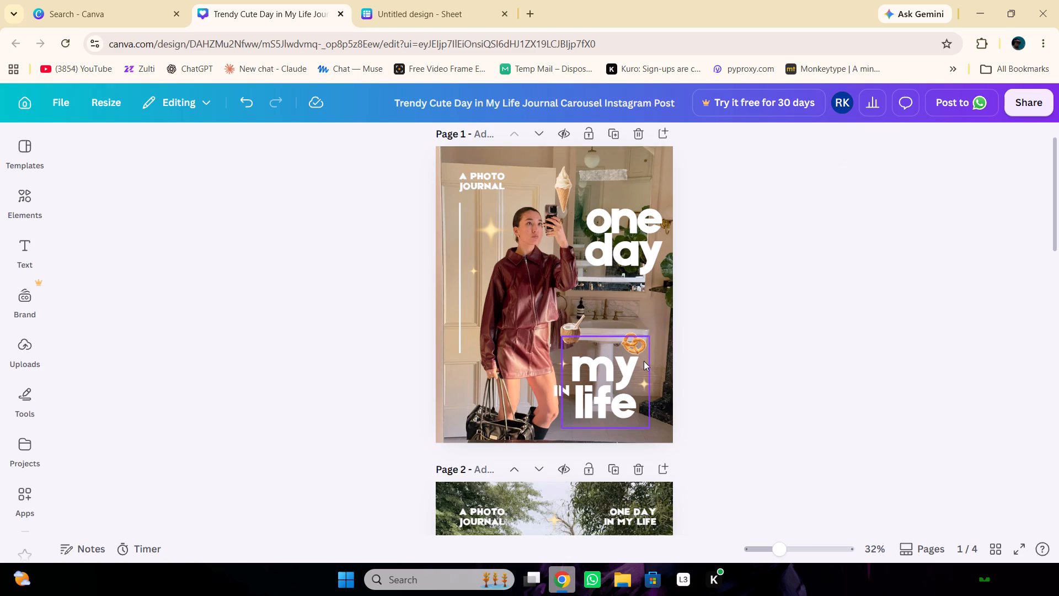
Move the small "IN" text on page 1 to directly beneath the "one day" text.
click(569, 393)
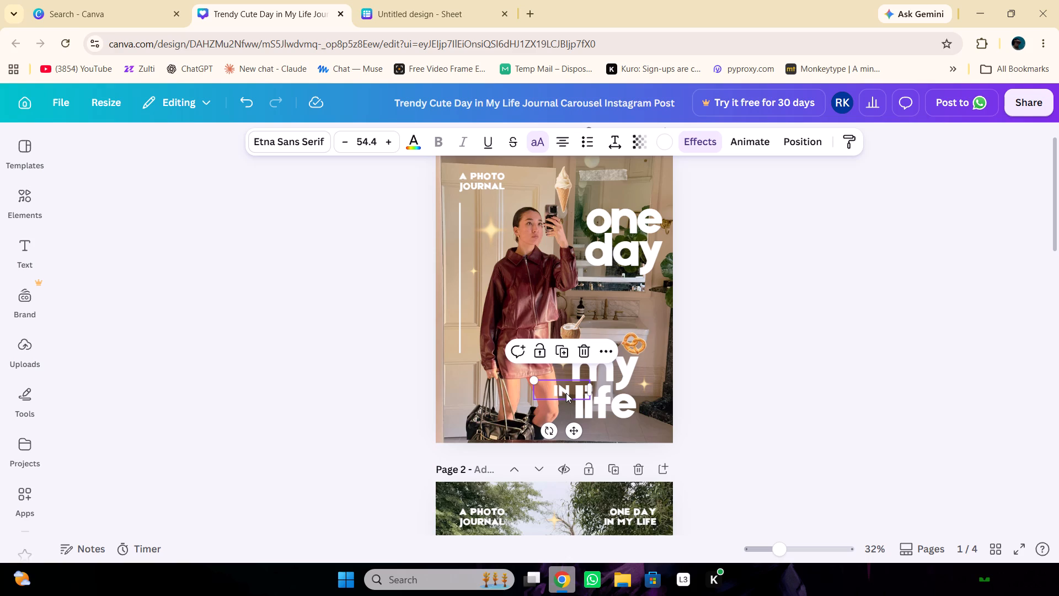
drag(566, 393, 627, 279)
click(750, 320)
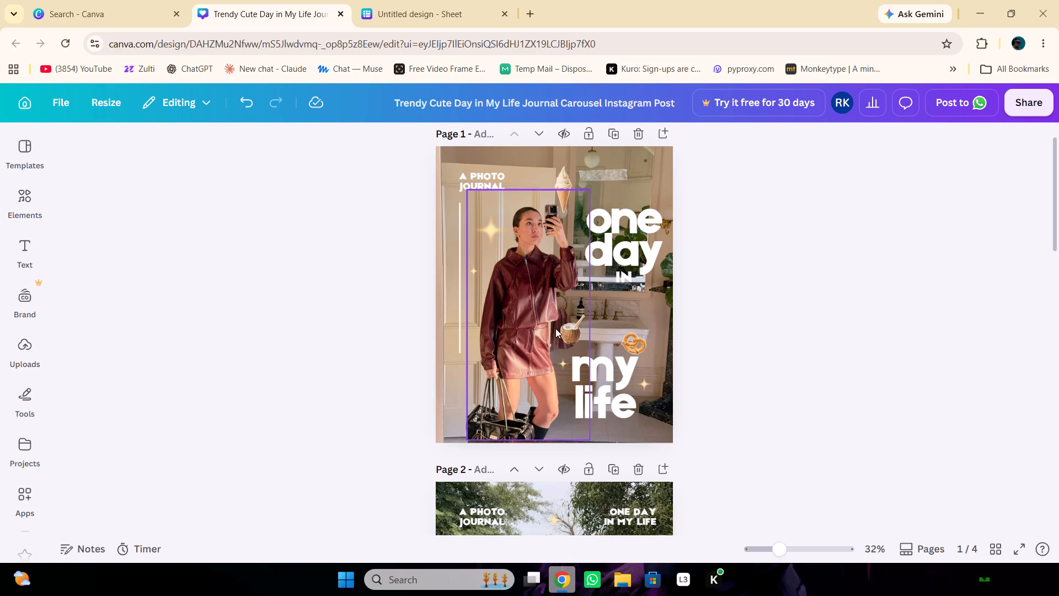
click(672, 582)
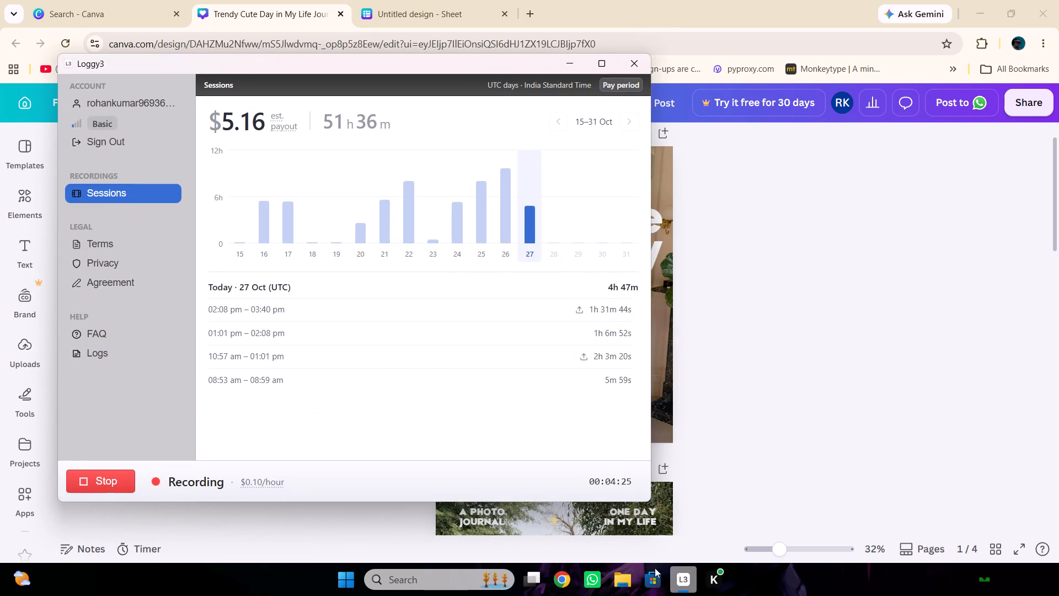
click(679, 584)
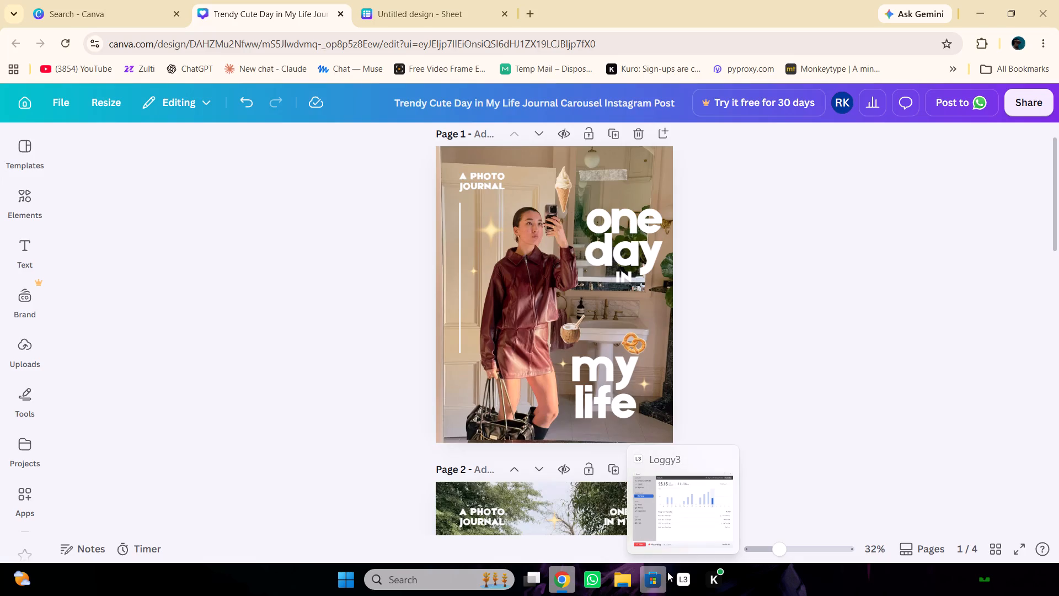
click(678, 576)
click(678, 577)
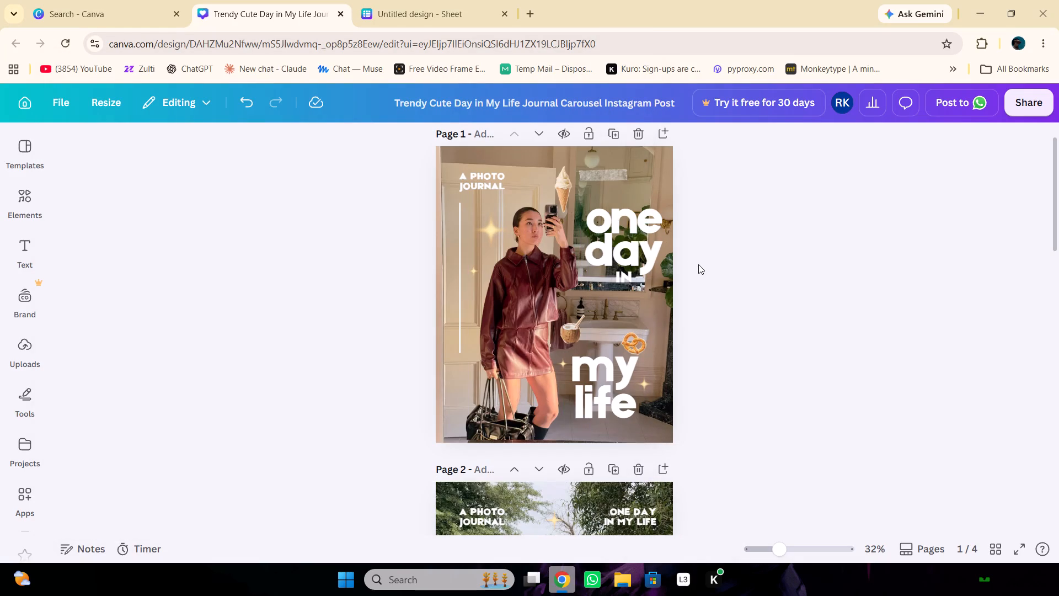
Nudge the small "IN" text on page 1 slightly left and down beneath the word "day".
click(616, 276)
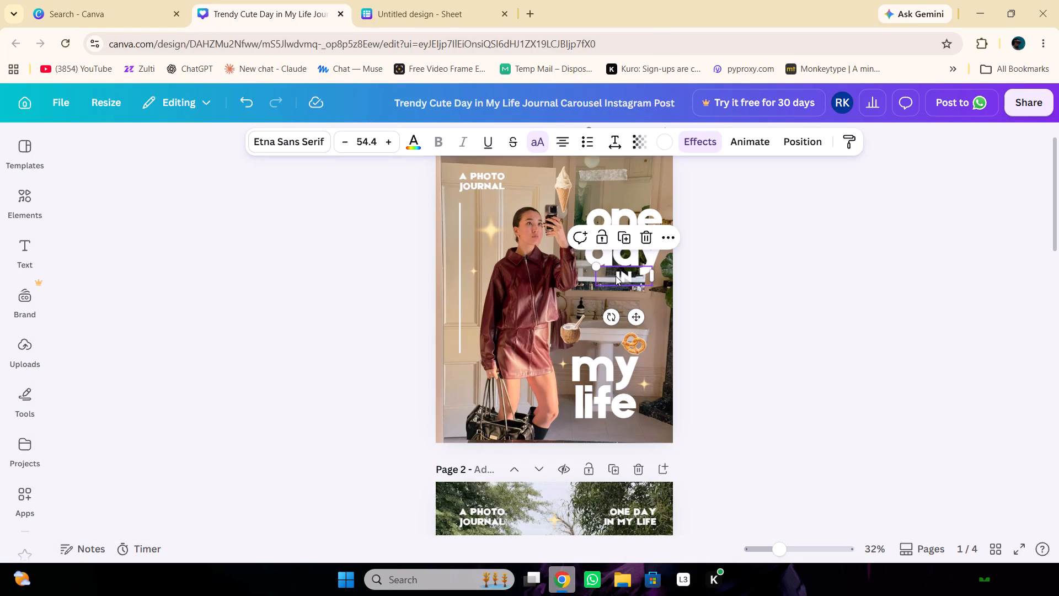
drag(630, 275, 624, 279)
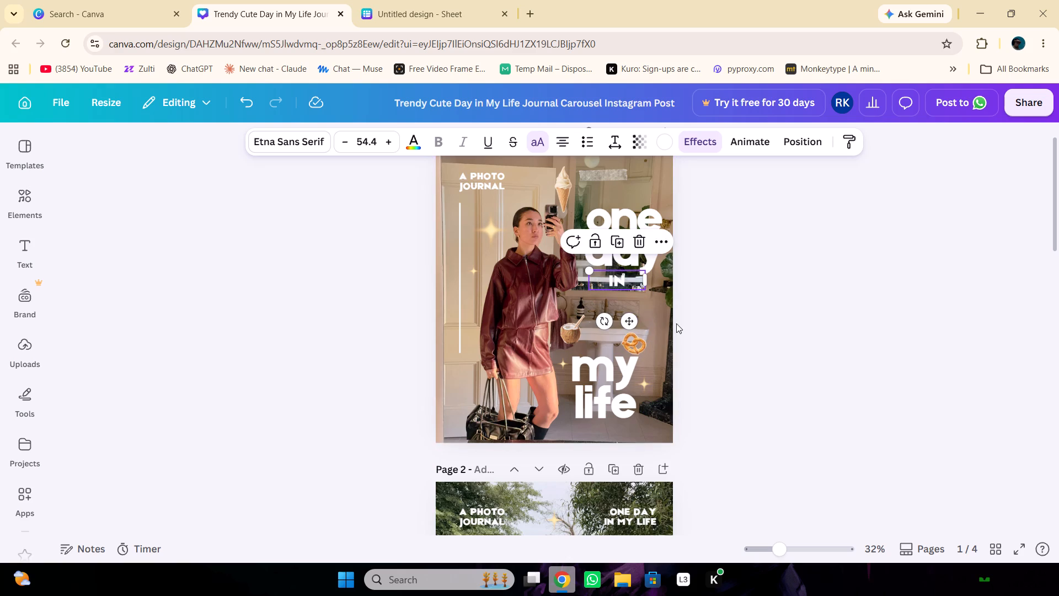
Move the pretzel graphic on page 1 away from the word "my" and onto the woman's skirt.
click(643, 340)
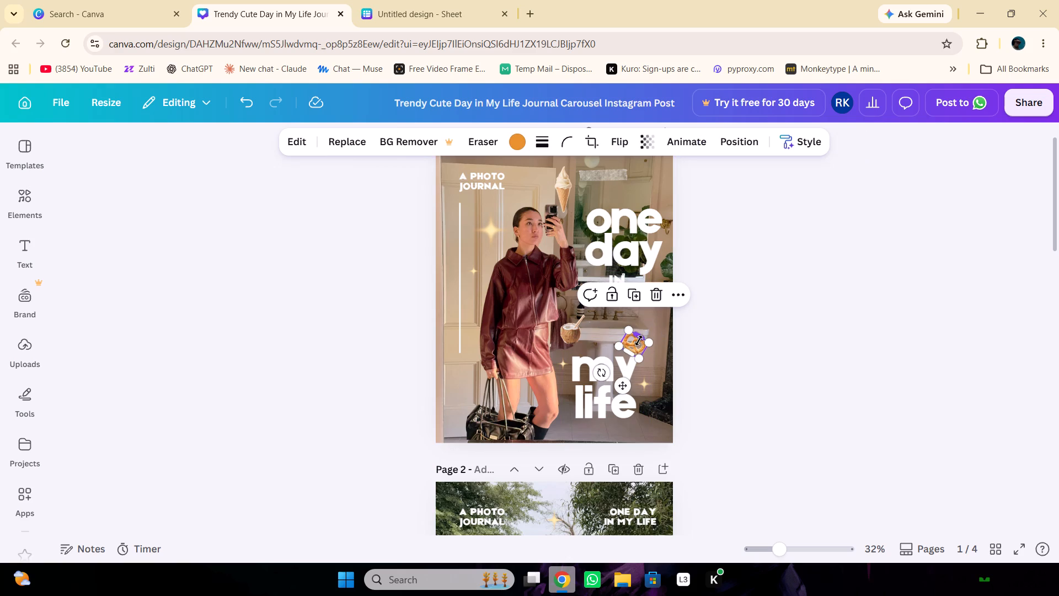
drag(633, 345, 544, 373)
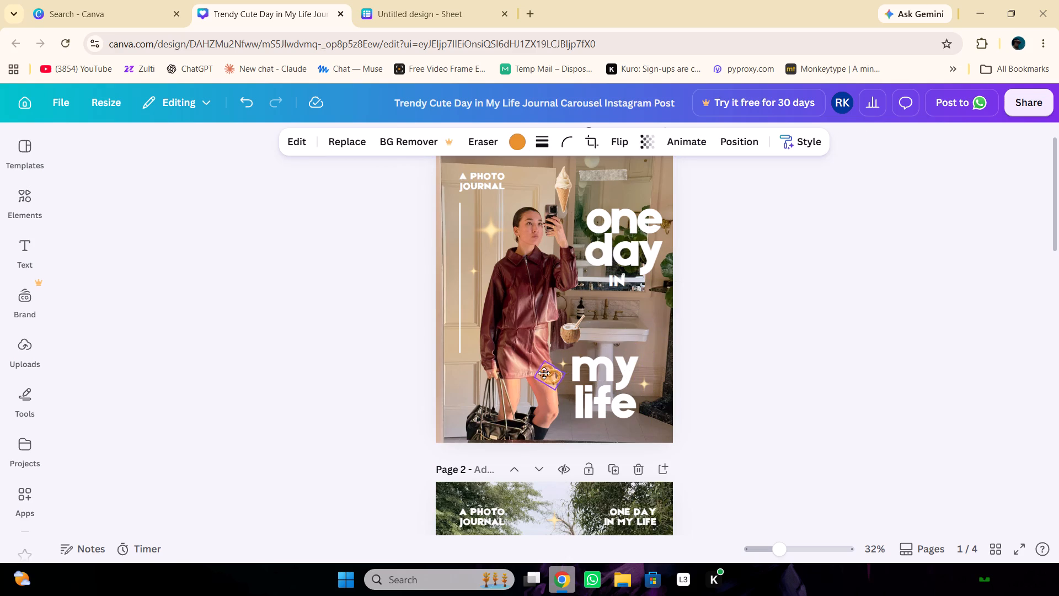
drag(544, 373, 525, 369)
Move the "my life" text on page 1 up to directly beneath the small "IN" text.
drag(611, 384, 618, 334)
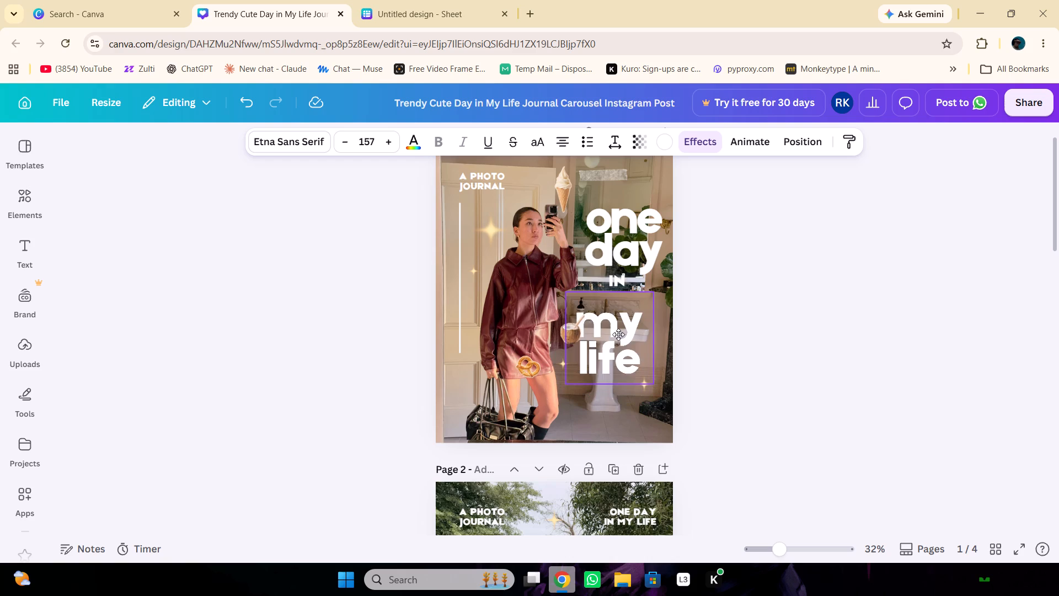
drag(618, 334, 629, 315)
click(841, 259)
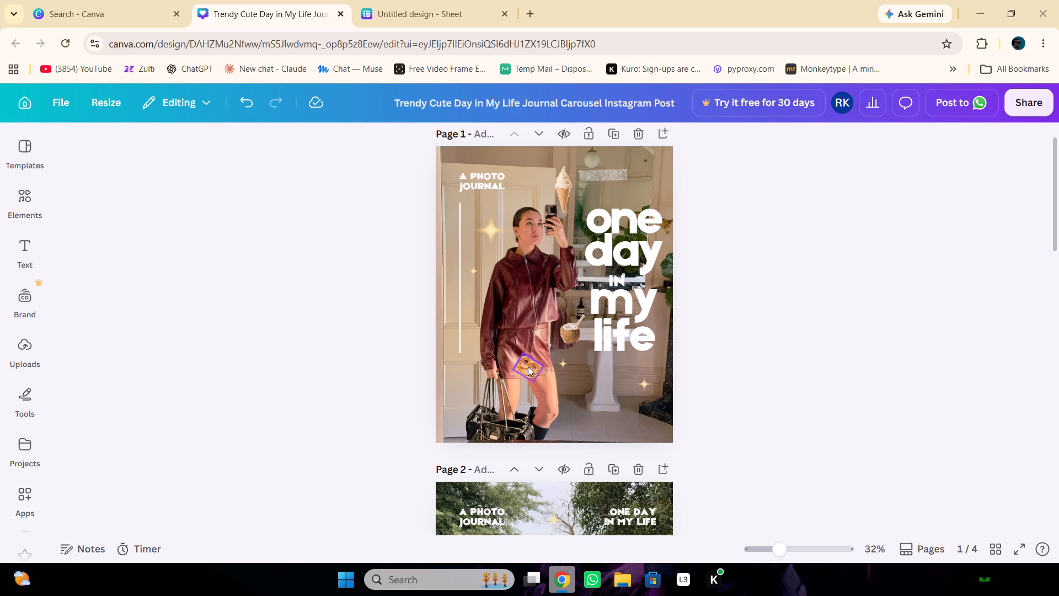
Move the pretzel graphic from the woman's skirt to just above the final "e" of the word "one".
click(528, 366)
drag(528, 366, 653, 205)
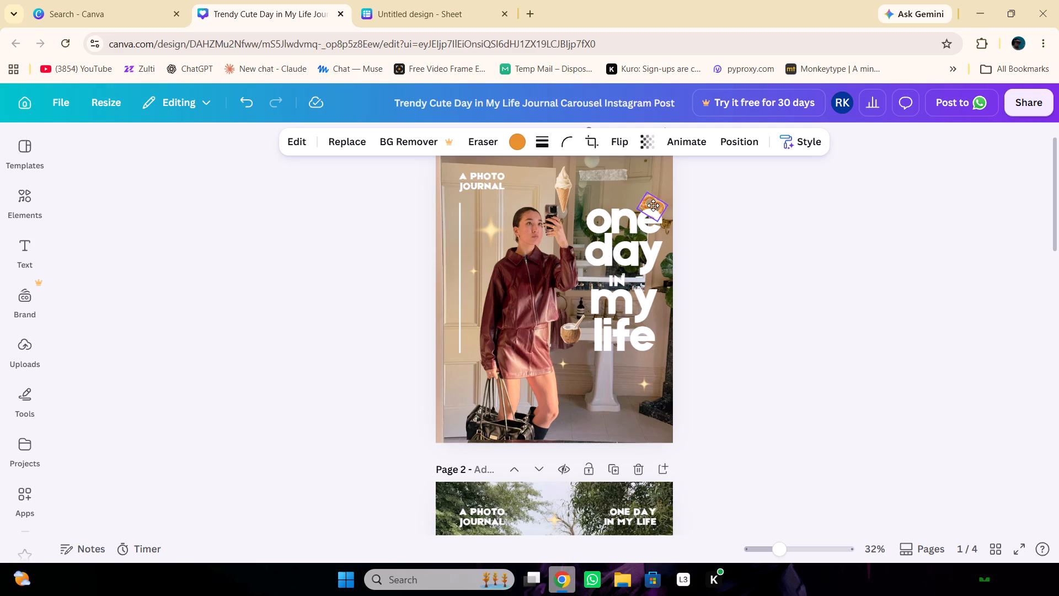
drag(653, 205, 655, 198)
click(744, 228)
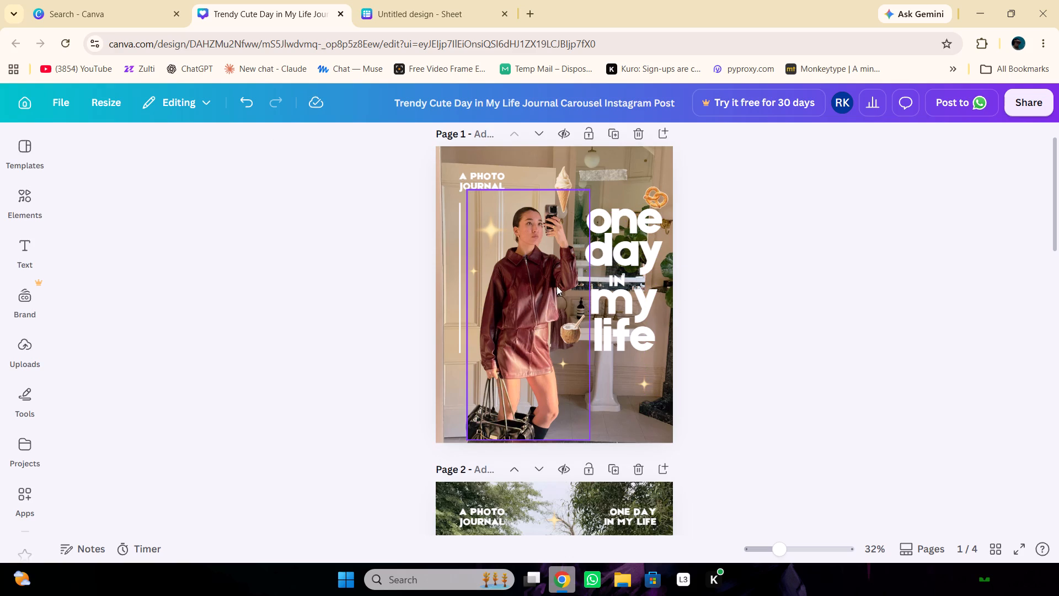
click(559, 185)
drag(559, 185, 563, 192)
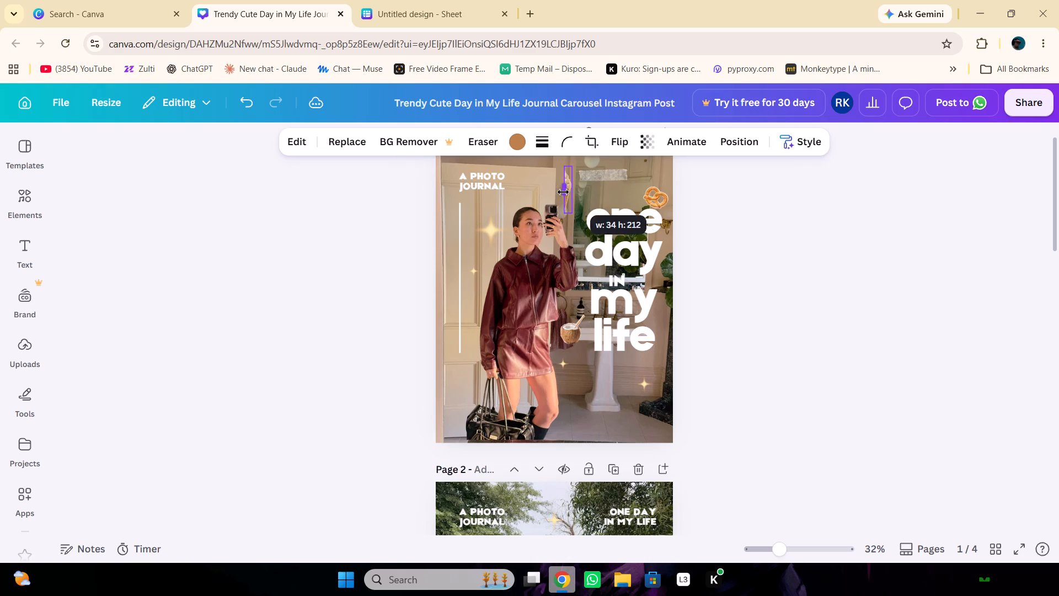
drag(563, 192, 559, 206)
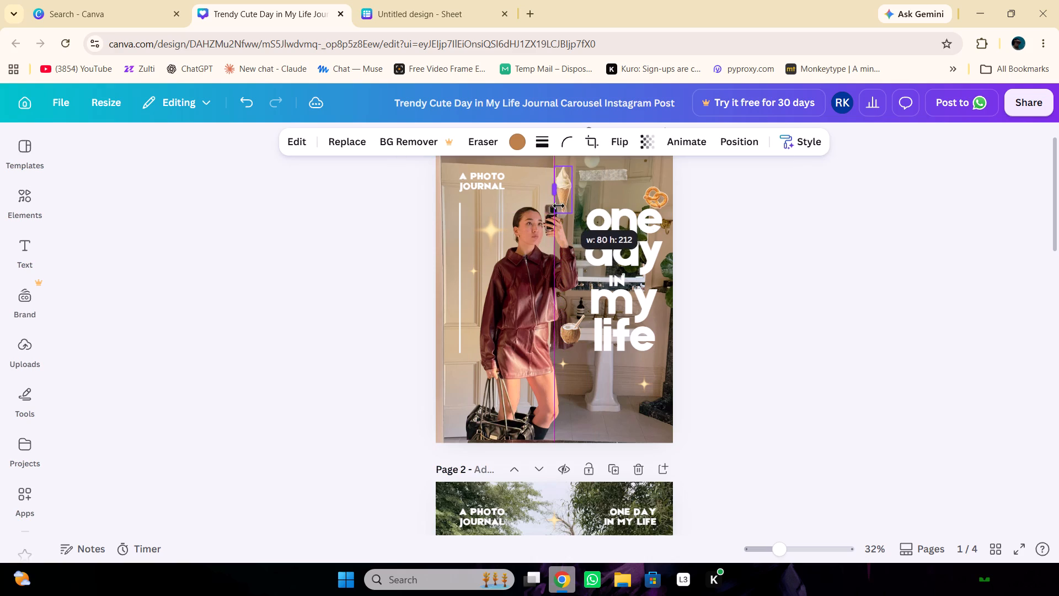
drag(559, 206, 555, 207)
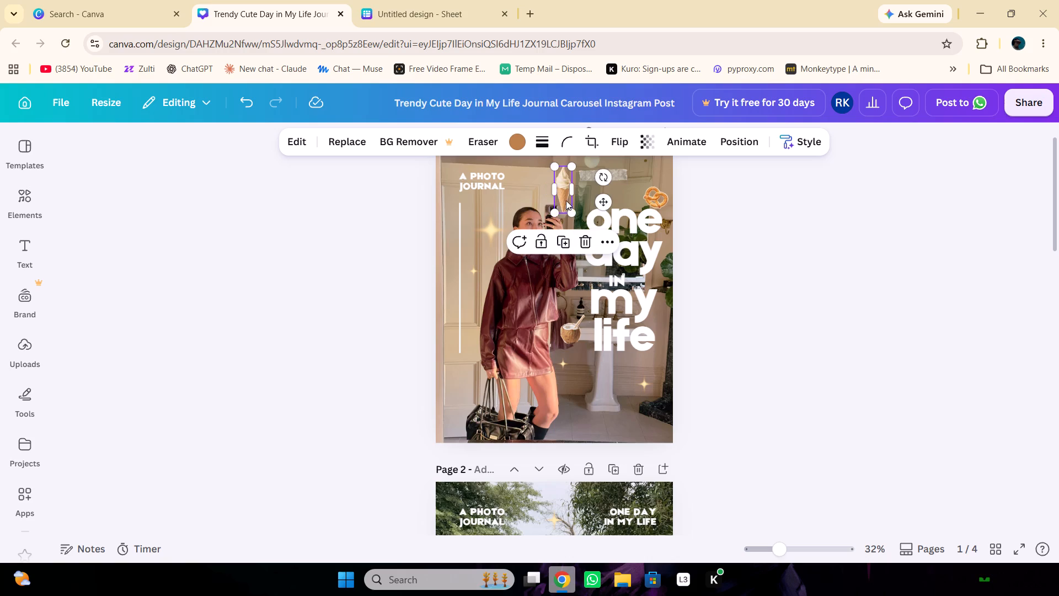
Move the ice cream cone graphic on page 1 over the tape, just above the "o" of "one".
drag(565, 196, 593, 189)
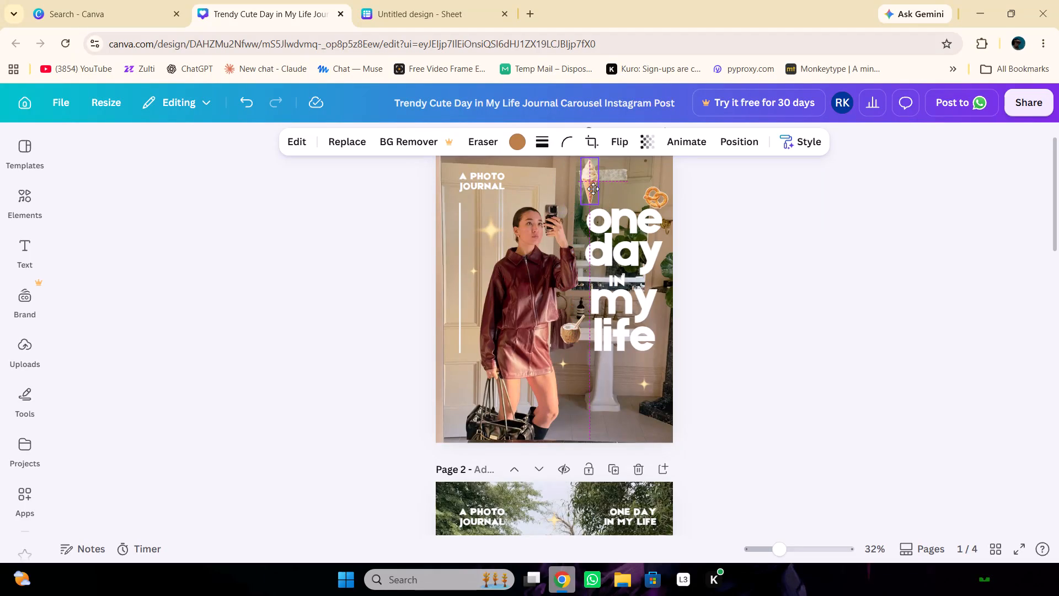
drag(593, 189, 598, 189)
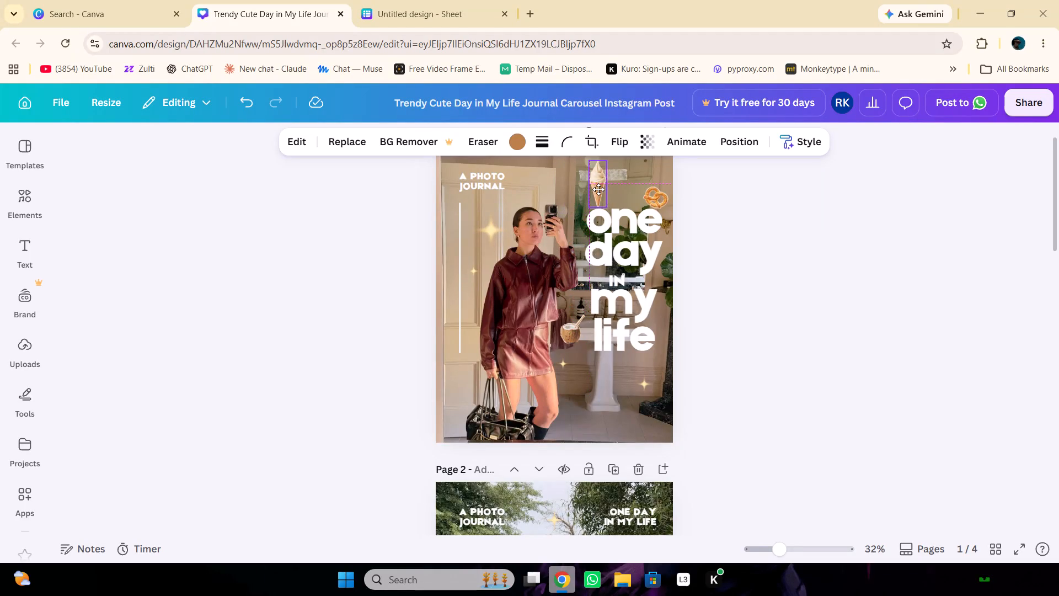
drag(598, 189, 597, 189)
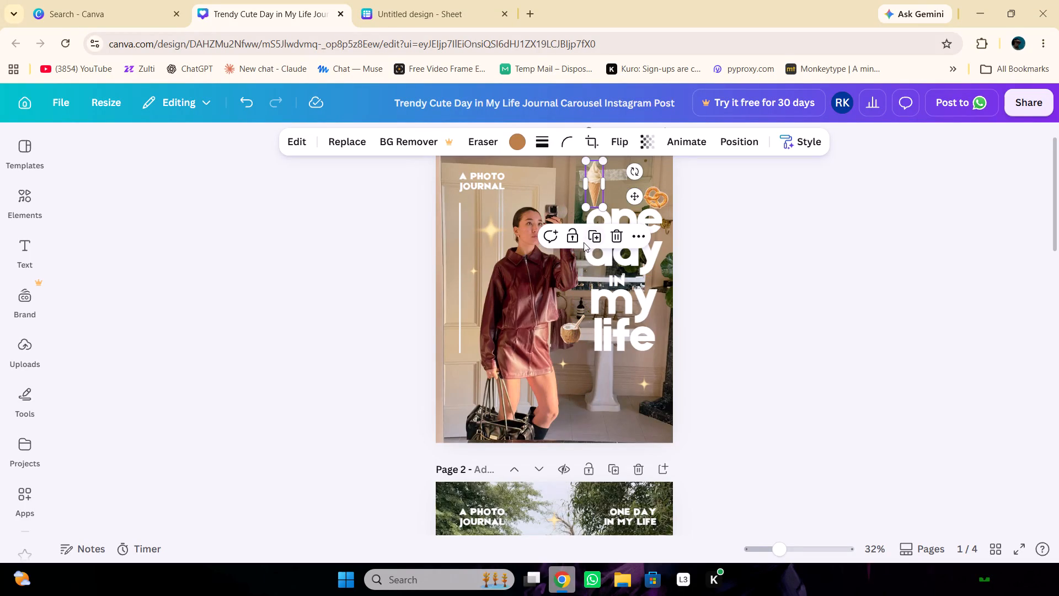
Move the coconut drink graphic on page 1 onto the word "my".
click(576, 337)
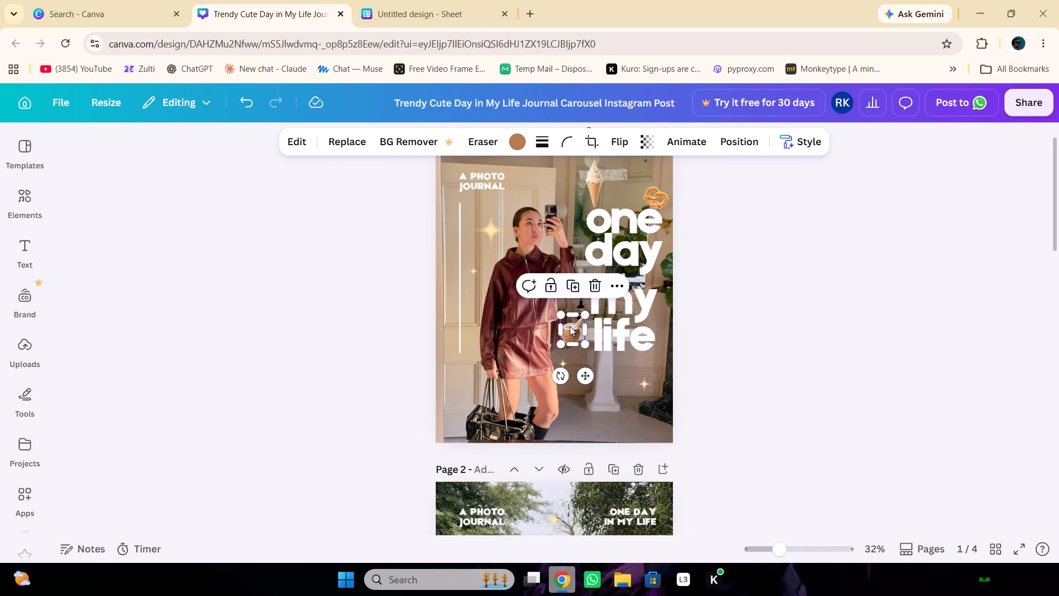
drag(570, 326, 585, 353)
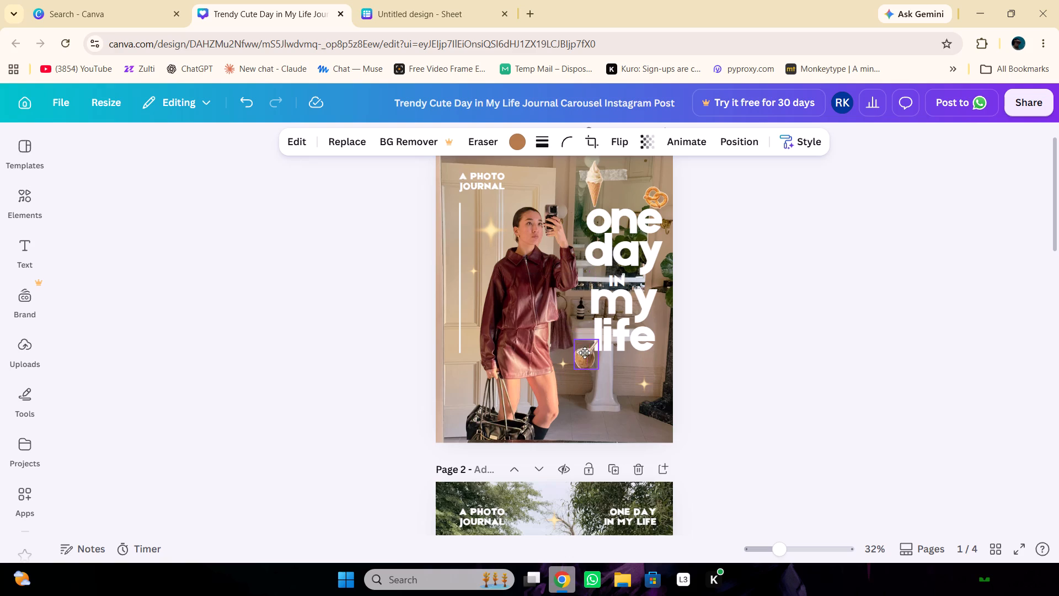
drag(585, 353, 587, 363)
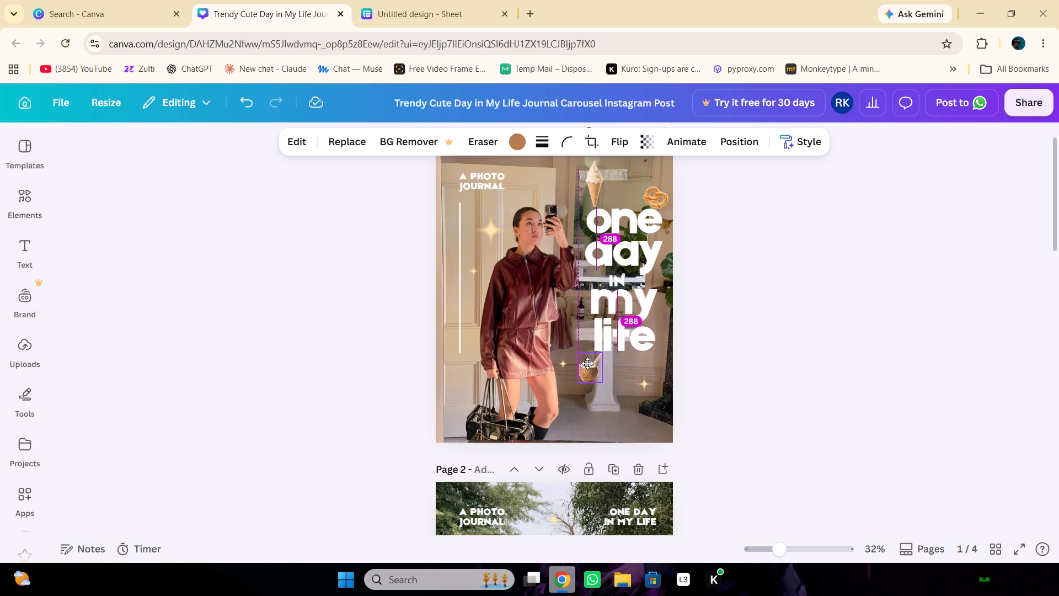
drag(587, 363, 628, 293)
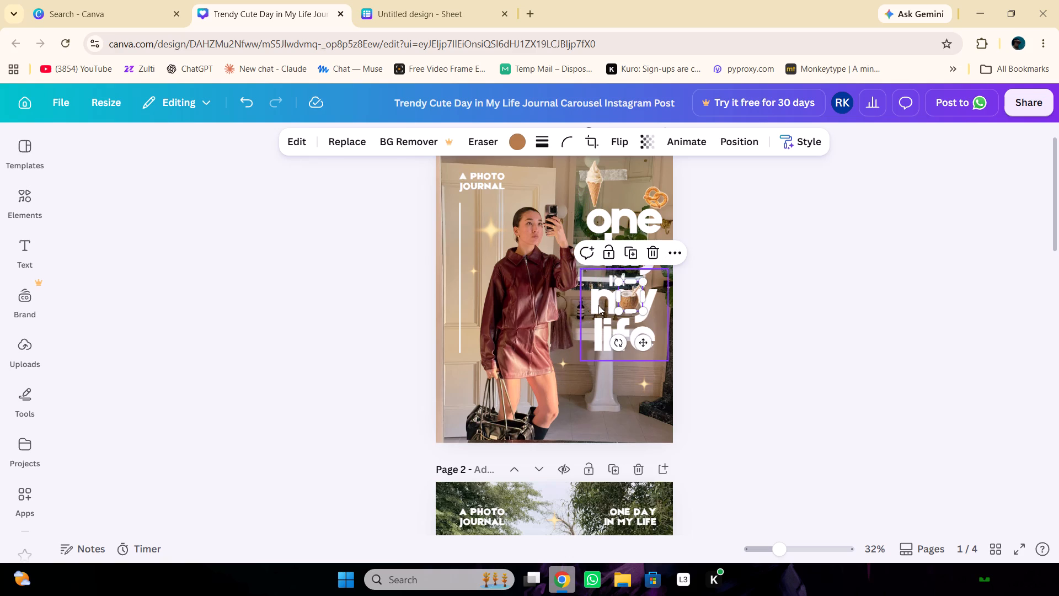
Nudge the "my life" text on page 1 slightly to the right.
click(598, 305)
click(605, 298)
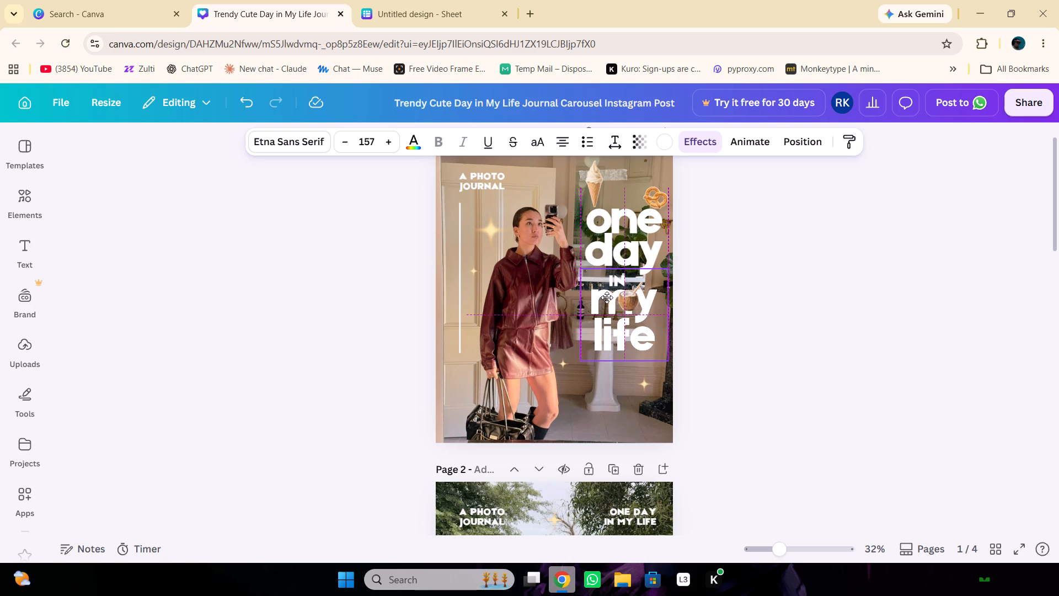
click(529, 316)
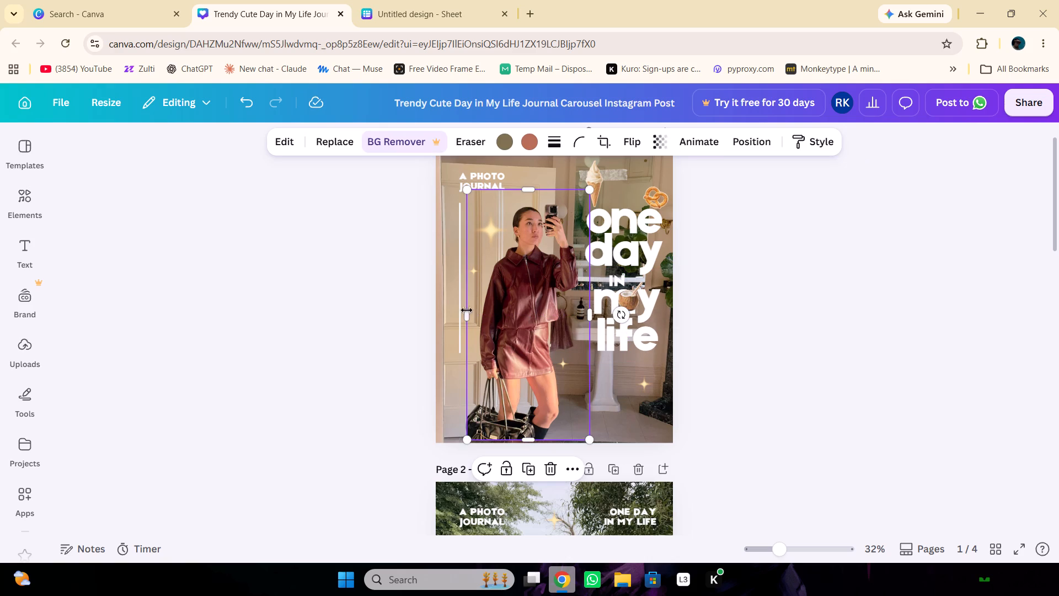
click(466, 310)
click(702, 300)
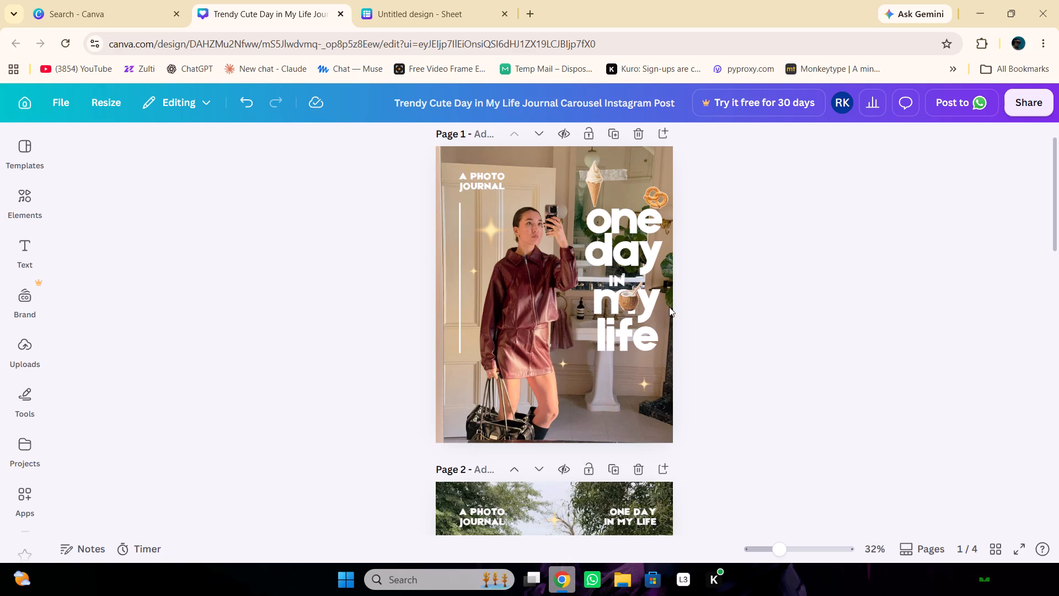
Move the coconut drink graphic from the word "my" into the opening of the "d" in "day".
drag(630, 301, 601, 226)
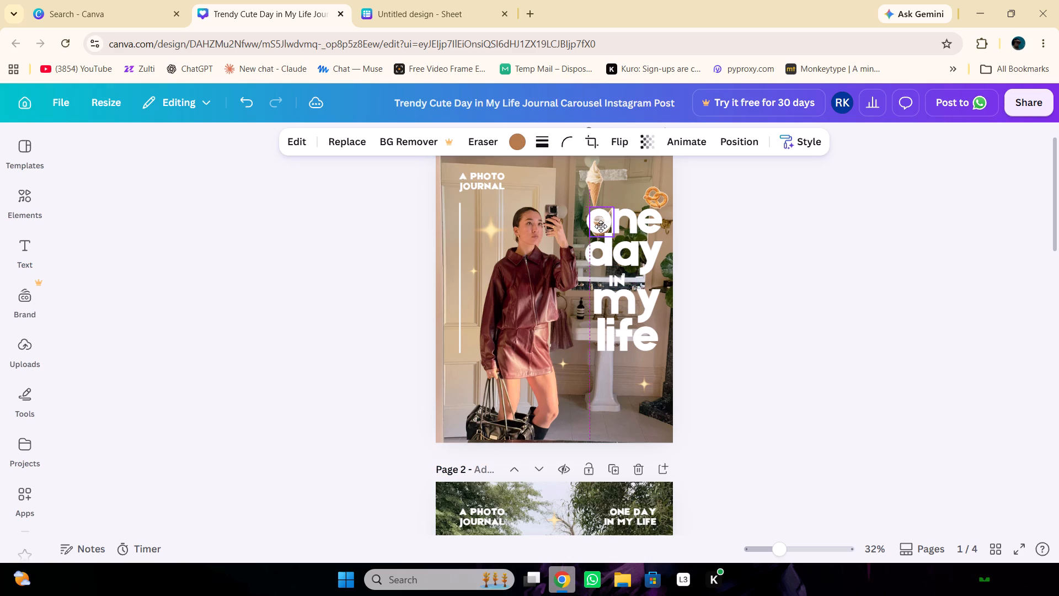
drag(601, 226, 589, 270)
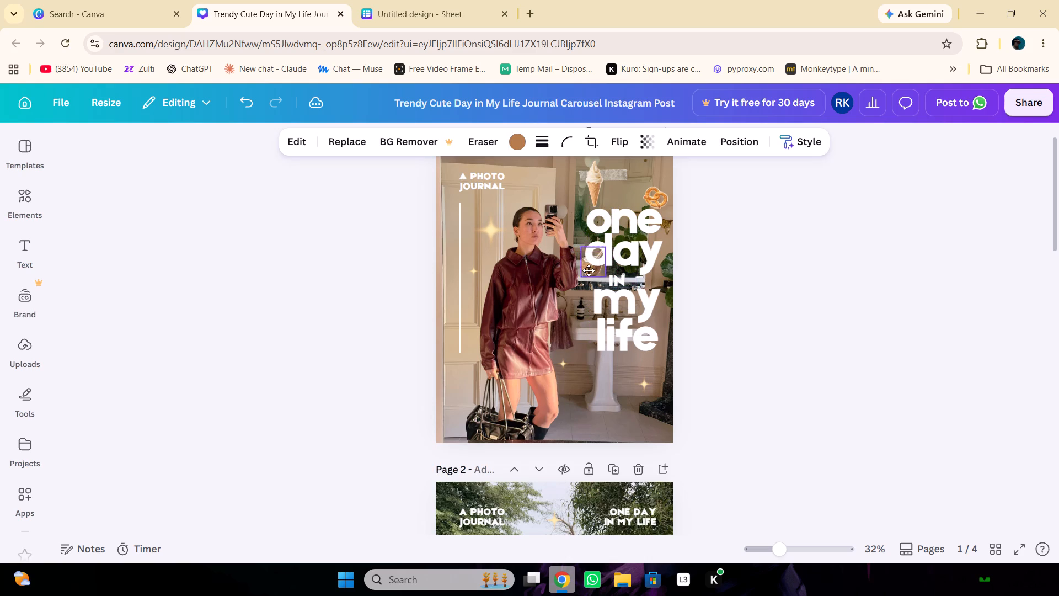
drag(589, 270, 599, 257)
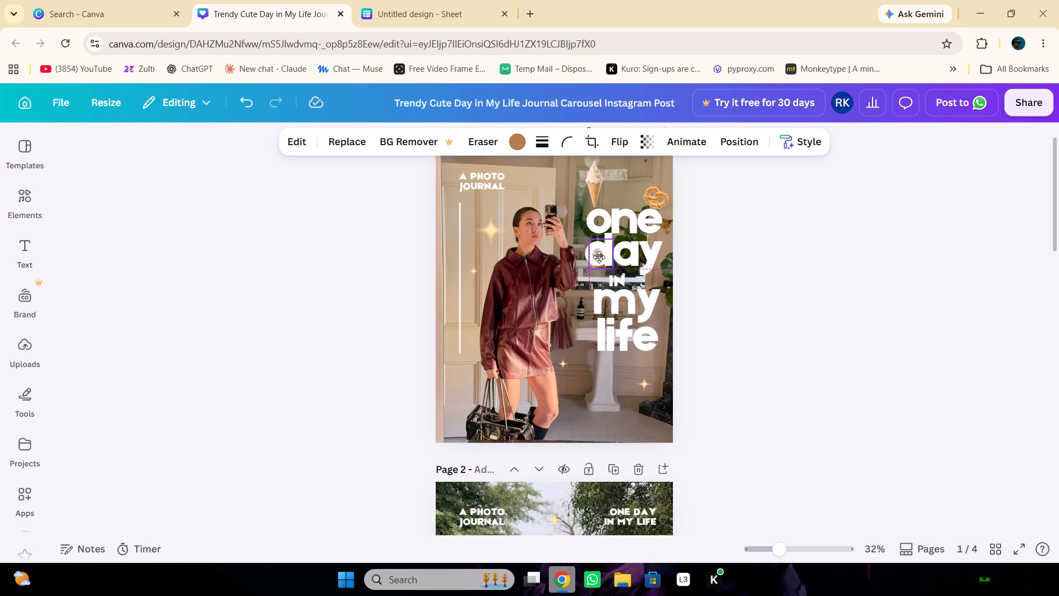
drag(599, 257, 601, 252)
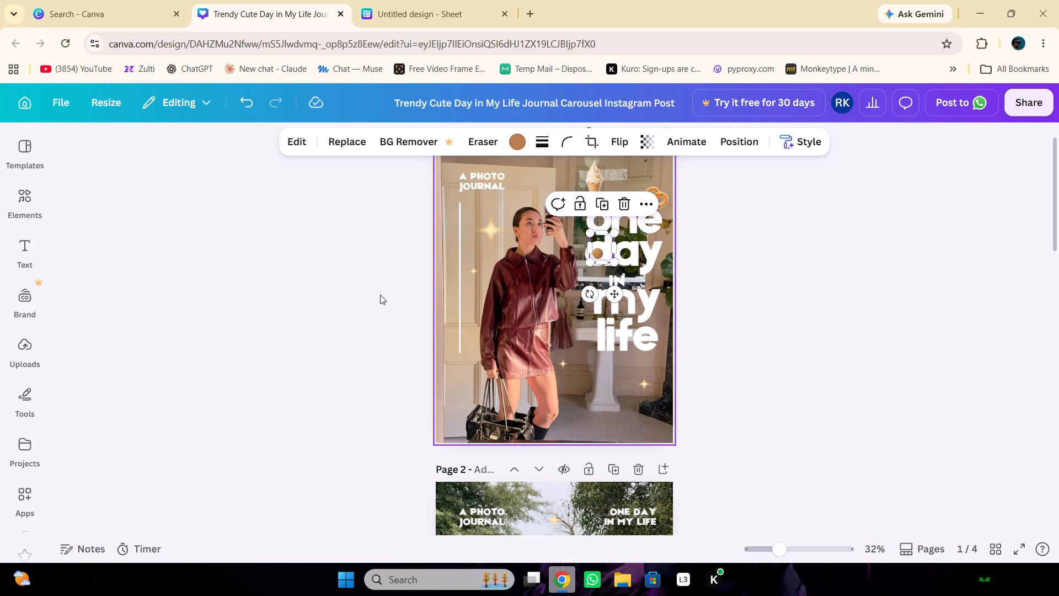
click(373, 289)
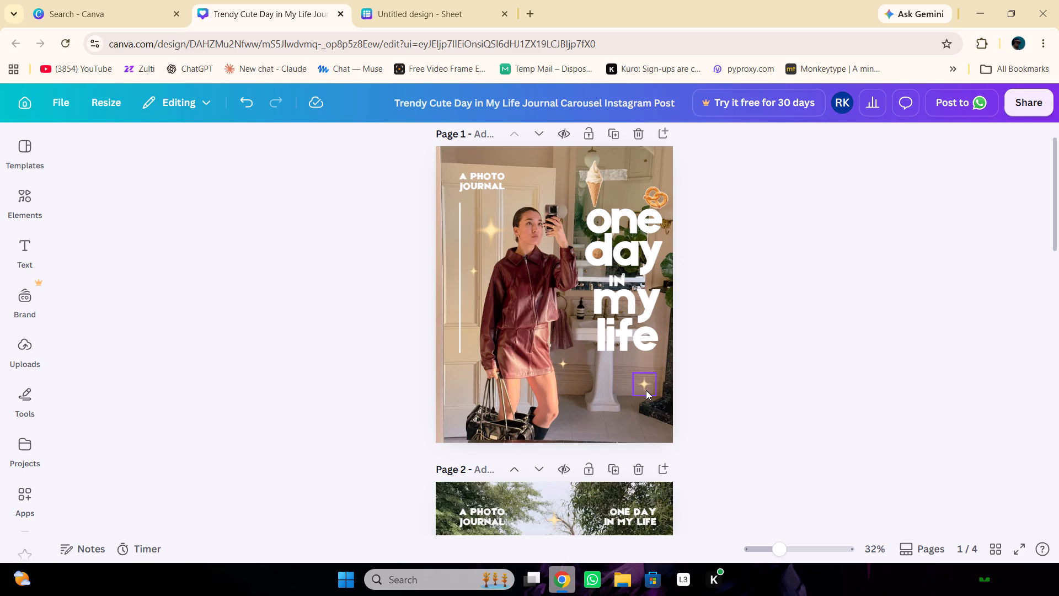
Move the sparkle below the word "life" to above "one", between the ice cream cone and the pretzel.
drag(644, 384, 616, 206)
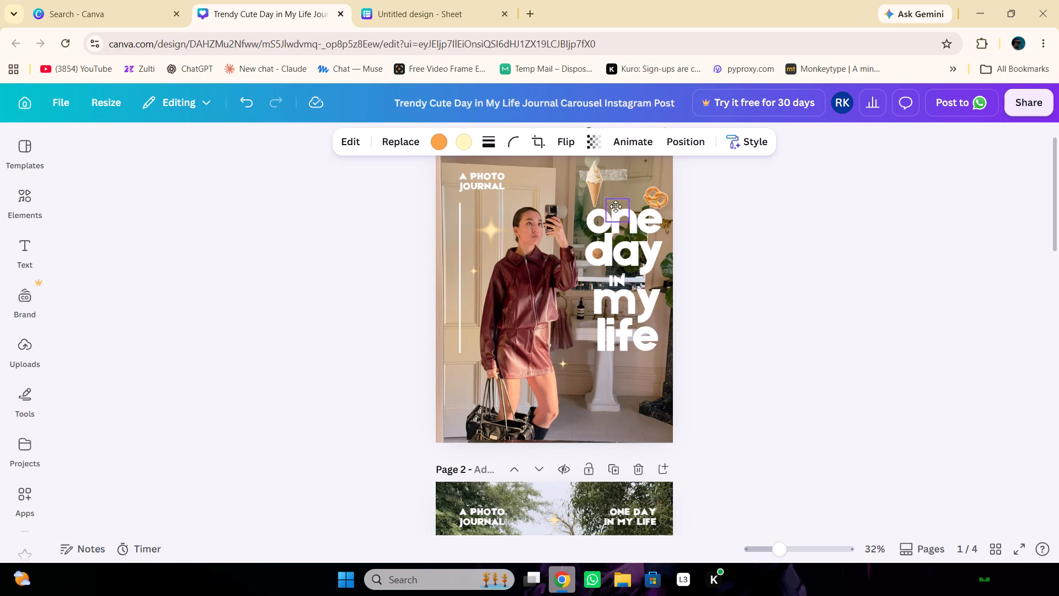
drag(616, 206, 618, 185)
drag(618, 185, 621, 194)
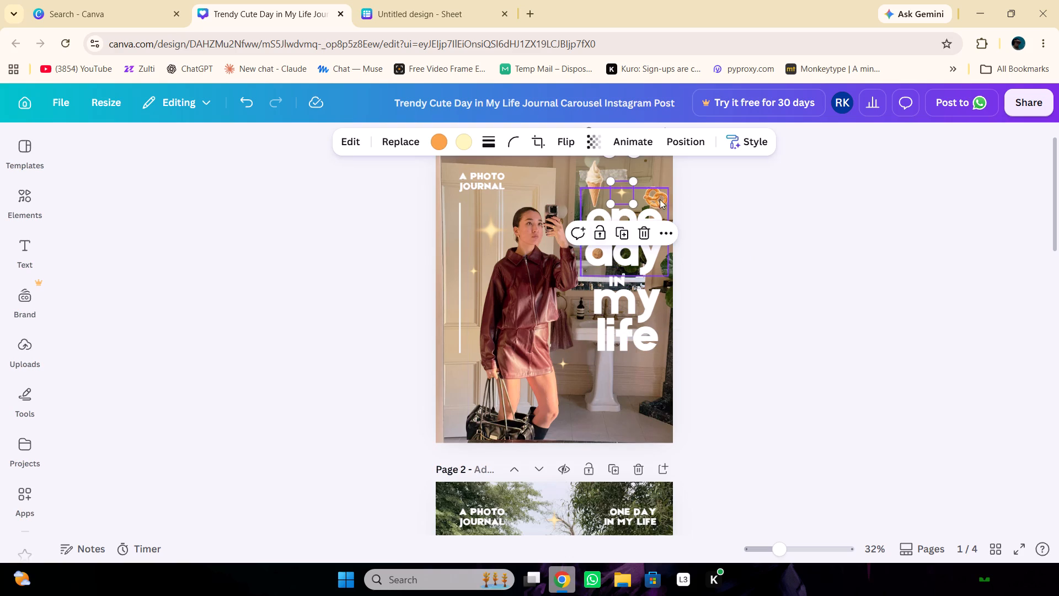
click(847, 190)
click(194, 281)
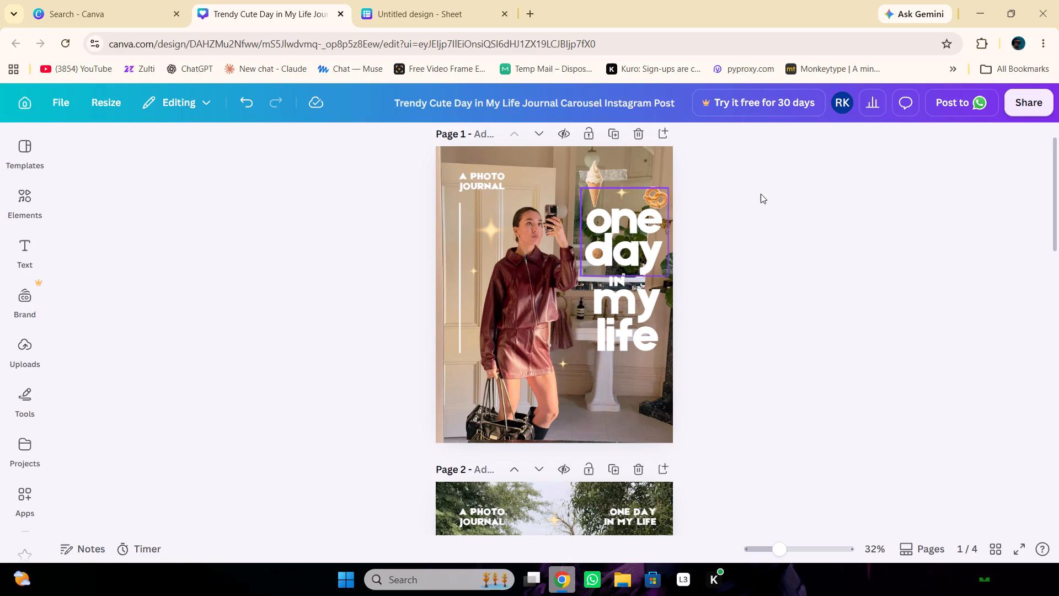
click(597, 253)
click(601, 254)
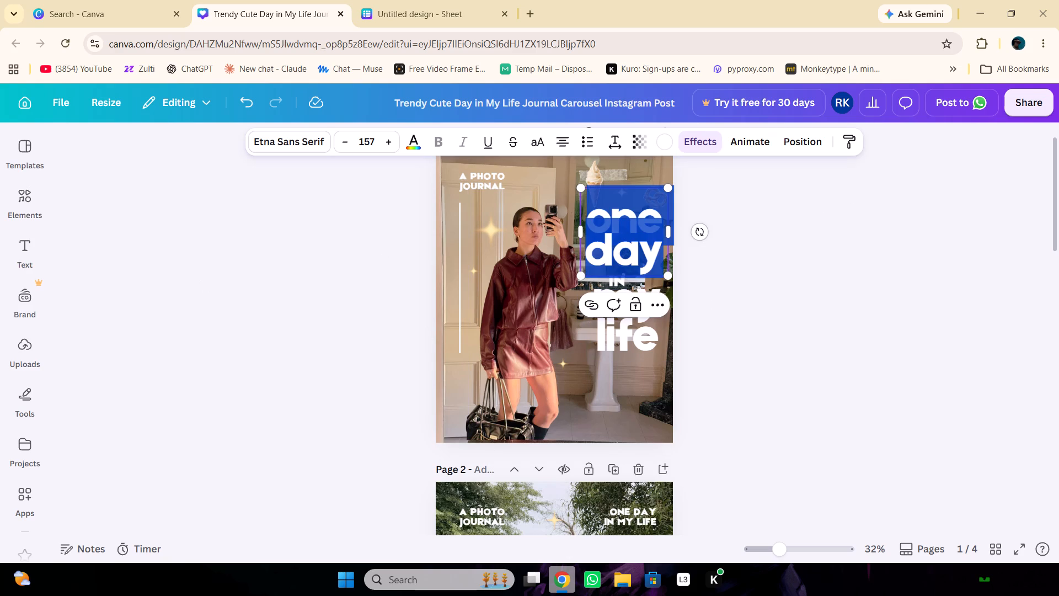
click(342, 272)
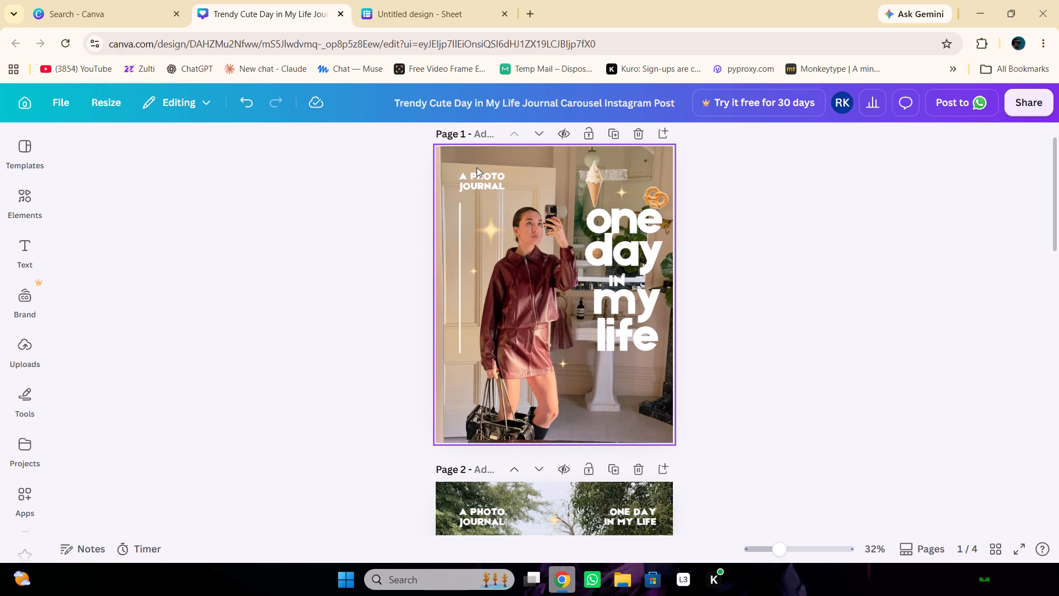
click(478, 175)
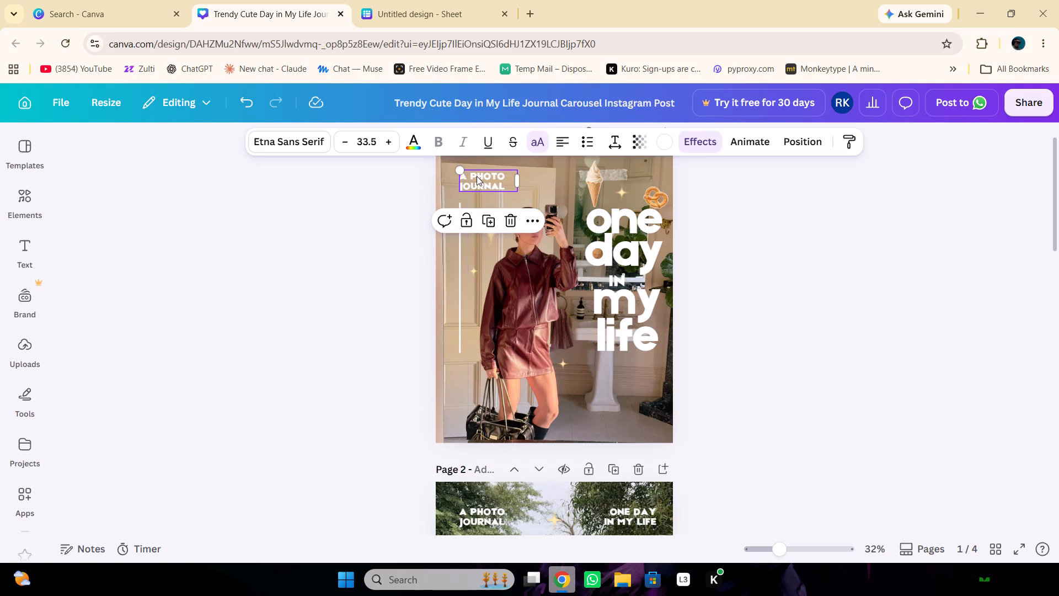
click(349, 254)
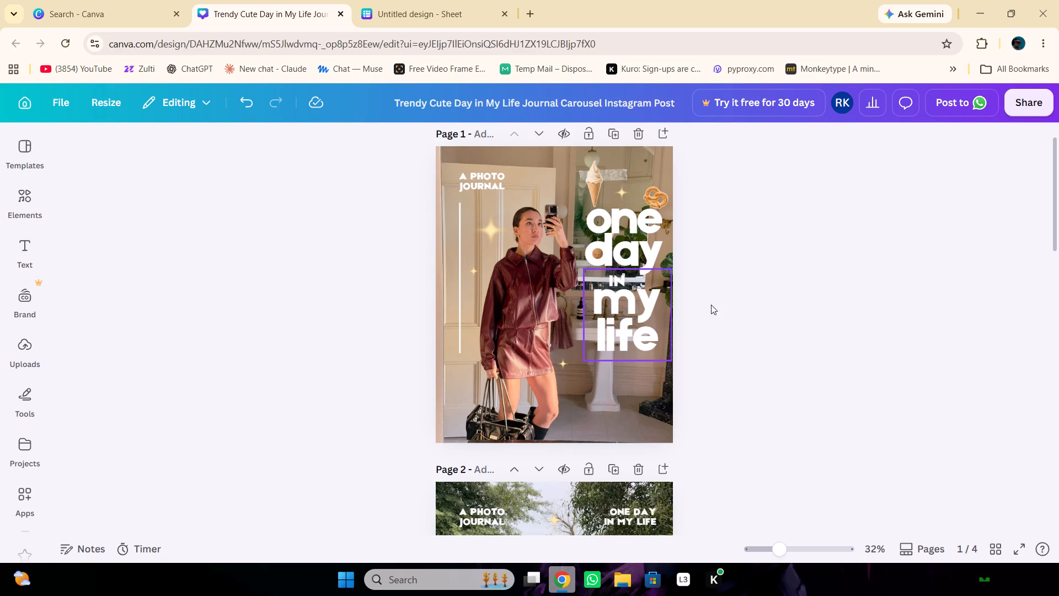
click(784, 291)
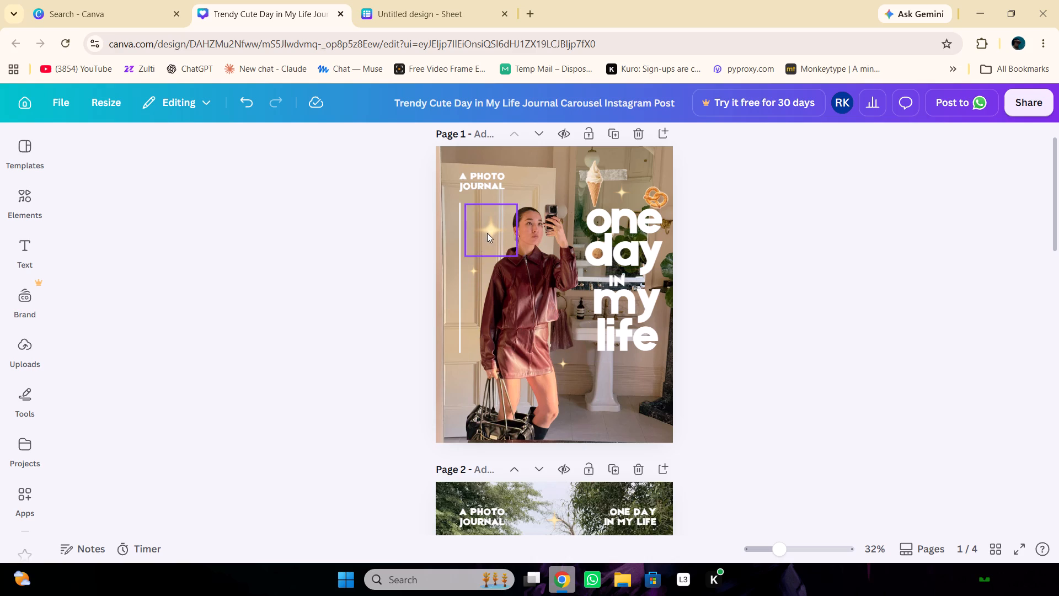
Duplicate the sparkle above "one" on page 1 and place the copy below the word "life", beside the sink pedestal.
click(619, 190)
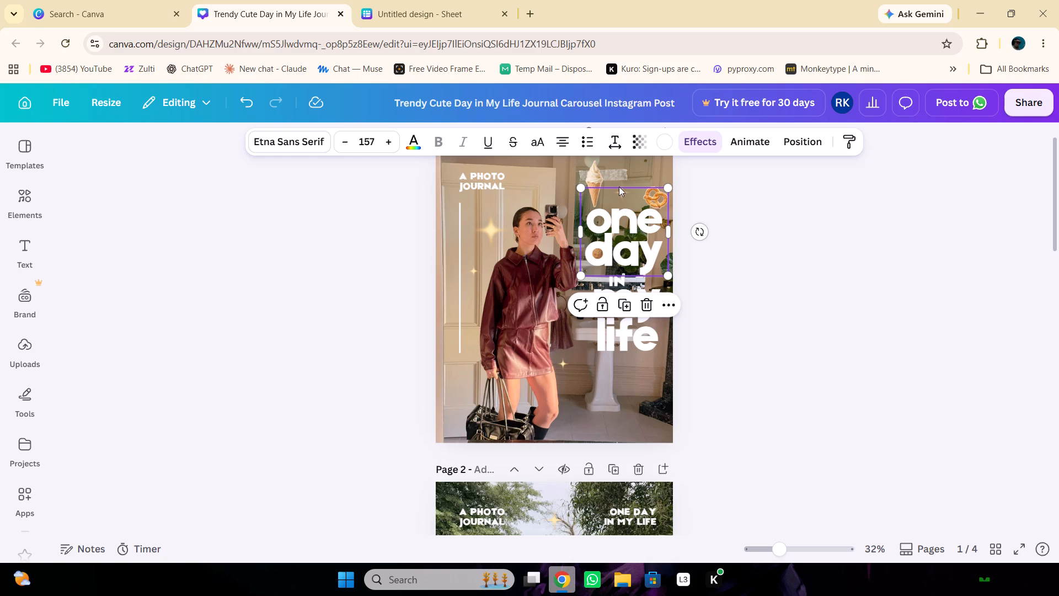
click(691, 191)
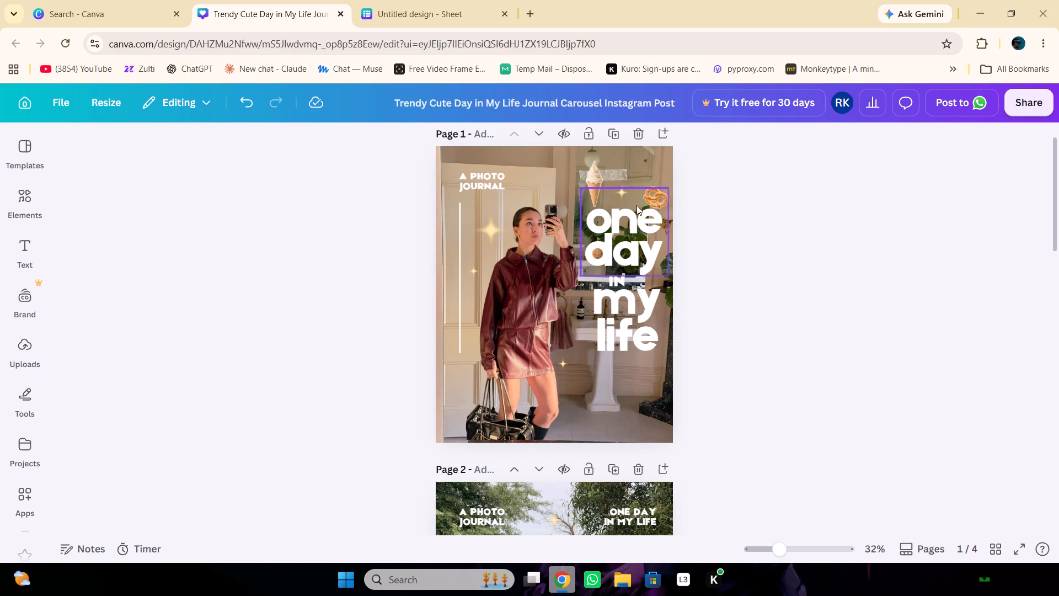
click(618, 184)
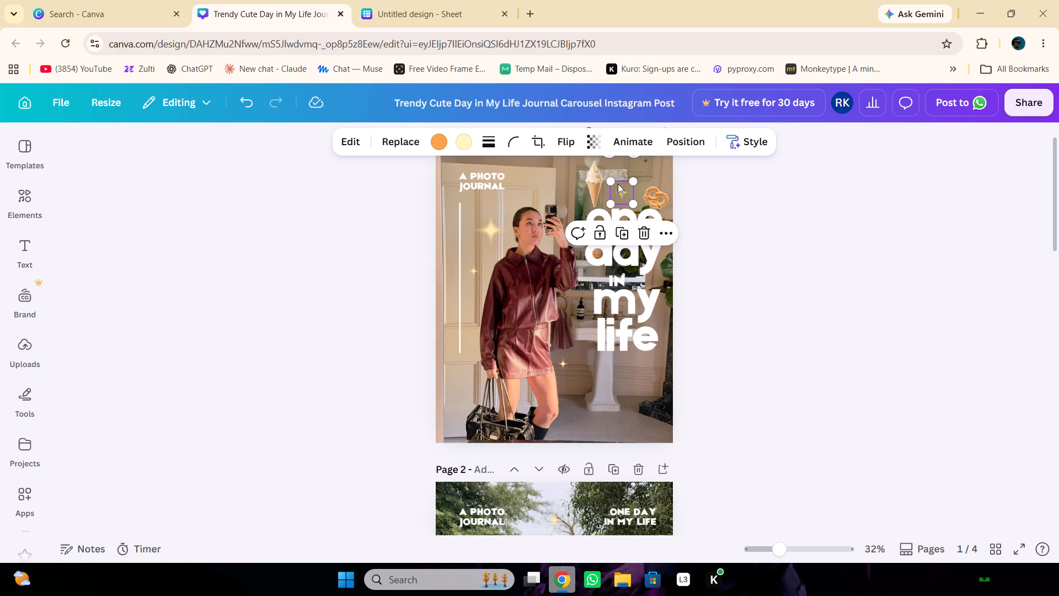
click(617, 229)
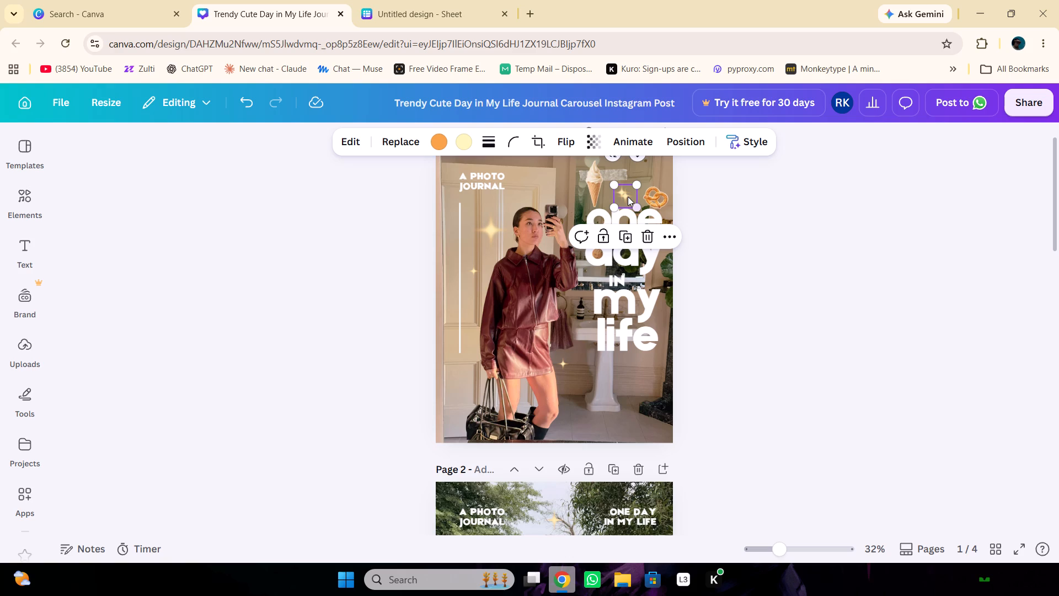
drag(623, 193, 627, 375)
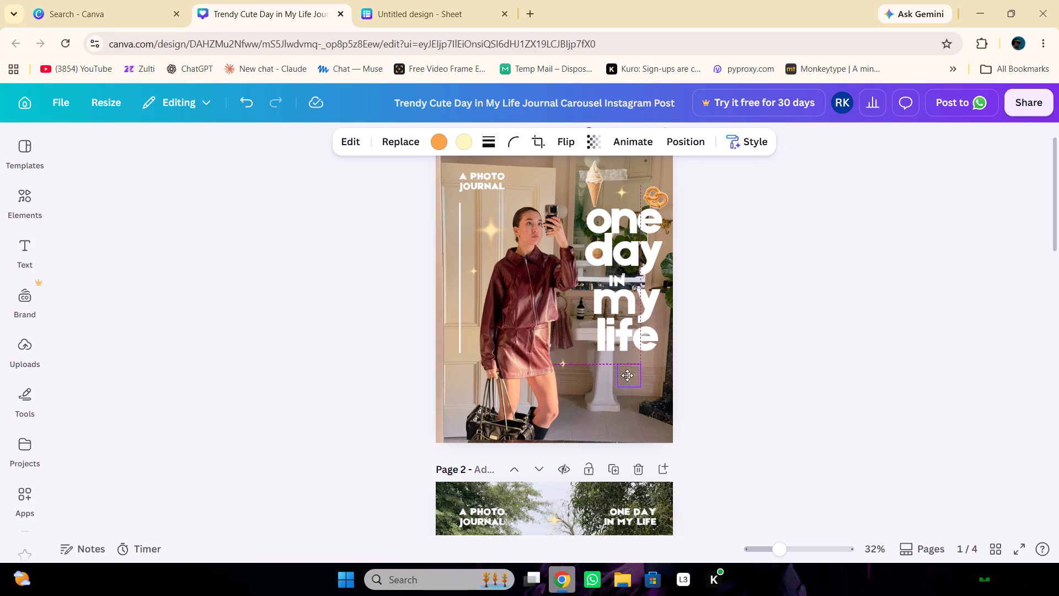
drag(627, 375, 609, 405)
click(712, 289)
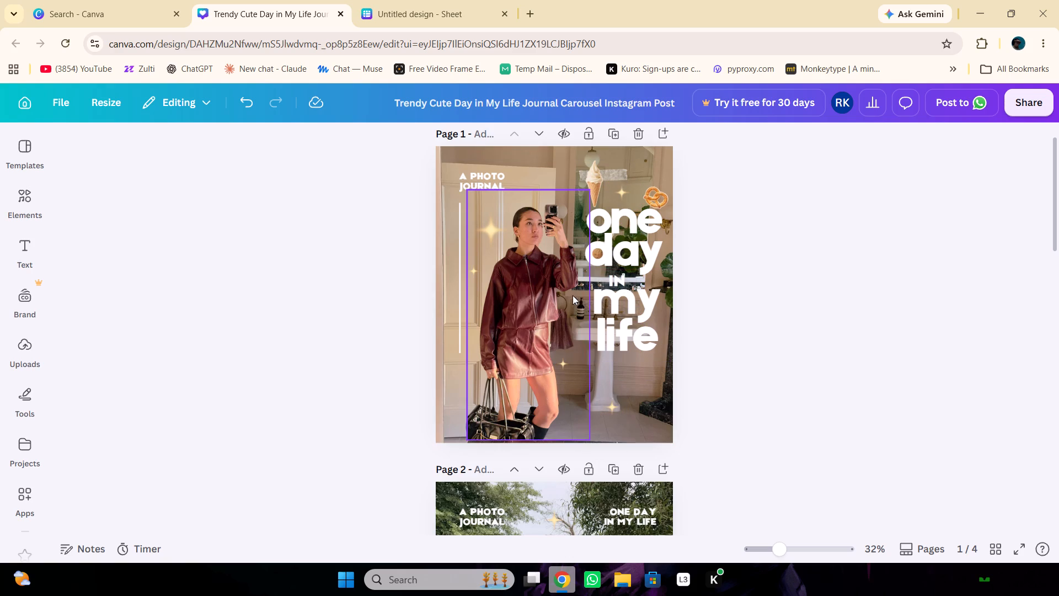
click(614, 402)
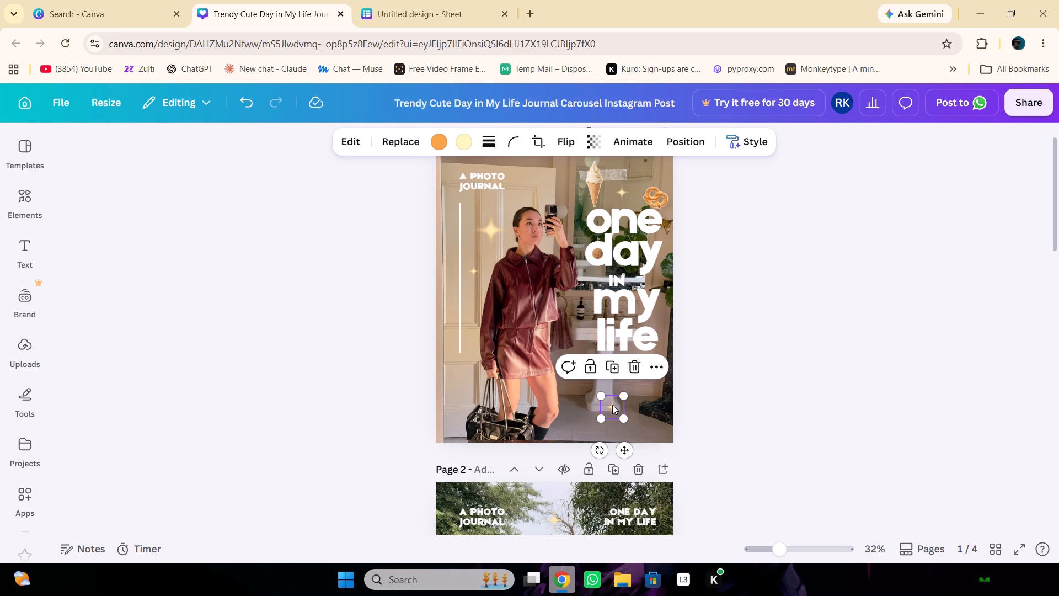
drag(612, 405, 627, 391)
click(734, 351)
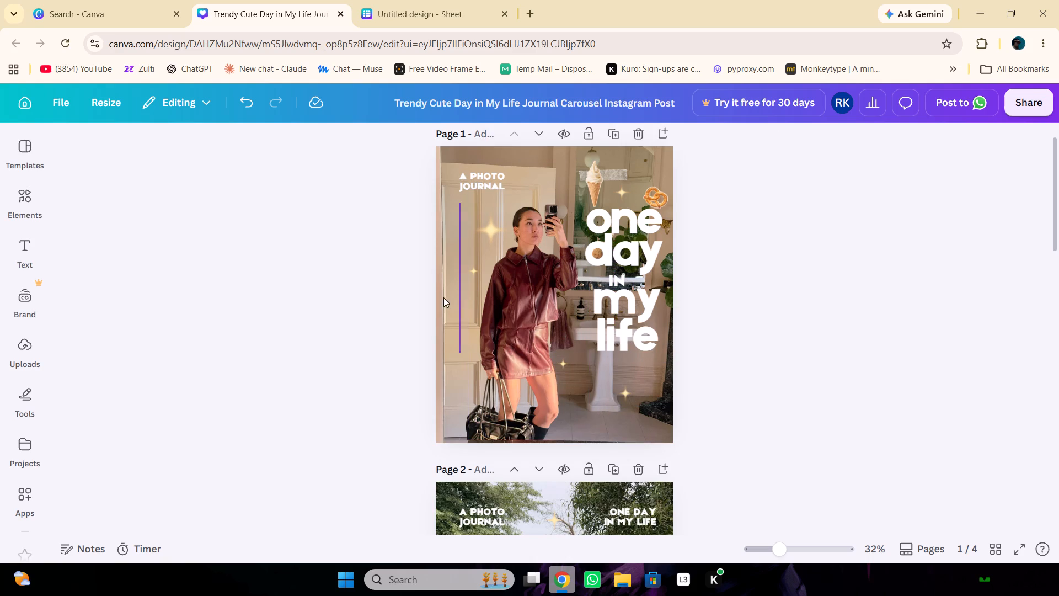
Move the "A photo journal" text from the top of page 1 to near the bottom edge, below the duplicated sparkle.
click(365, 291)
drag(482, 178, 622, 416)
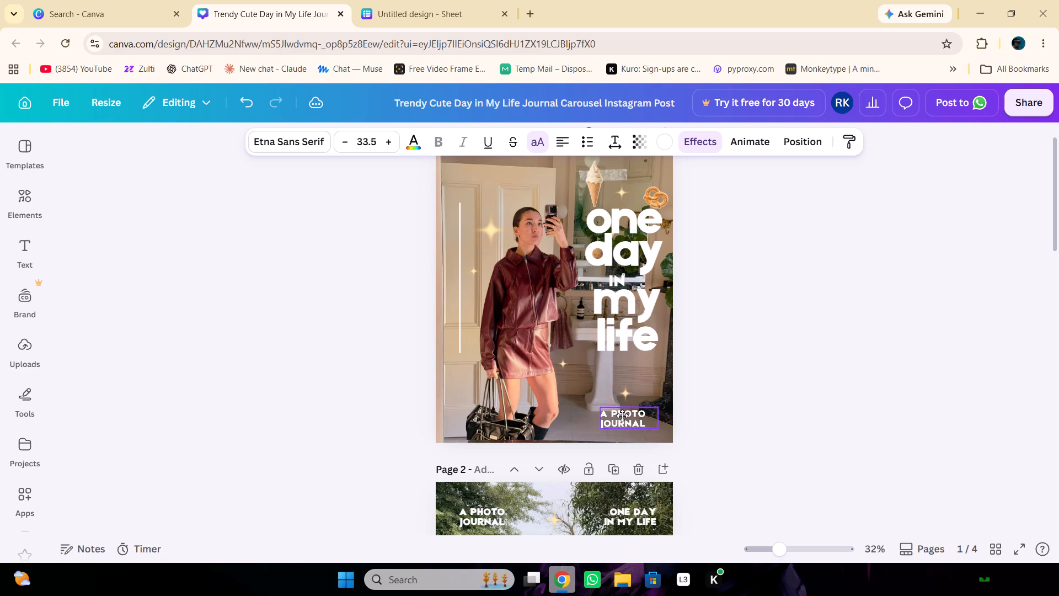
drag(622, 416, 624, 422)
click(771, 308)
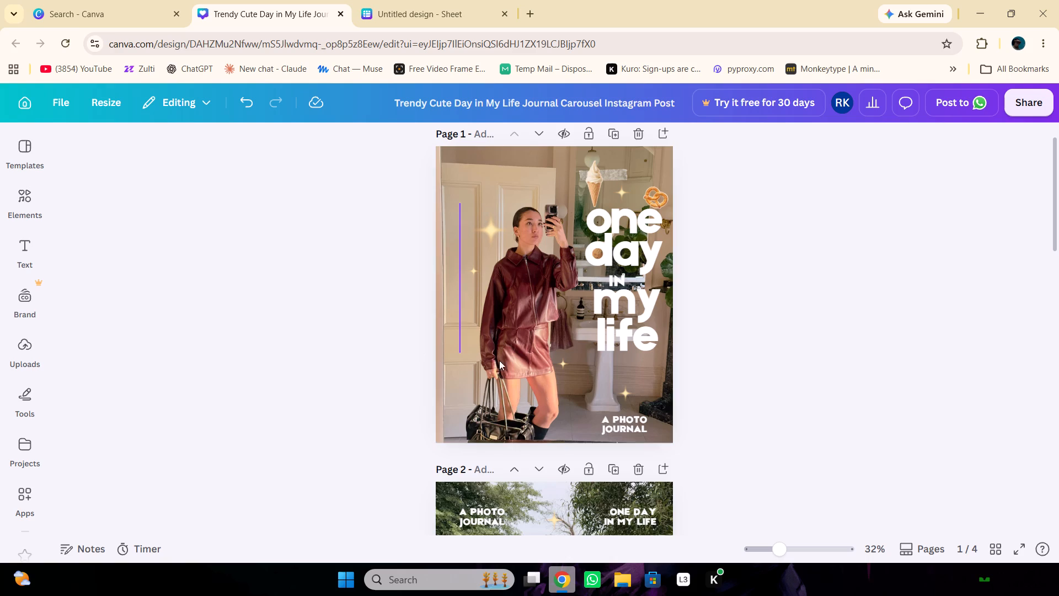
Nudge the sparkle below "life" slightly up and to the right.
click(623, 392)
drag(623, 392, 633, 379)
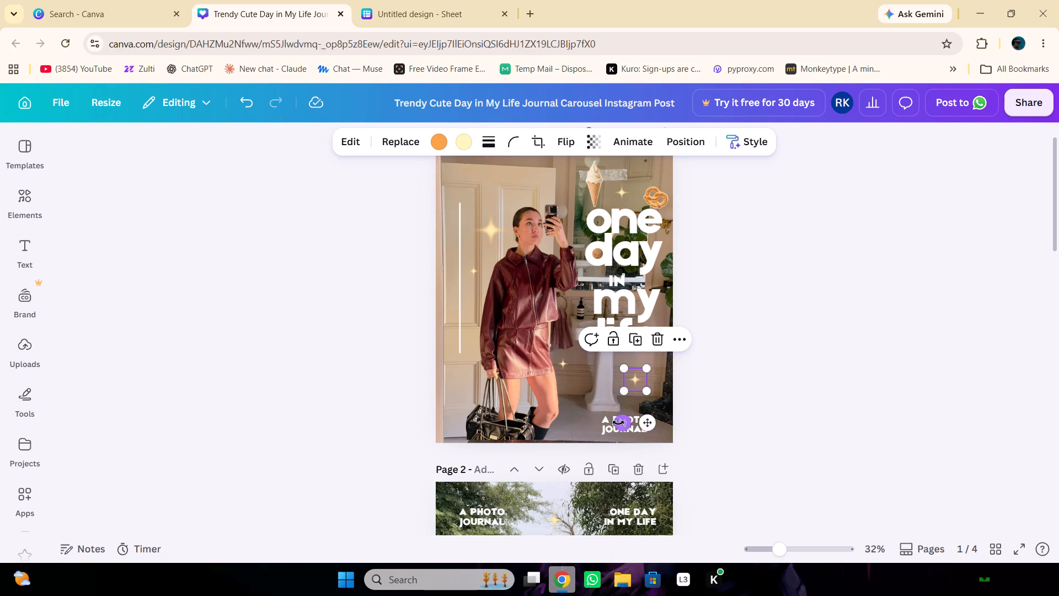
Shift the "A photo journal" text leftward and slightly down, close to the woman's boot.
click(607, 430)
drag(629, 419, 610, 421)
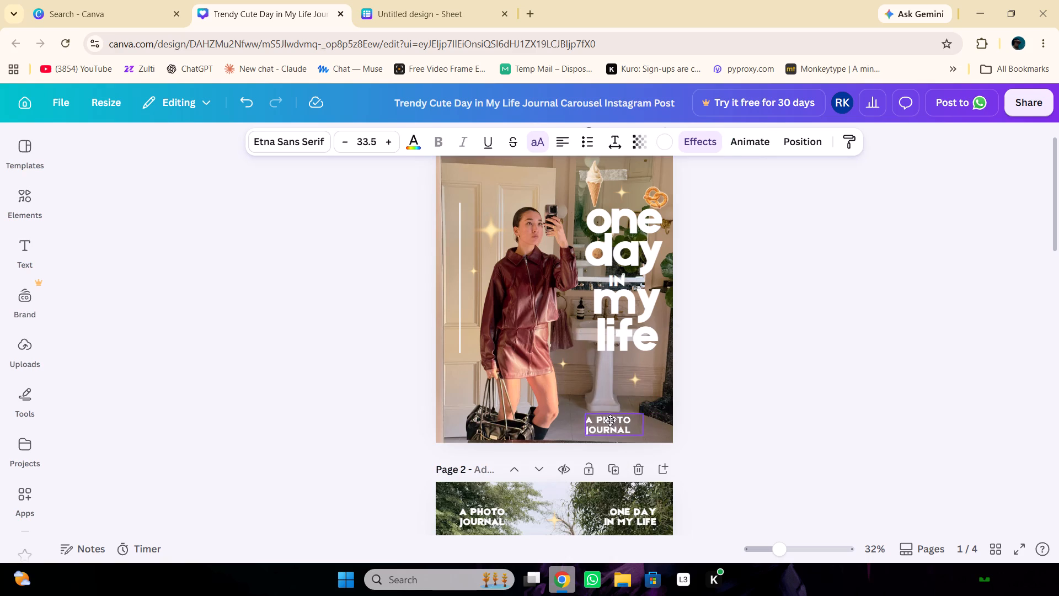
drag(610, 421, 606, 422)
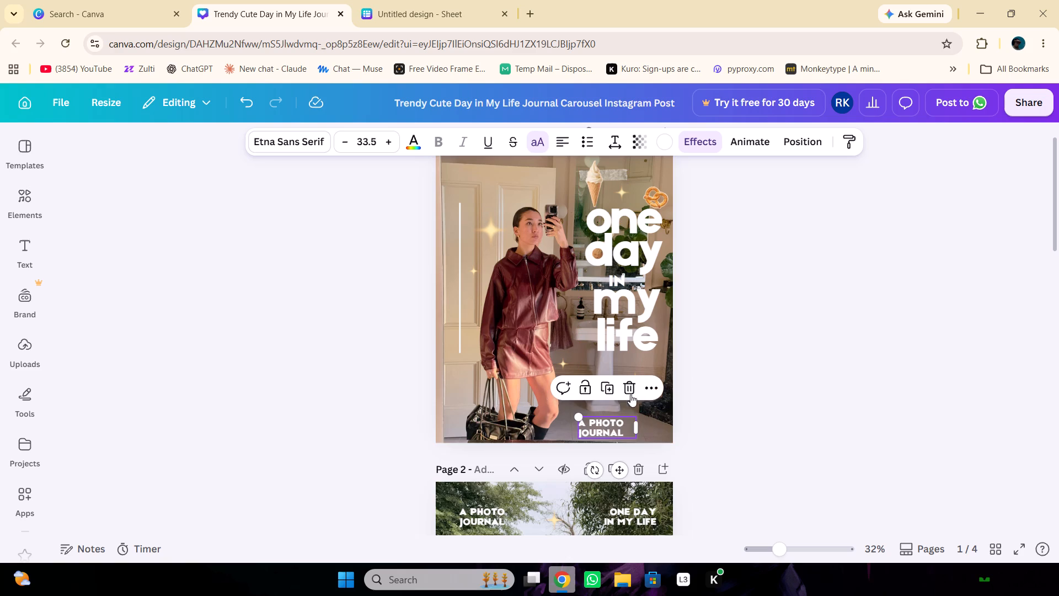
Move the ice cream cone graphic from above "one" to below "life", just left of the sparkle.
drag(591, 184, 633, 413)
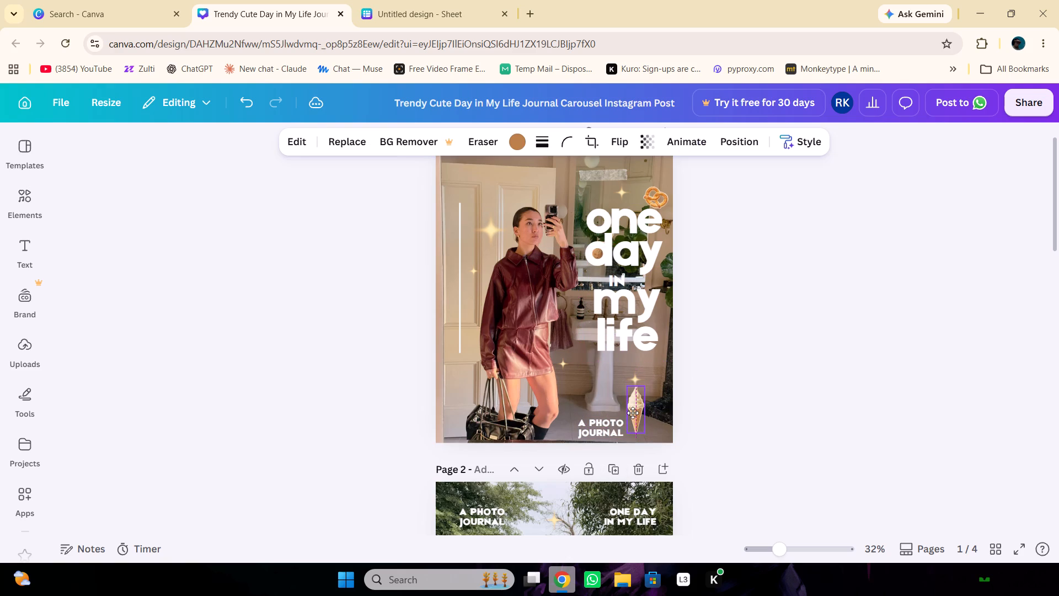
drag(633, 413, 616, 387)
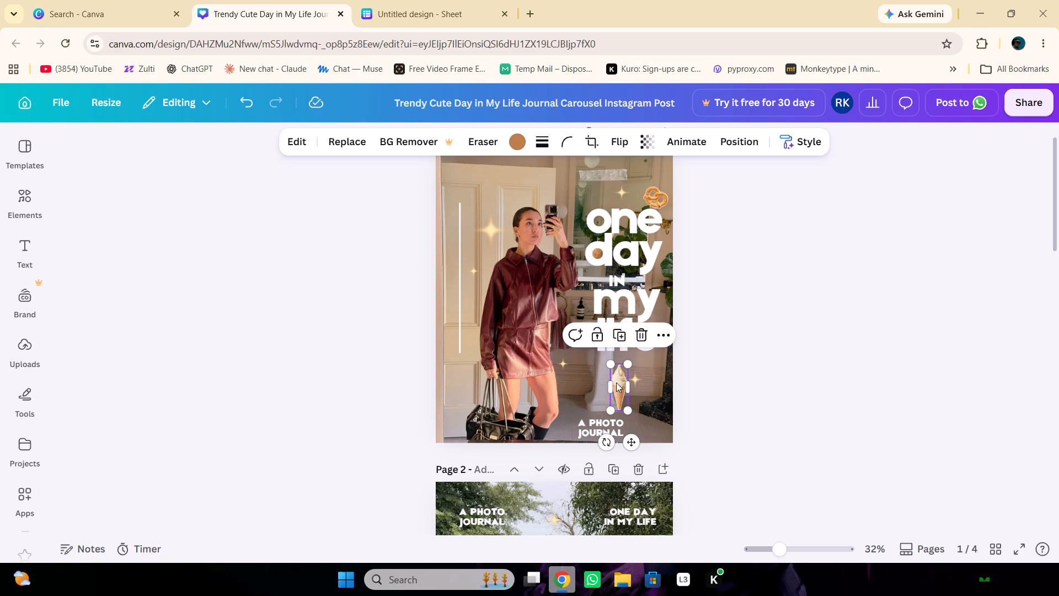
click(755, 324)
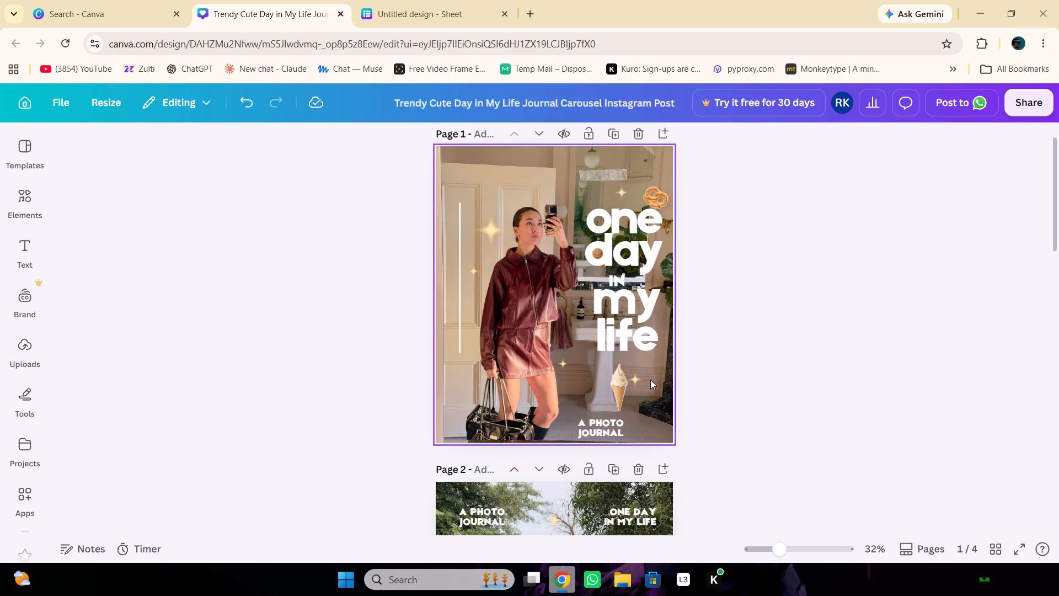
Delete the ice cream cone graphic from page 1.
click(618, 391)
click(640, 336)
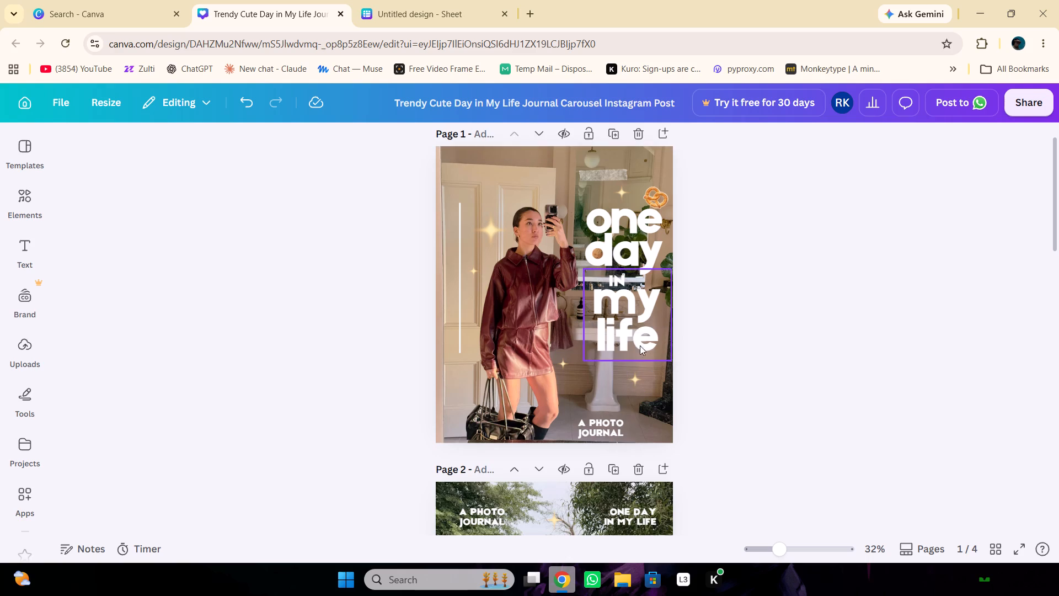
click(727, 365)
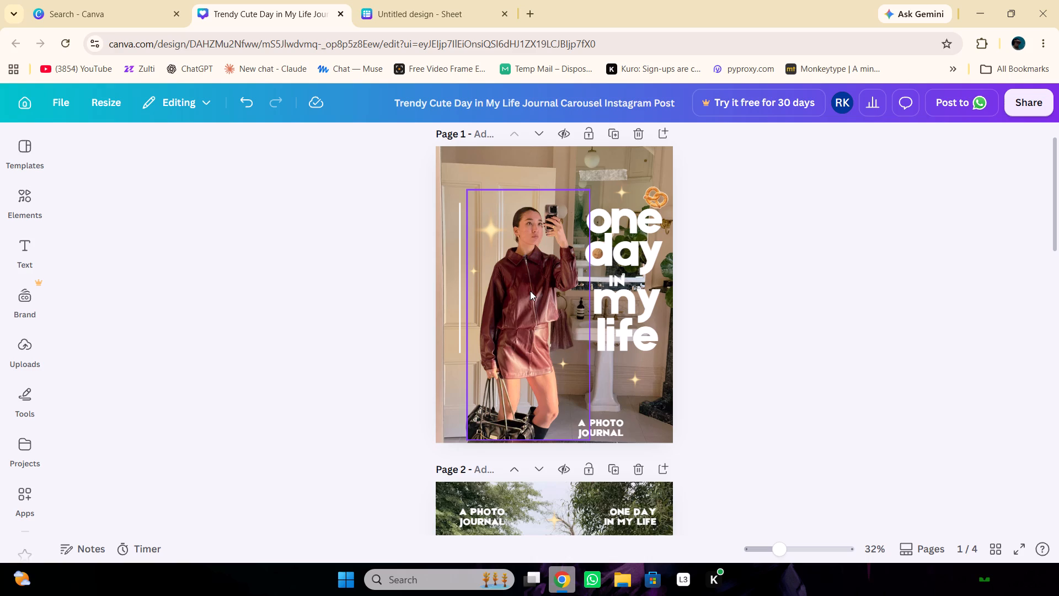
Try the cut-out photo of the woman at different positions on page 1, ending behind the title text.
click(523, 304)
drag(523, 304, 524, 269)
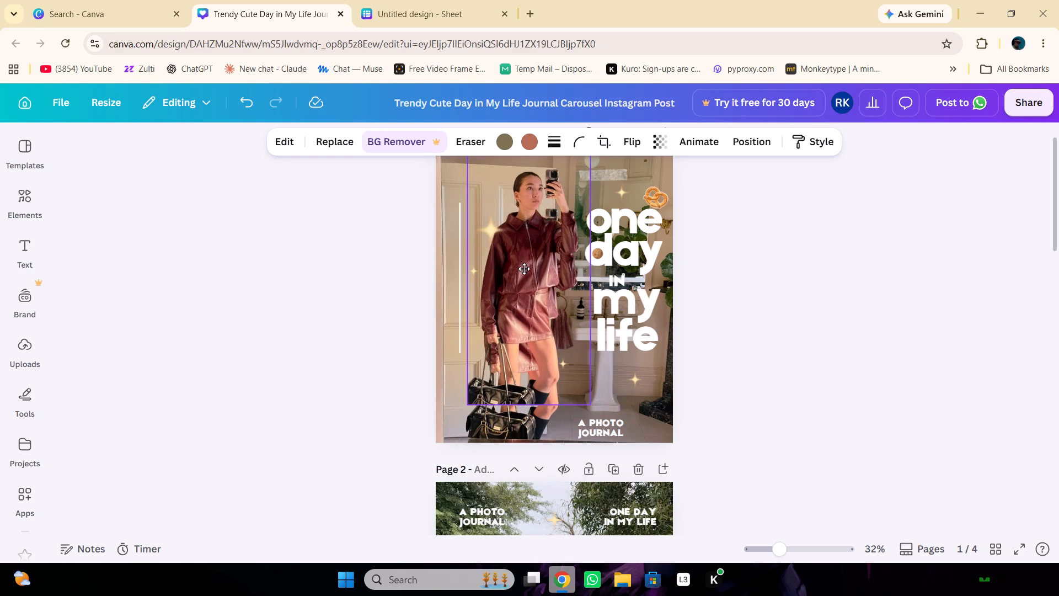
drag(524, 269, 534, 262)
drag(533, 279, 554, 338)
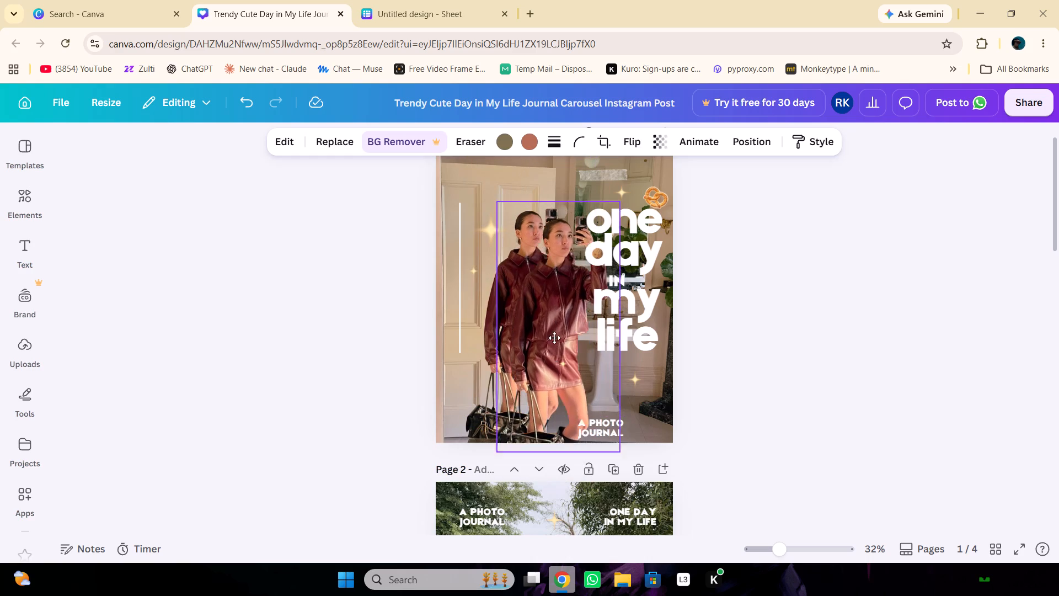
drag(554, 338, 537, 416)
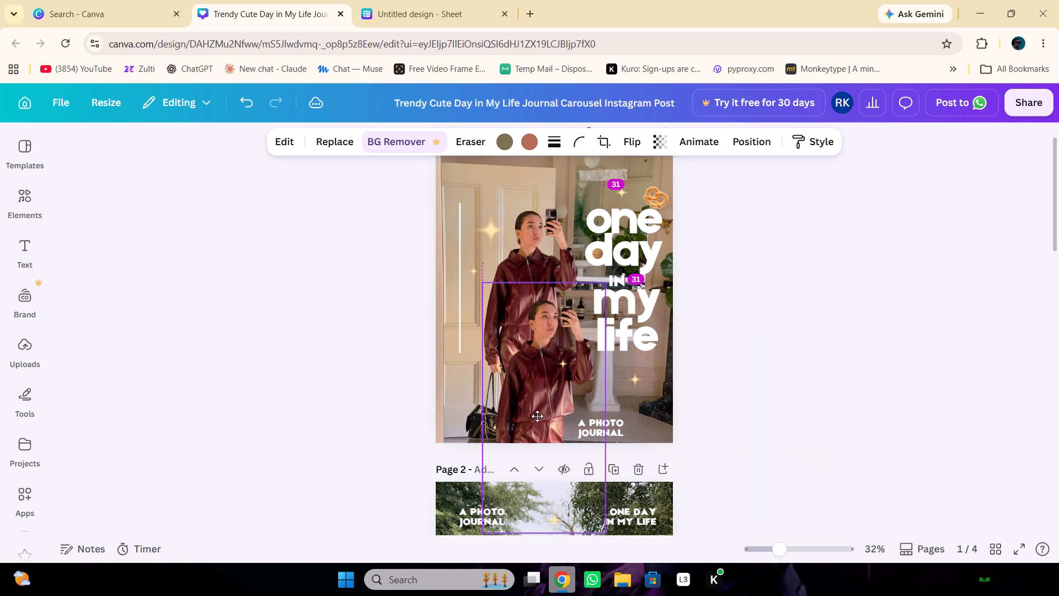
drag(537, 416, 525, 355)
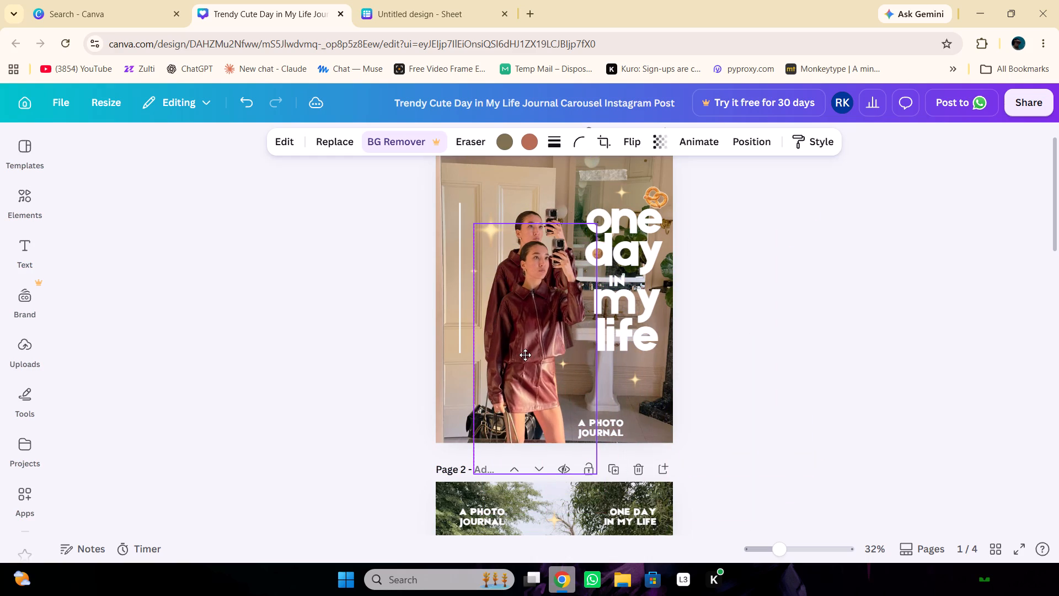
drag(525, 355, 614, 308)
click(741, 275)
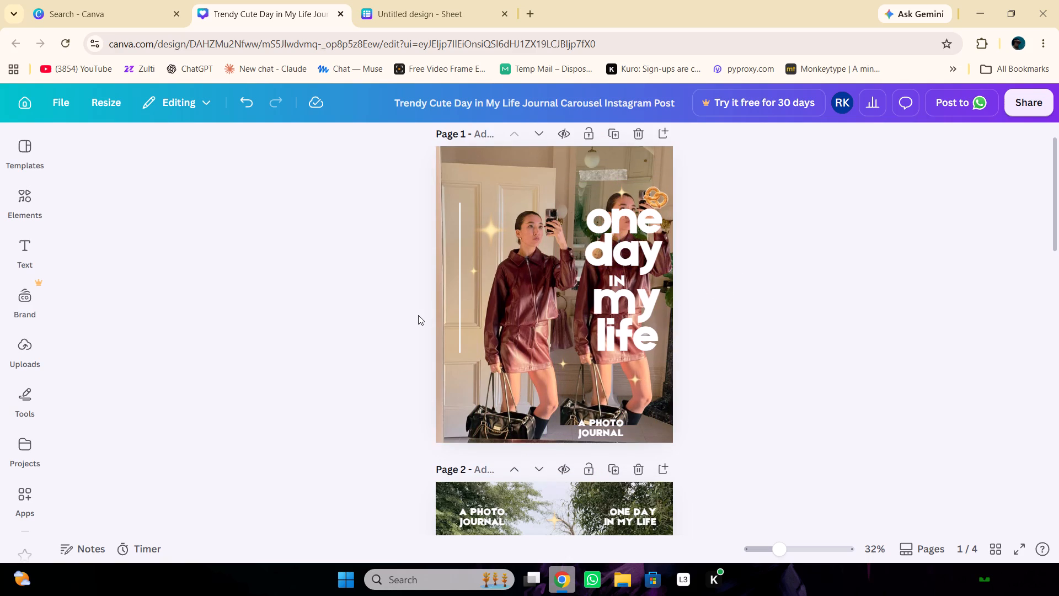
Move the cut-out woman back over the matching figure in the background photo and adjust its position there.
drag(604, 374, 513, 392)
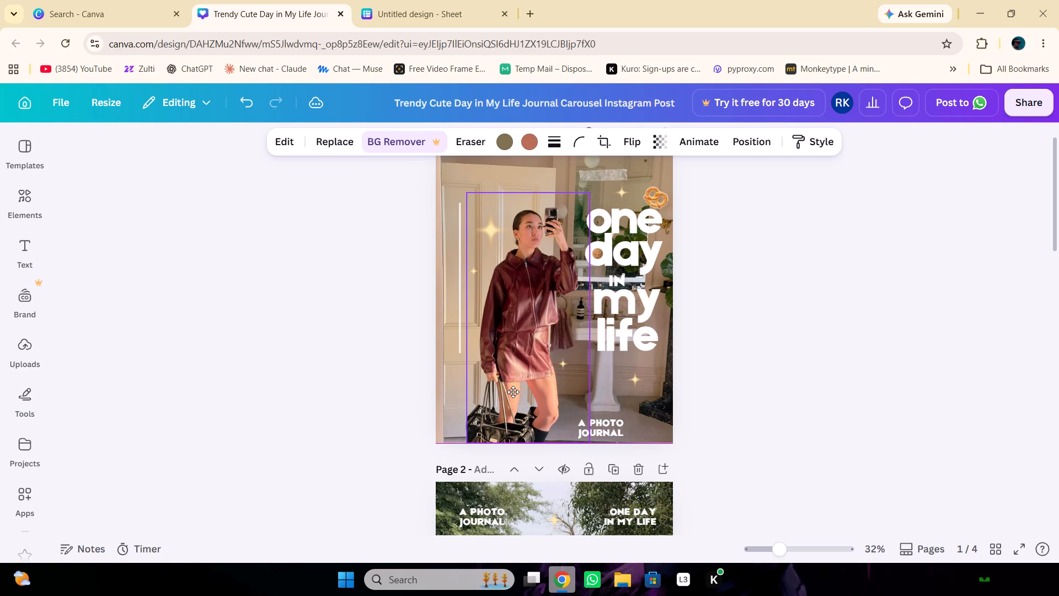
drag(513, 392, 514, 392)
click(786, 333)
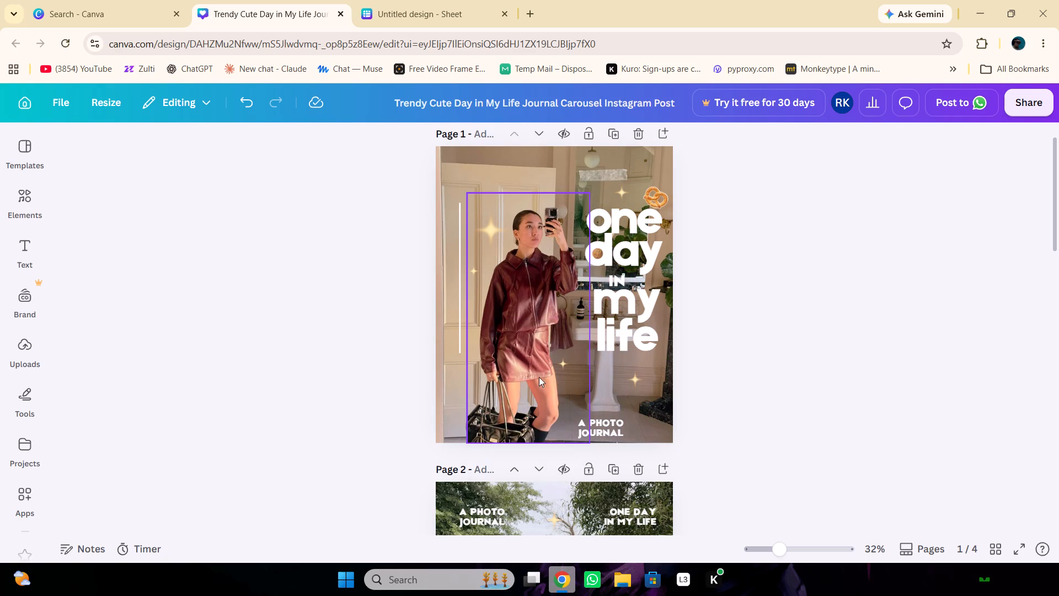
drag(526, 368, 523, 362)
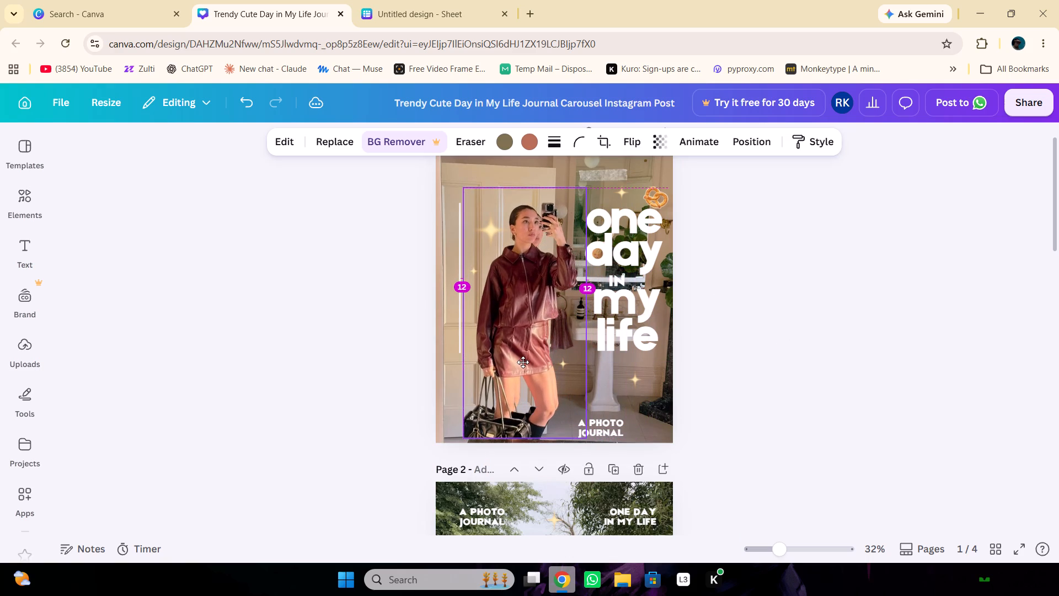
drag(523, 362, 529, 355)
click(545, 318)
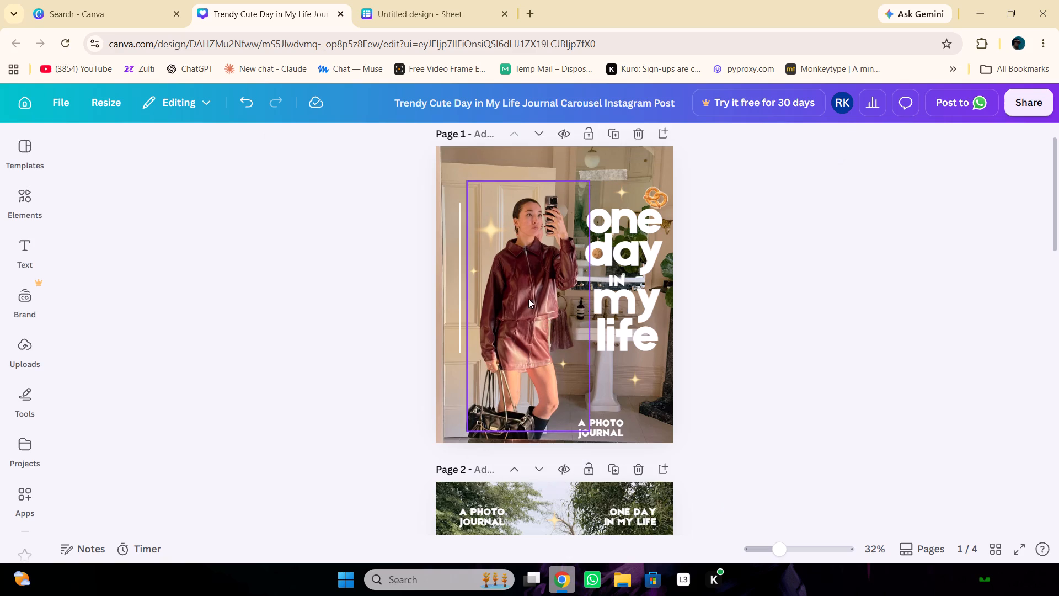
Move the cut-out woman off the background figure to behind the title text and delete it.
click(523, 283)
drag(523, 283, 680, 268)
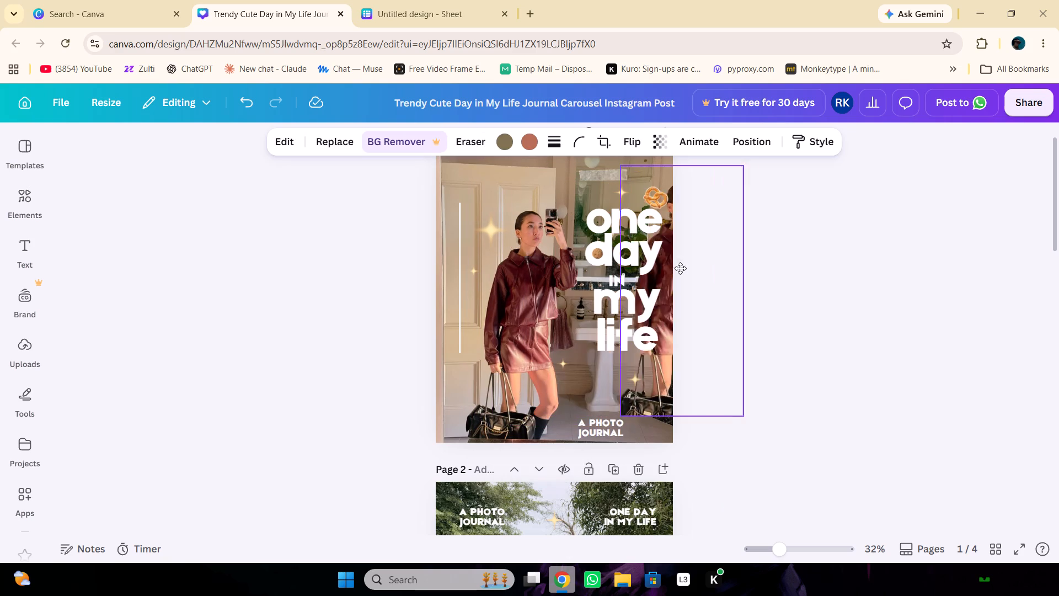
drag(680, 268, 631, 308)
click(617, 400)
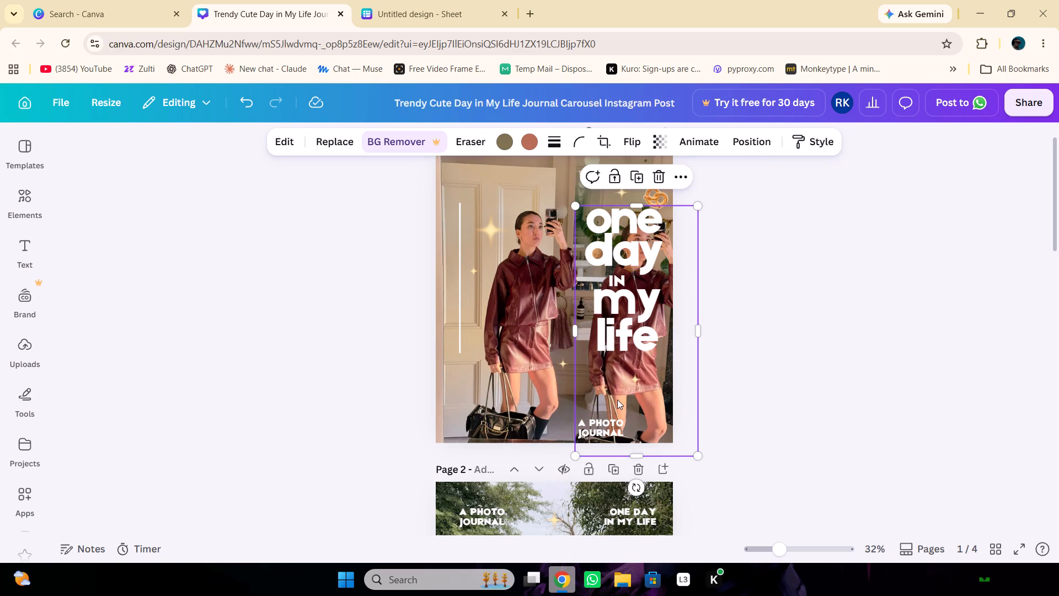
click(622, 380)
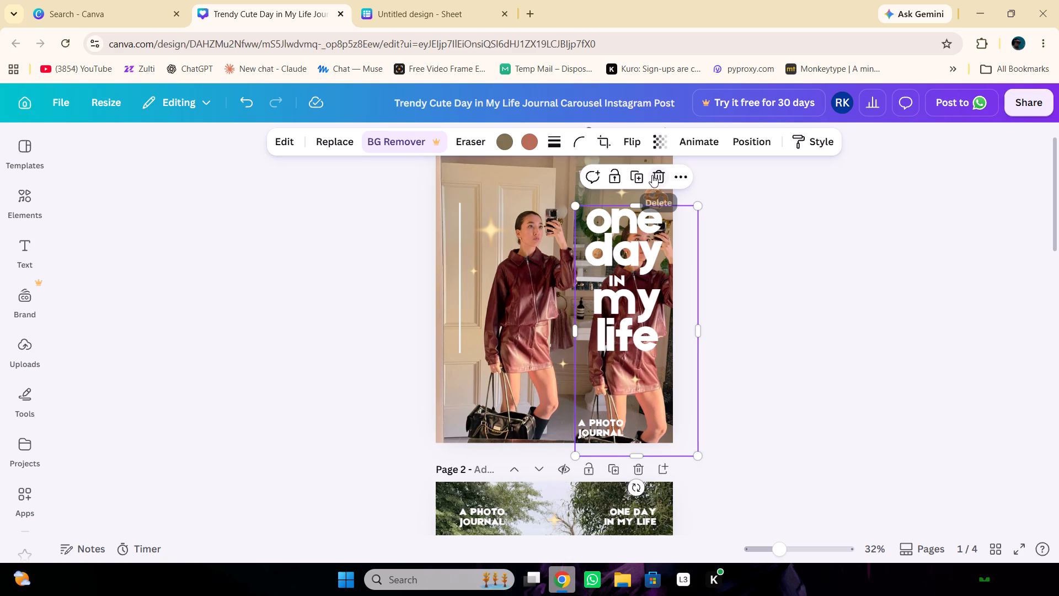
click(649, 182)
click(660, 175)
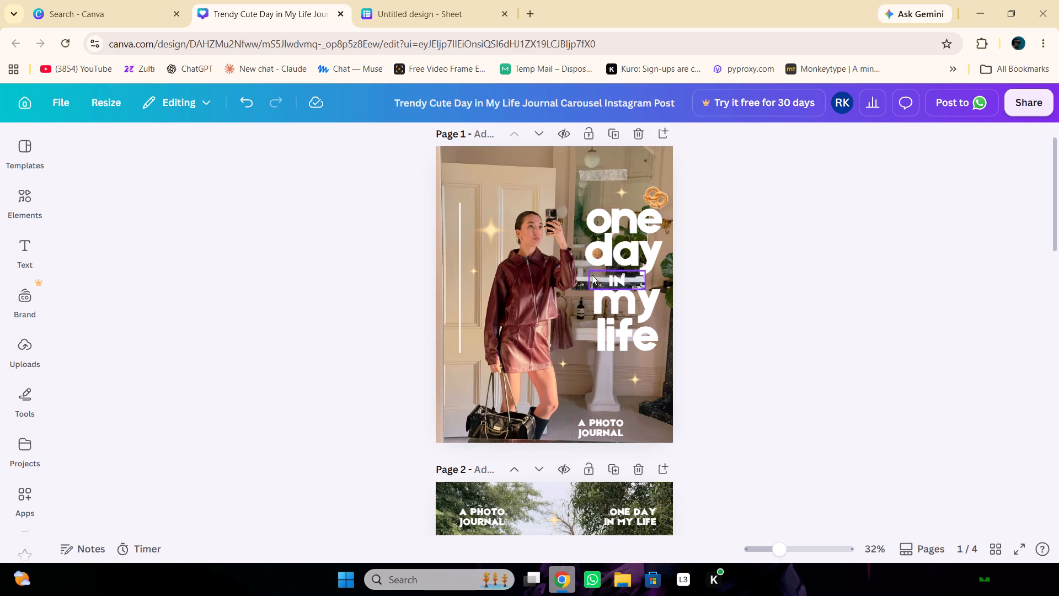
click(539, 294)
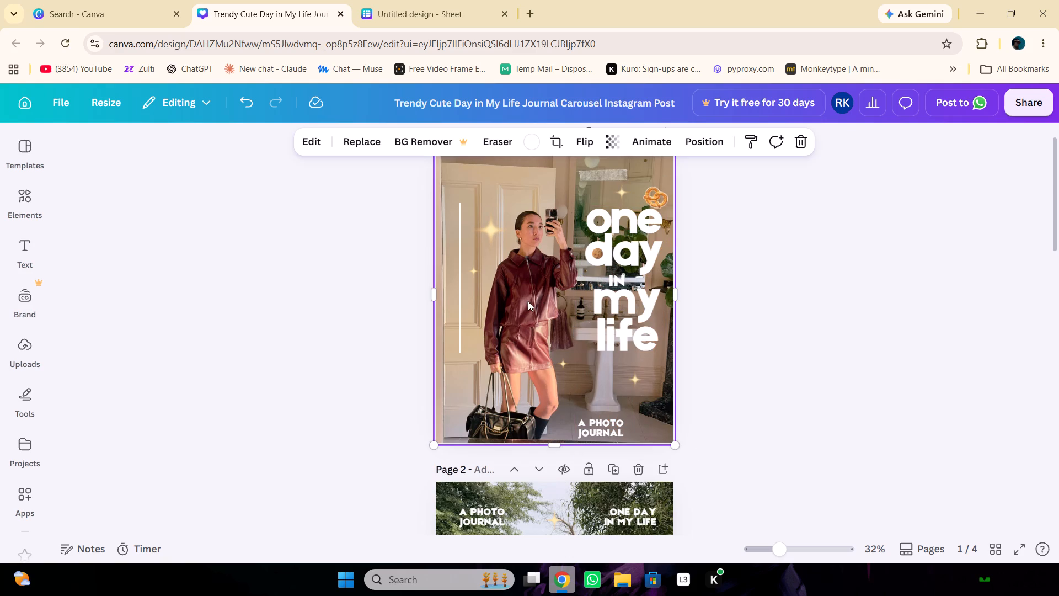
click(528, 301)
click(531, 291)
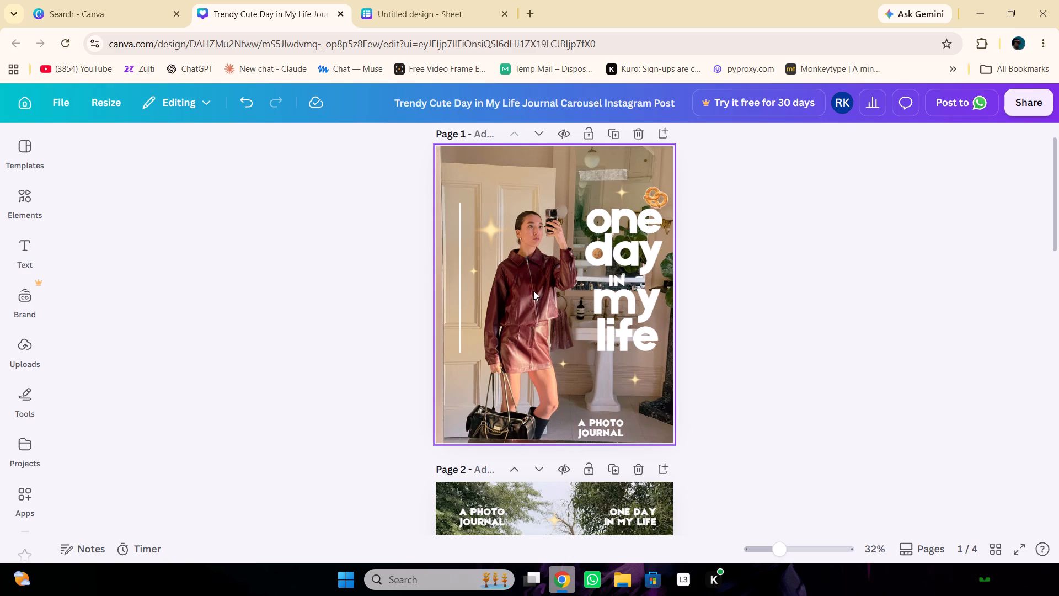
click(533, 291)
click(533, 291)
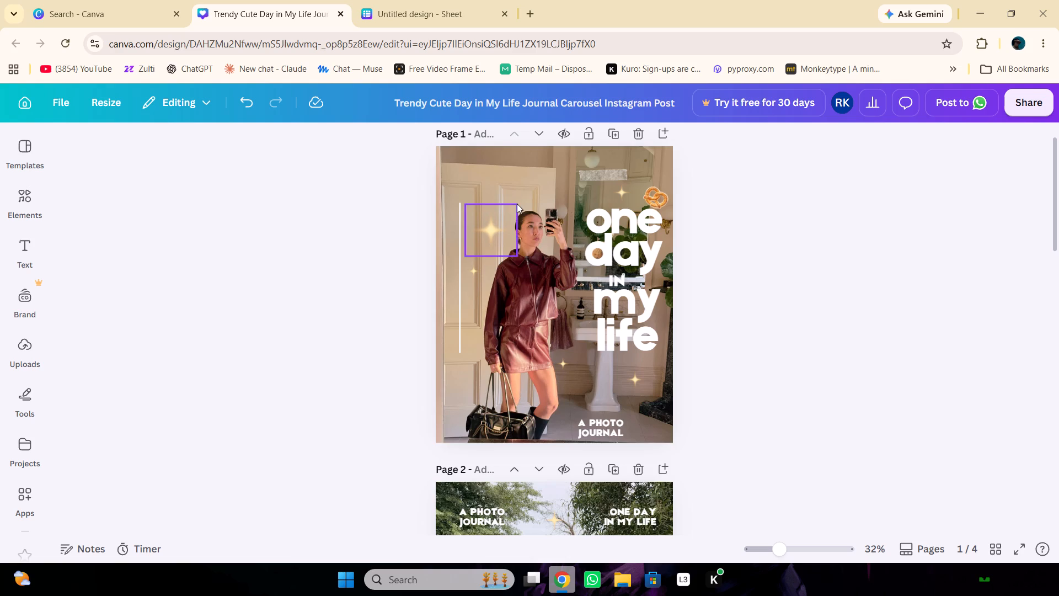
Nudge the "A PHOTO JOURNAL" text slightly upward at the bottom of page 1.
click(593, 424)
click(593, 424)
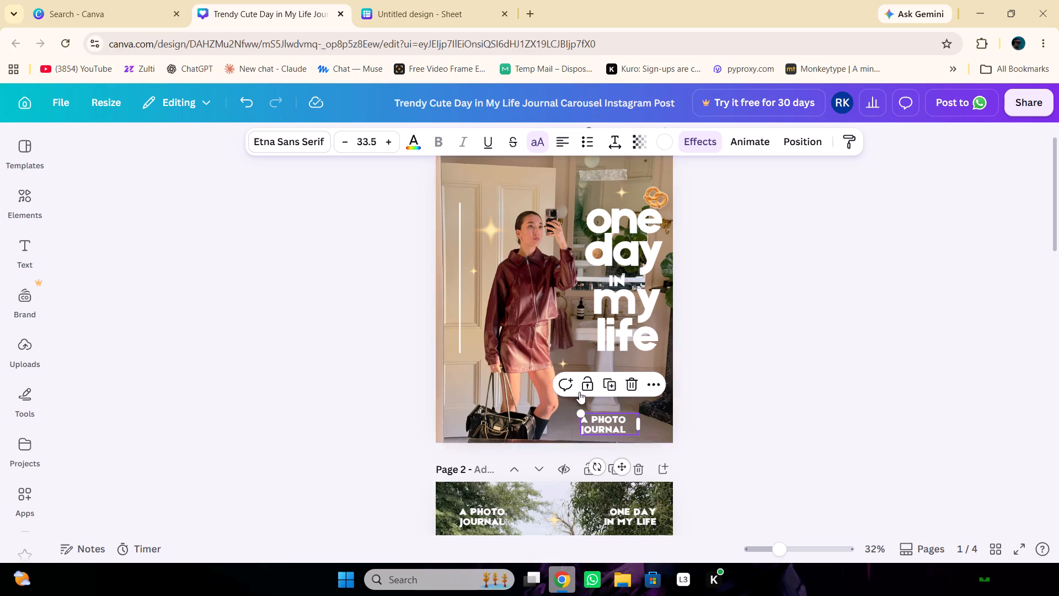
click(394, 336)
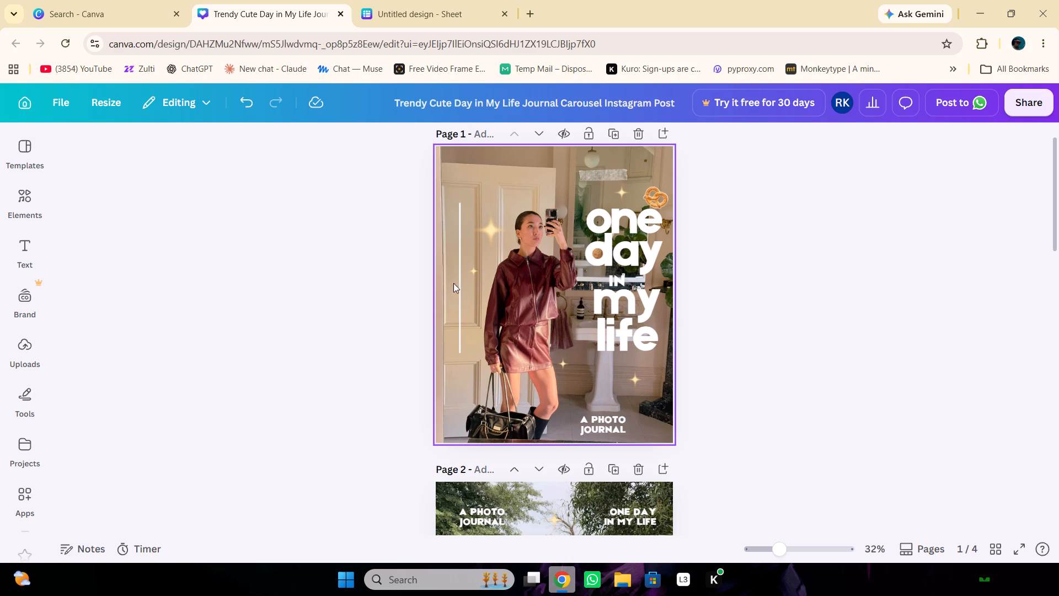
Delete the strip-of-tape graphic above the title on page 1.
click(611, 174)
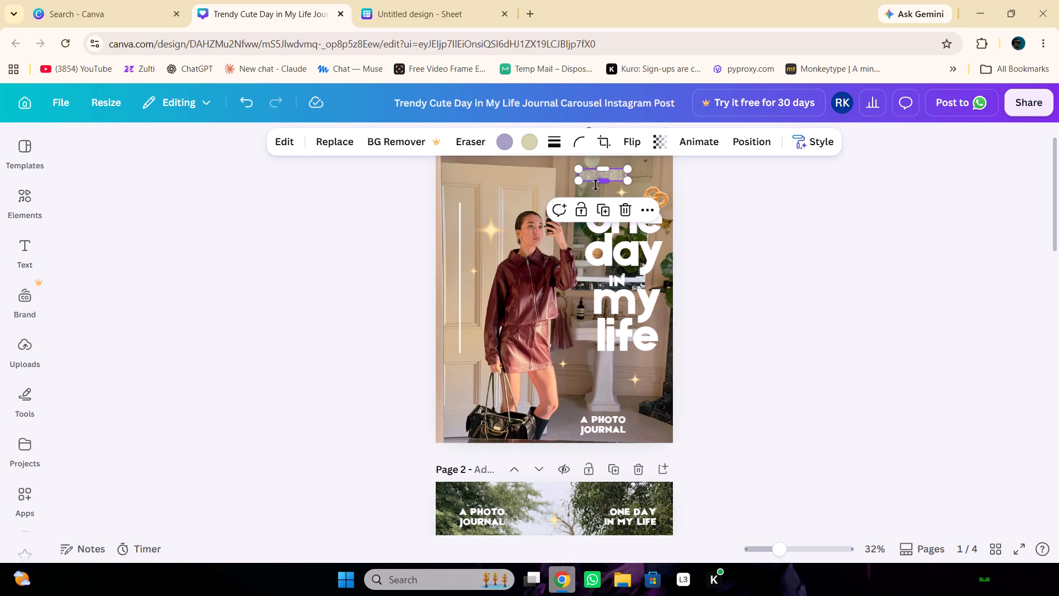
click(622, 206)
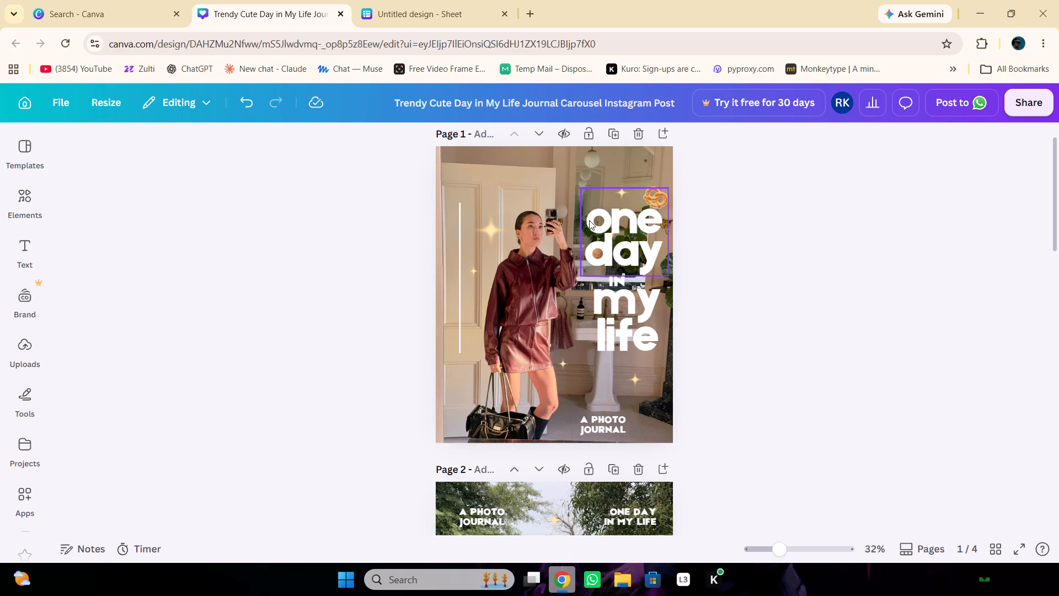
click(737, 203)
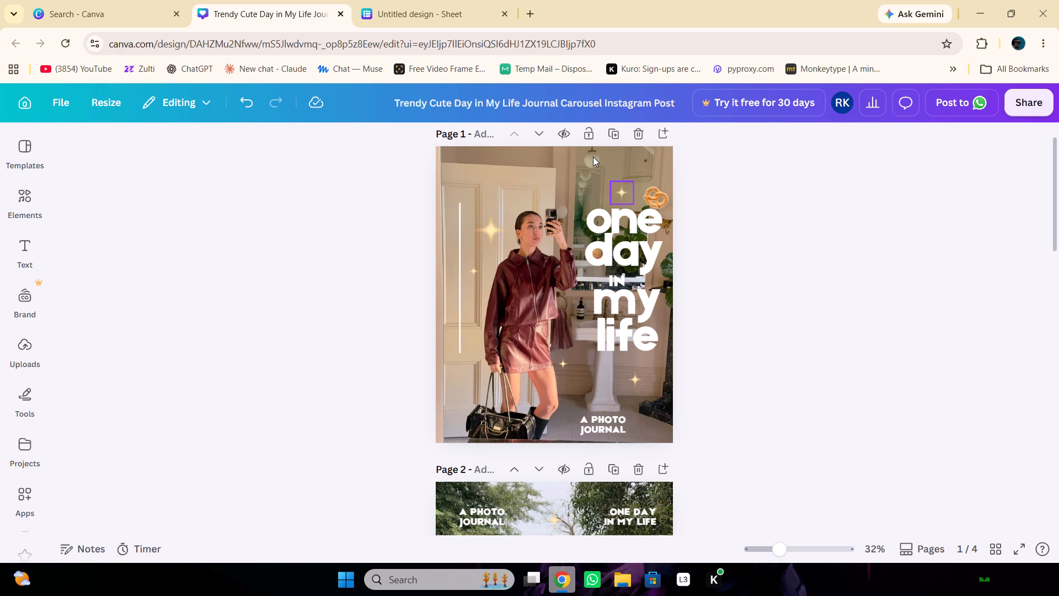
click(645, 157)
click(820, 210)
Duplicate the vertical white line beside the door and place the copy beside the title's outer edge, level with the original.
click(459, 313)
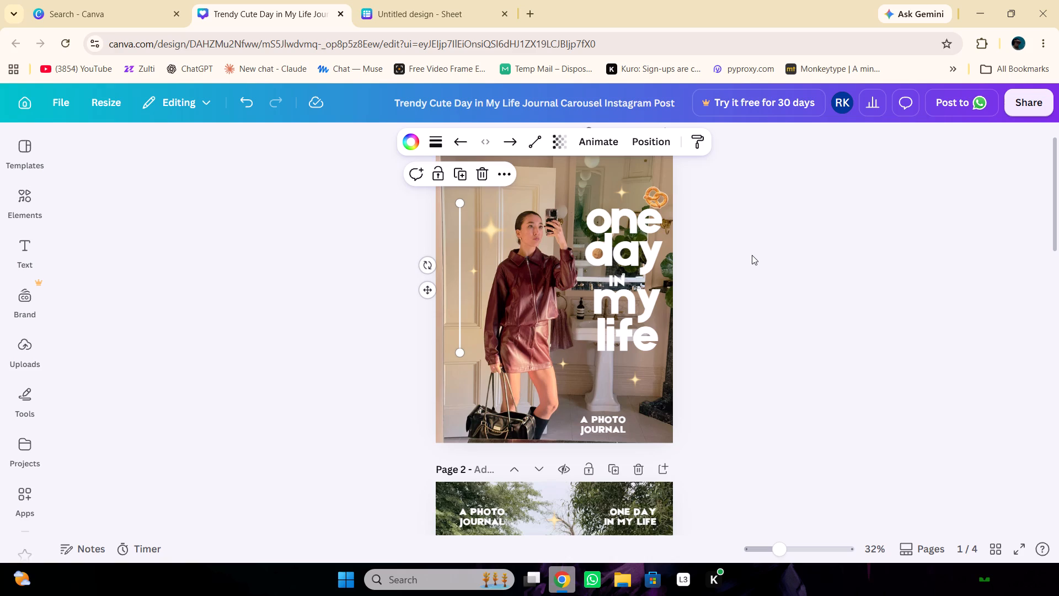
click(454, 170)
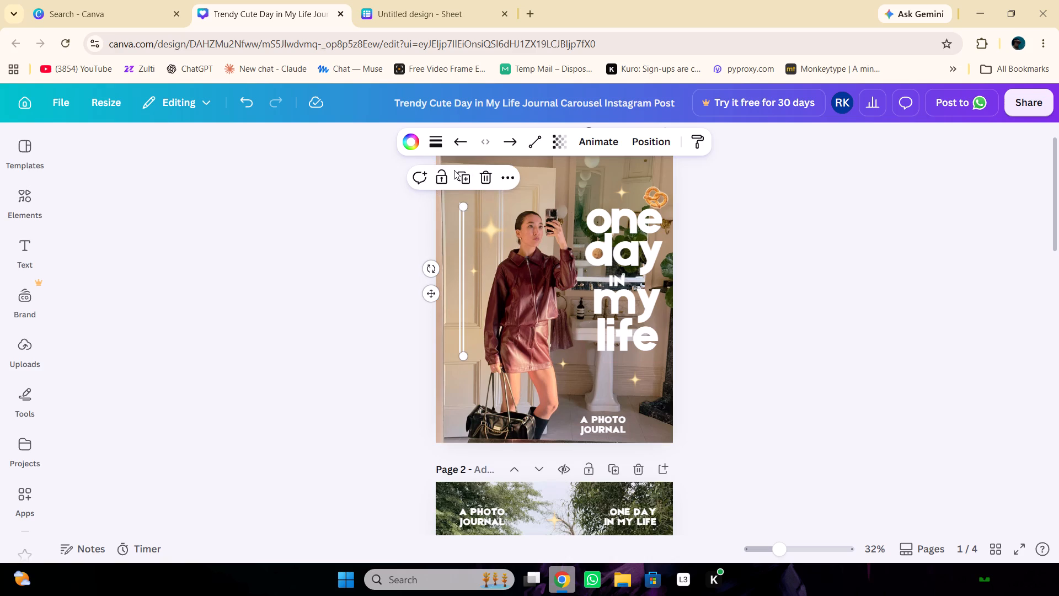
click(461, 246)
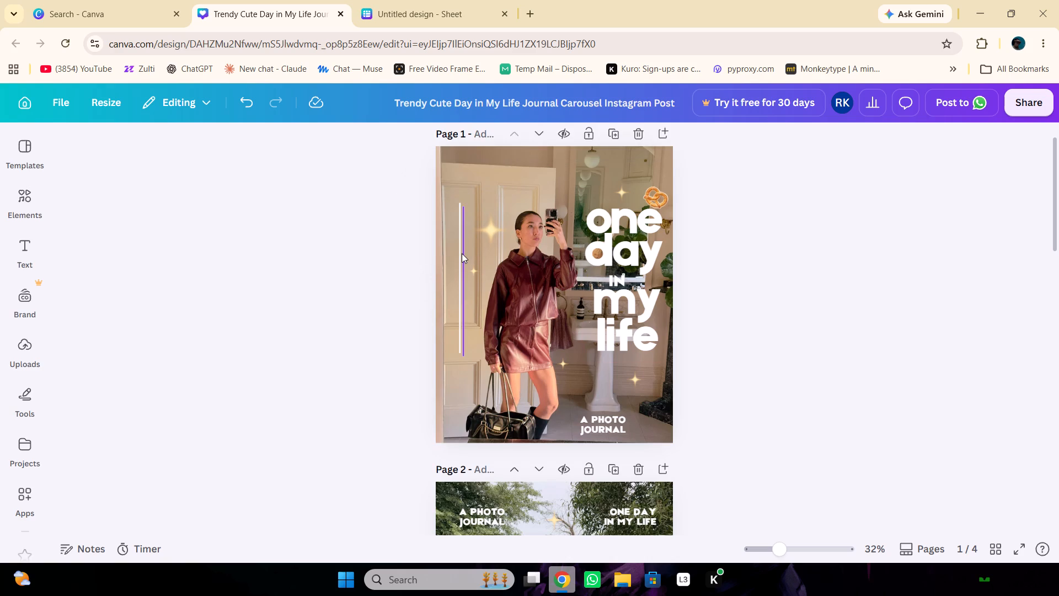
drag(462, 253, 659, 269)
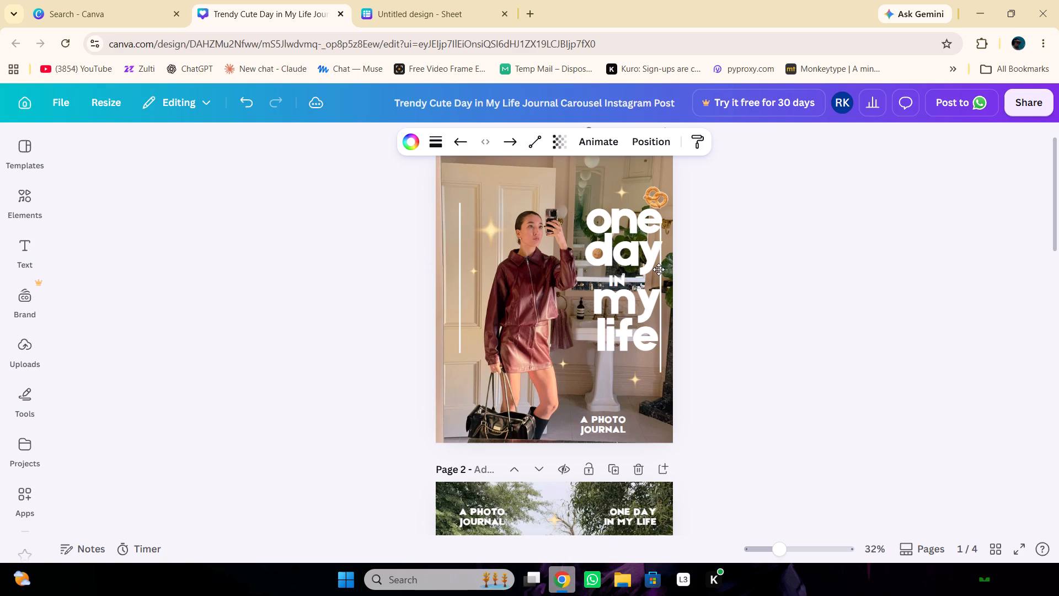
drag(659, 269, 664, 251)
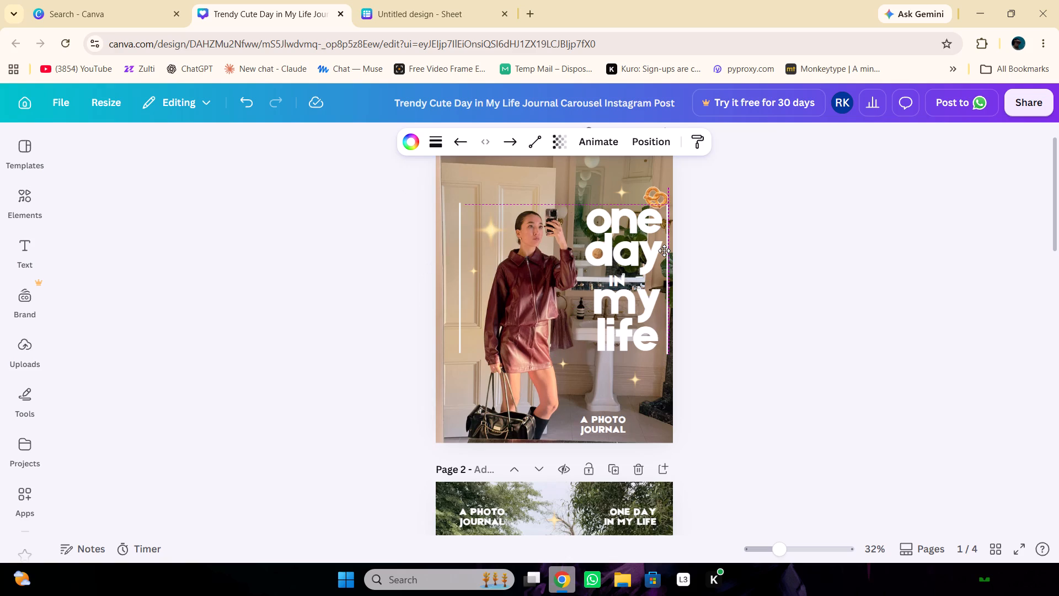
drag(664, 251, 666, 251)
drag(666, 251, 666, 252)
click(686, 240)
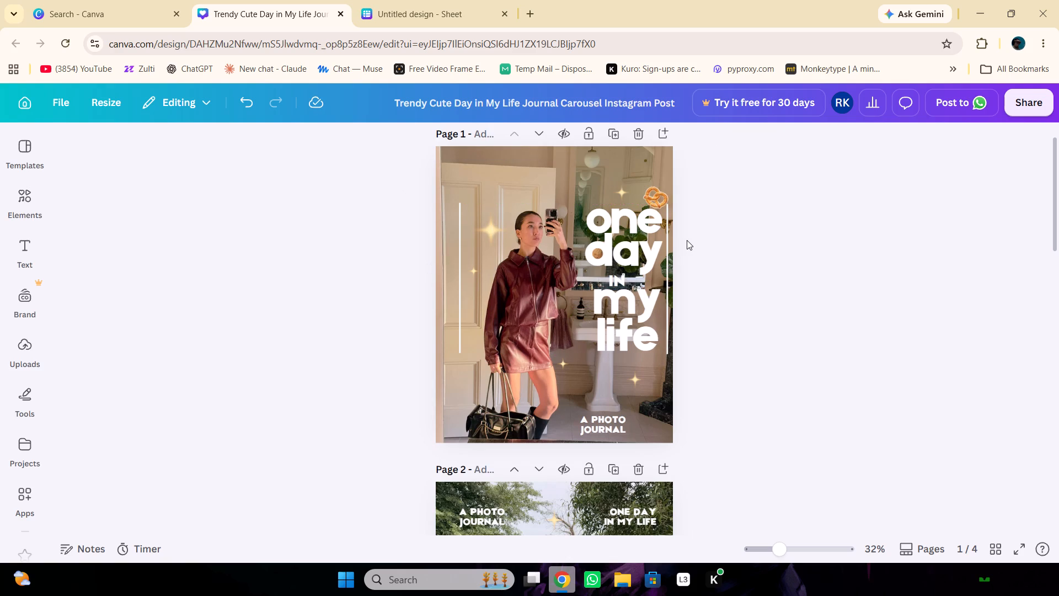
Uncover the pretzel graphic by moving the overlapping "one day" title text over the woman.
click(654, 193)
click(697, 188)
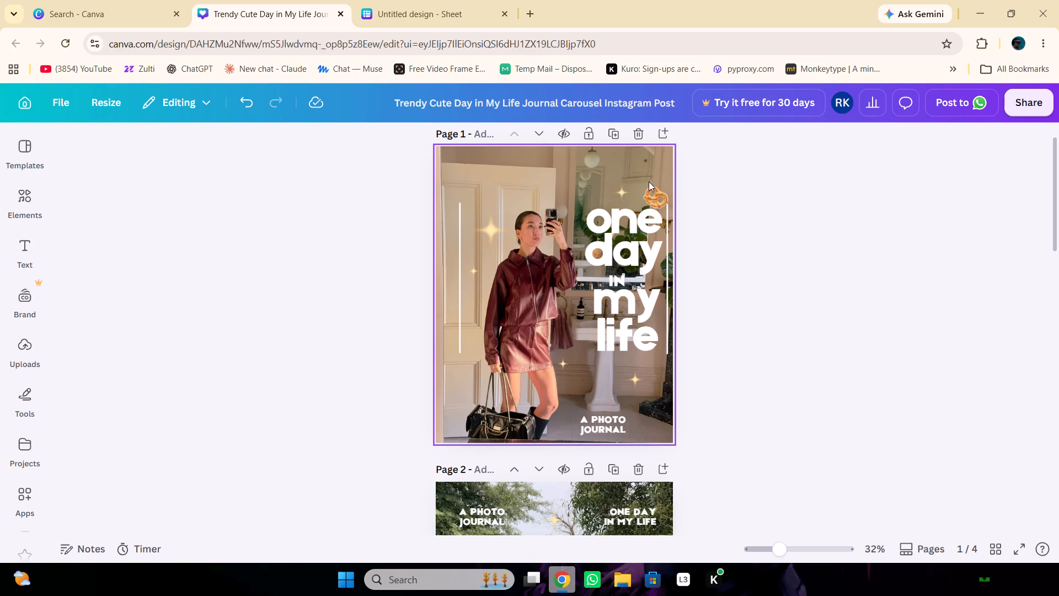
click(653, 183)
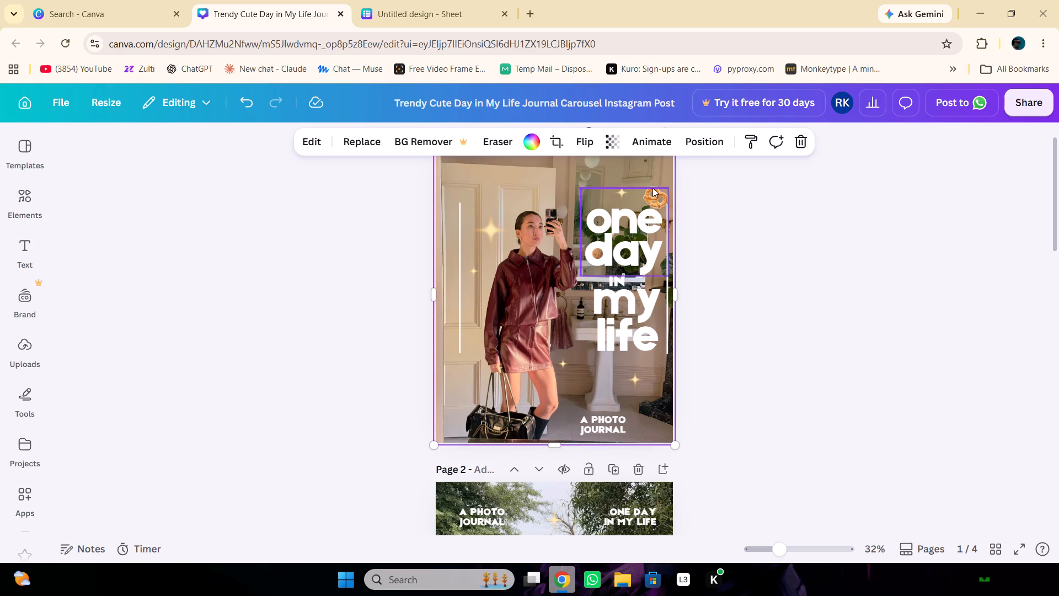
click(652, 194)
click(652, 194)
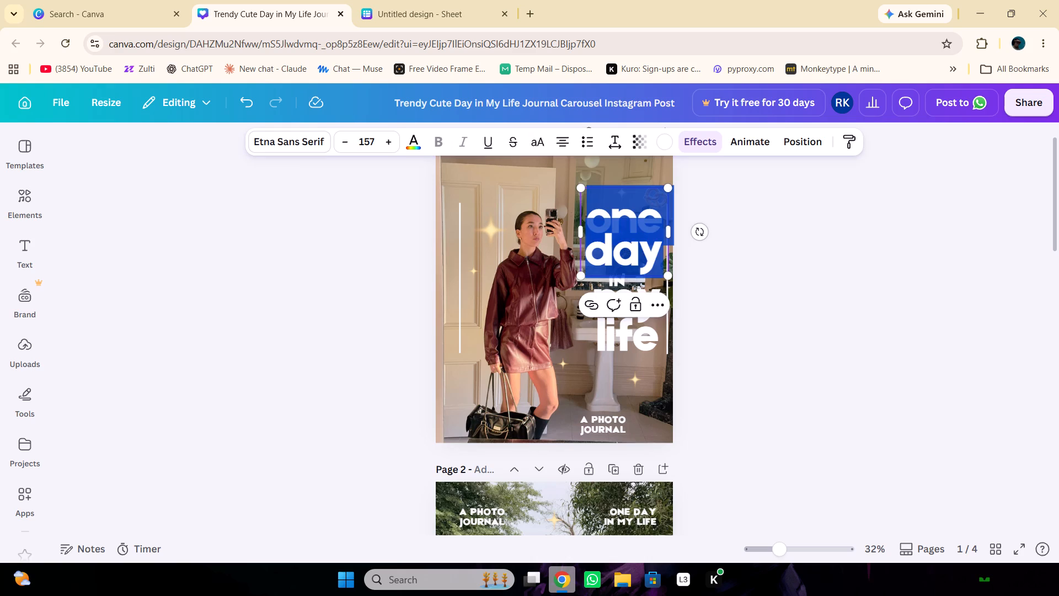
click(688, 202)
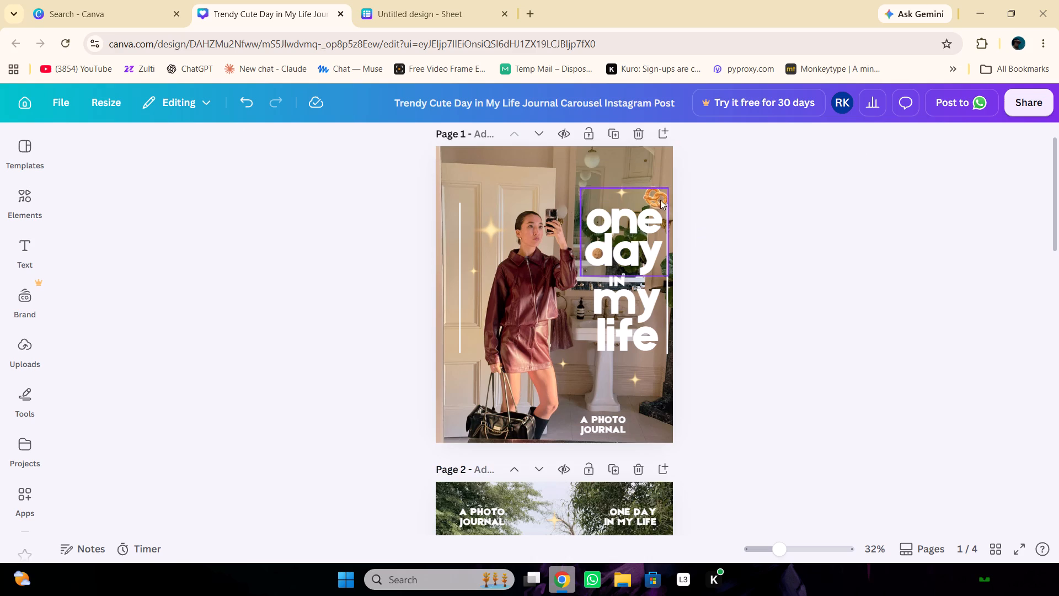
click(606, 223)
drag(606, 223, 550, 236)
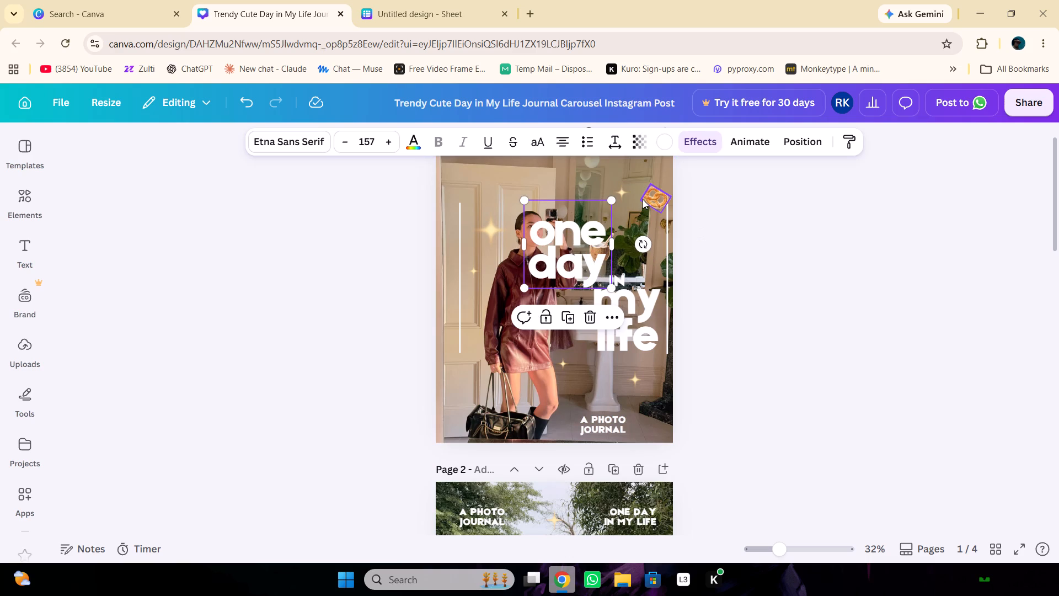
Move the pretzel graphic up towards the upper corner of page 1, above the copied white line.
click(654, 195)
drag(656, 195, 659, 179)
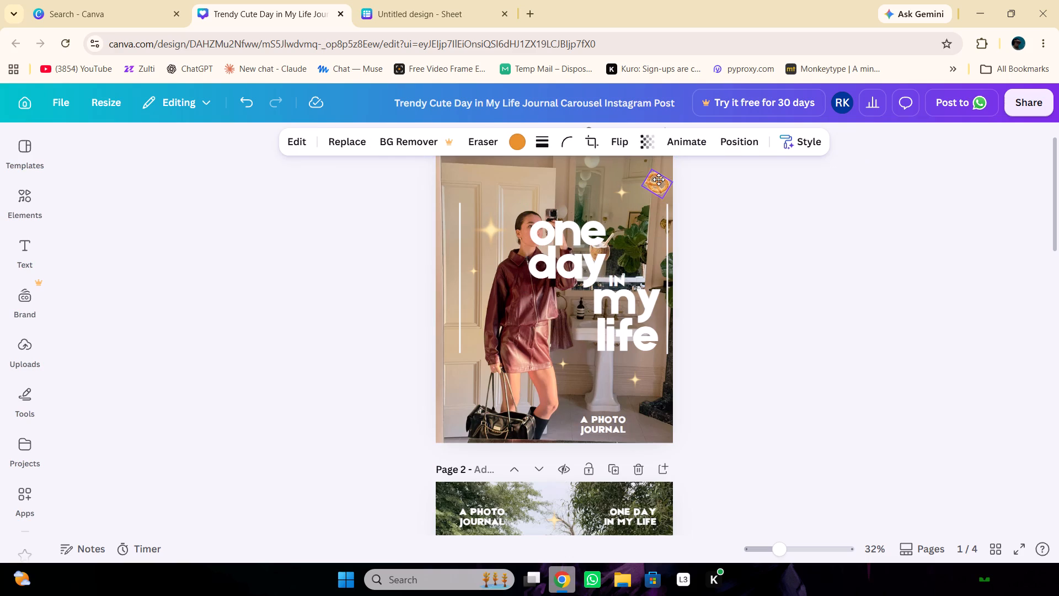
drag(659, 179, 659, 171)
click(659, 171)
Move the "one day" text back above "in my life", slightly lower and closer to that text than before.
click(578, 238)
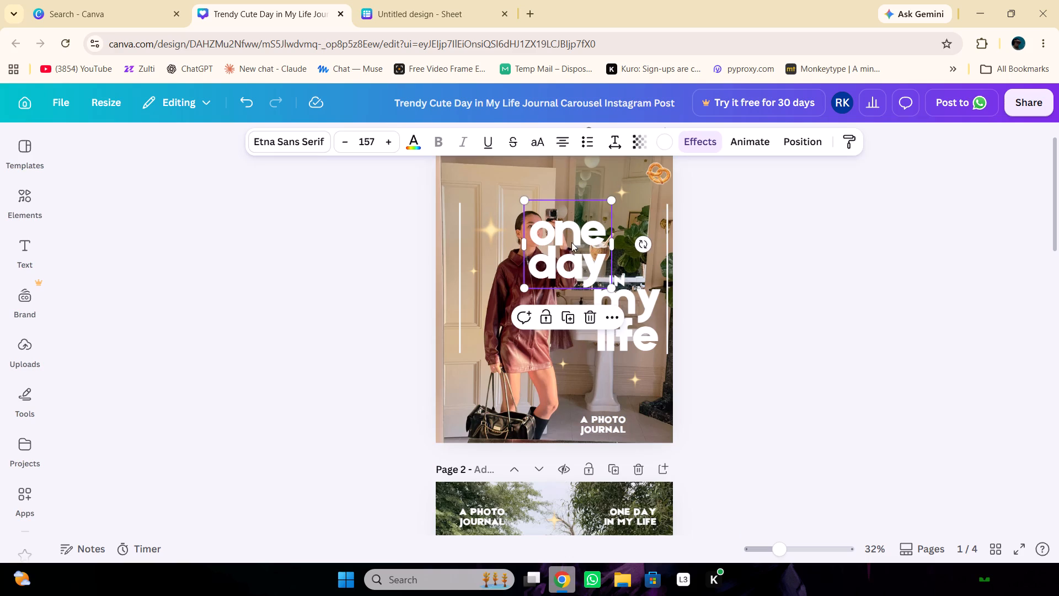
drag(571, 242, 625, 235)
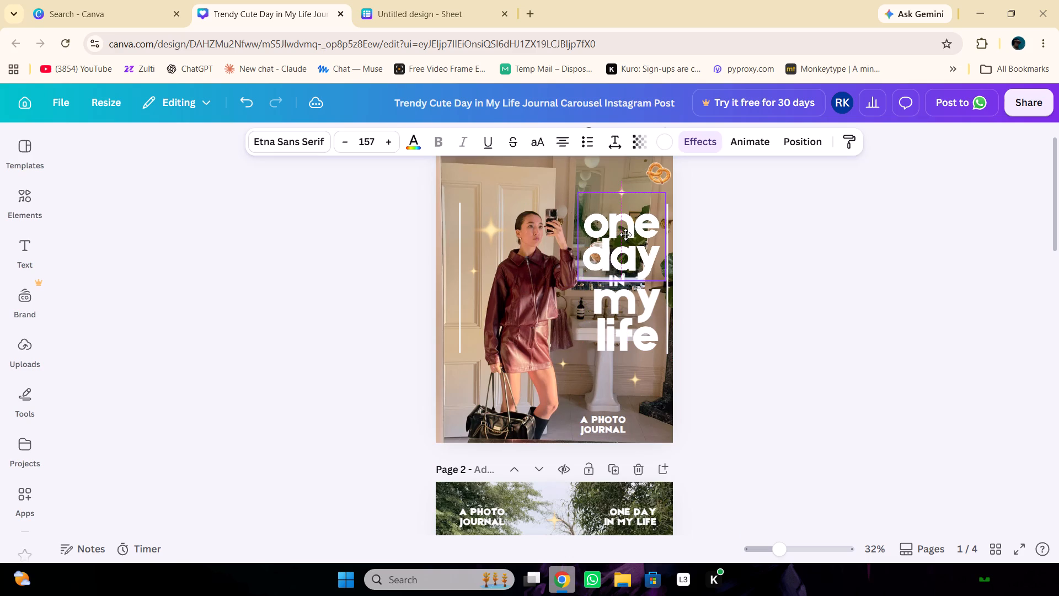
drag(625, 235, 627, 233)
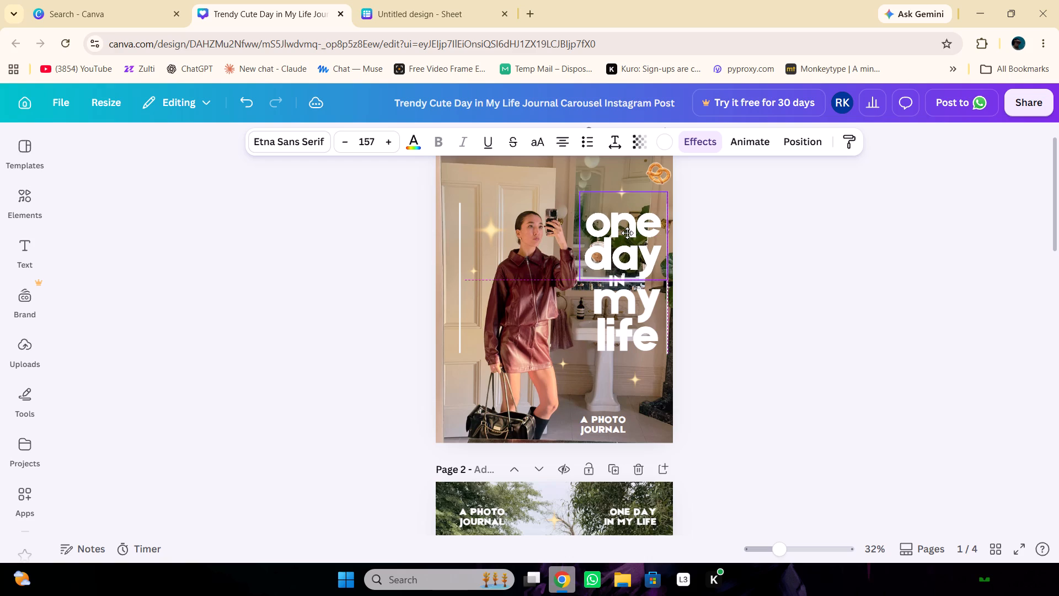
drag(627, 233, 628, 234)
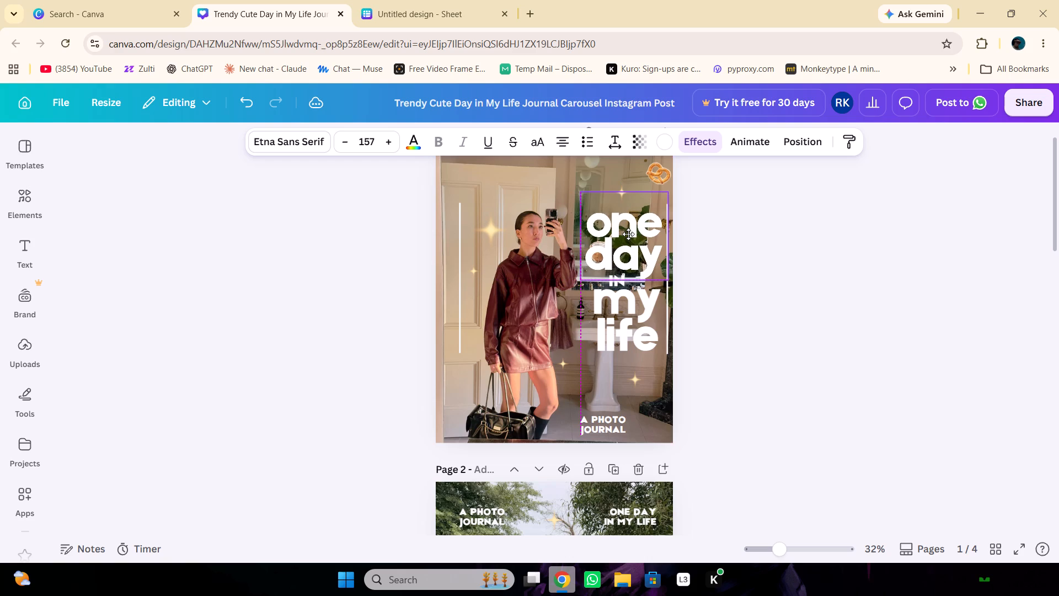
drag(628, 234, 628, 235)
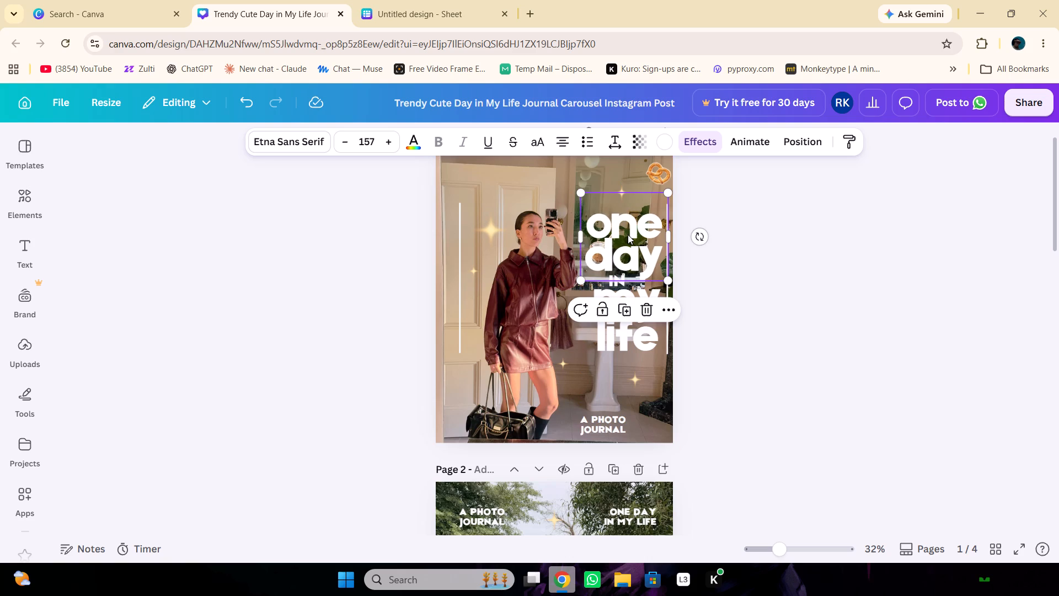
click(748, 209)
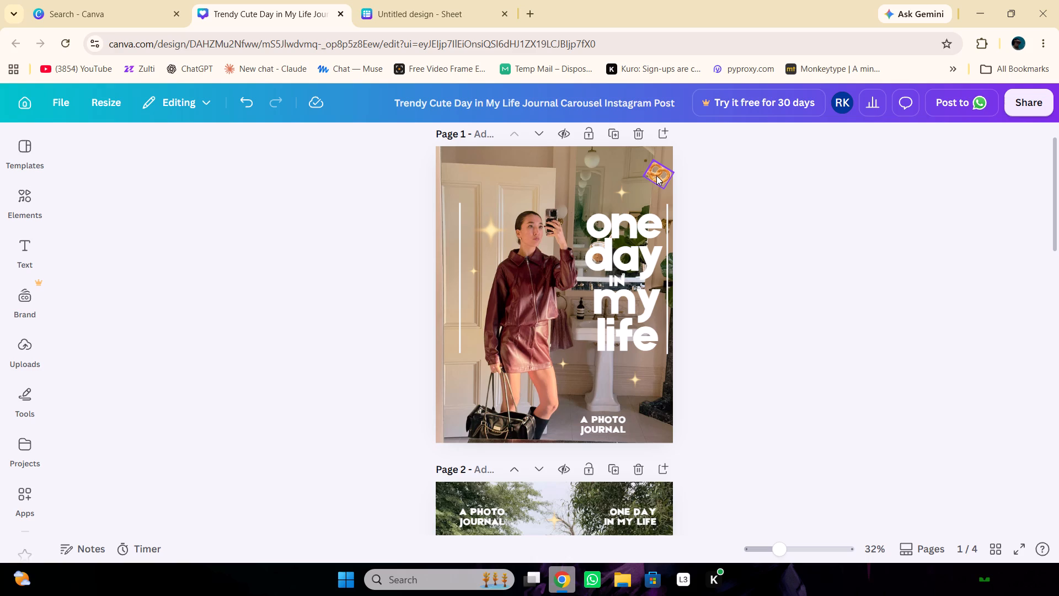
Move the pretzel graphic down to just above the word "one", beside the small sparkle.
click(656, 175)
drag(656, 175, 644, 184)
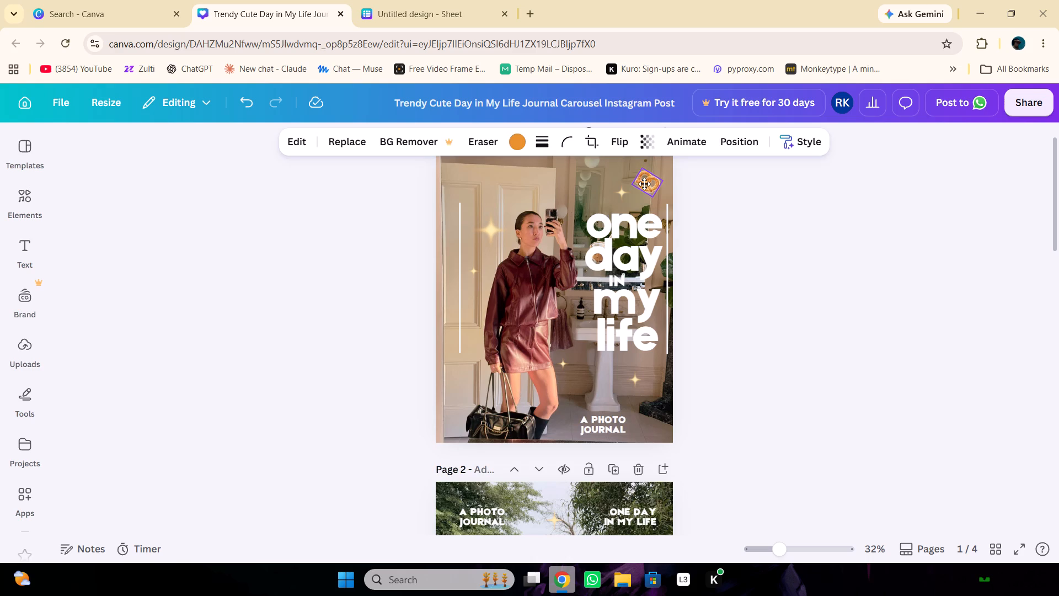
drag(644, 184, 639, 189)
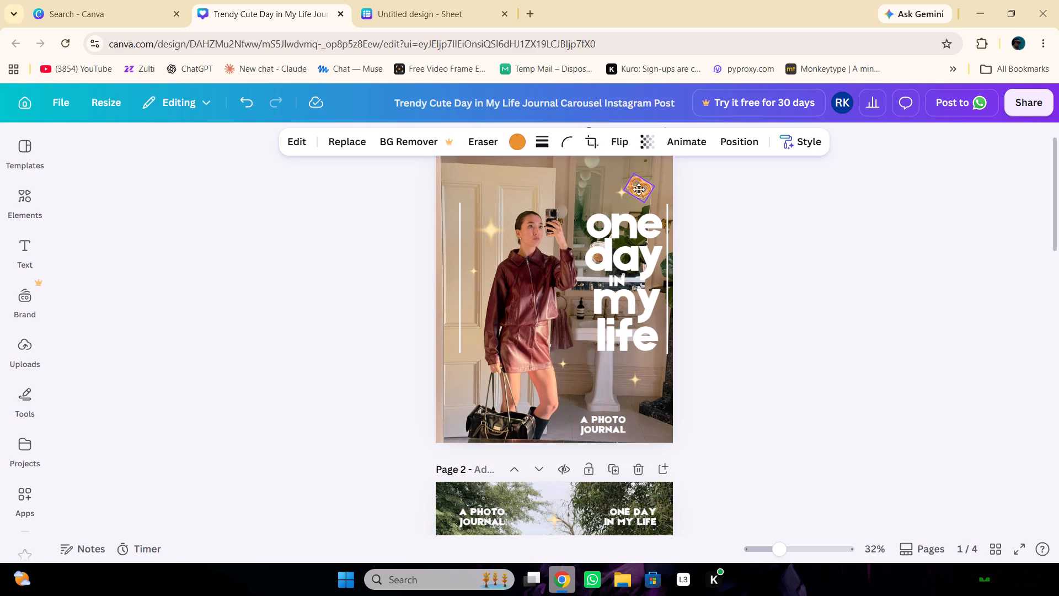
drag(639, 189, 644, 190)
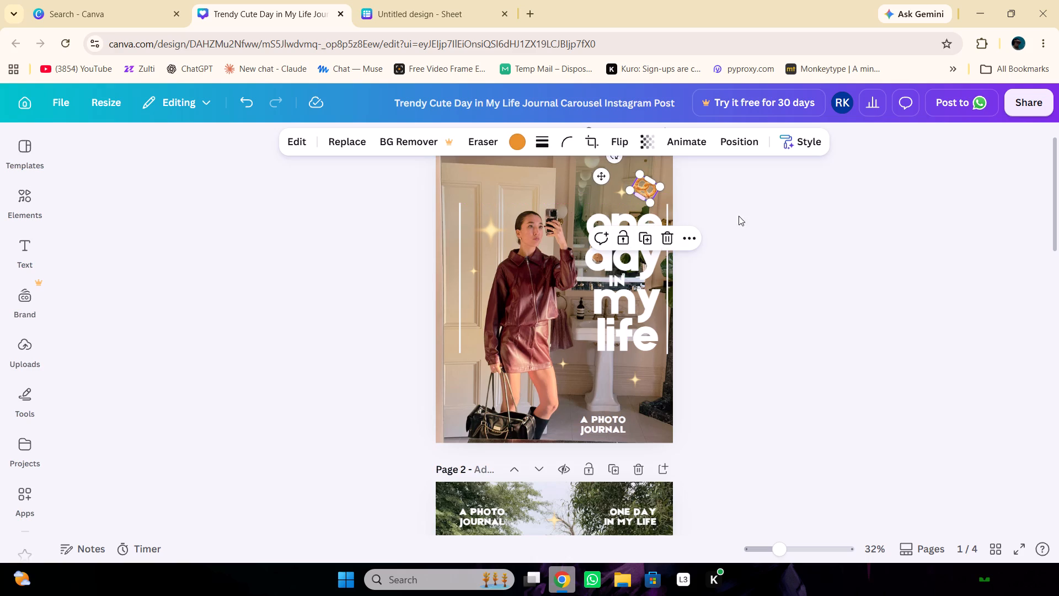
click(749, 214)
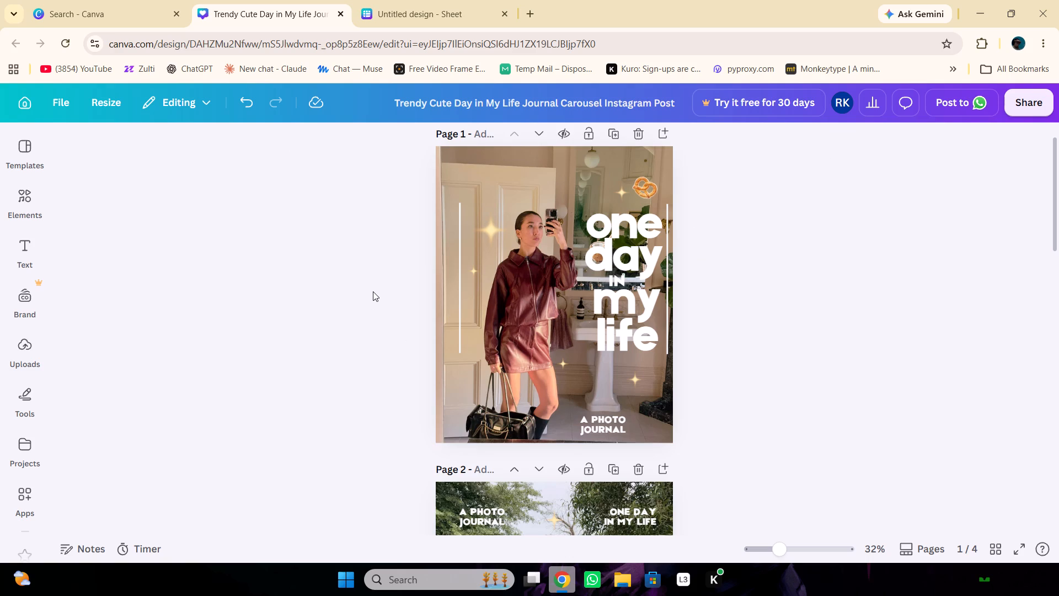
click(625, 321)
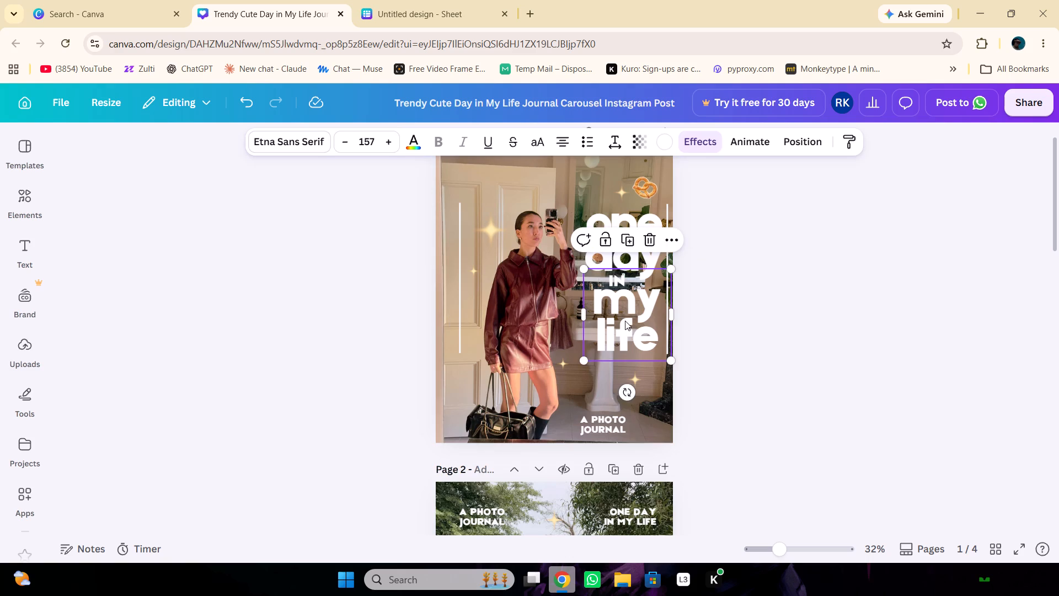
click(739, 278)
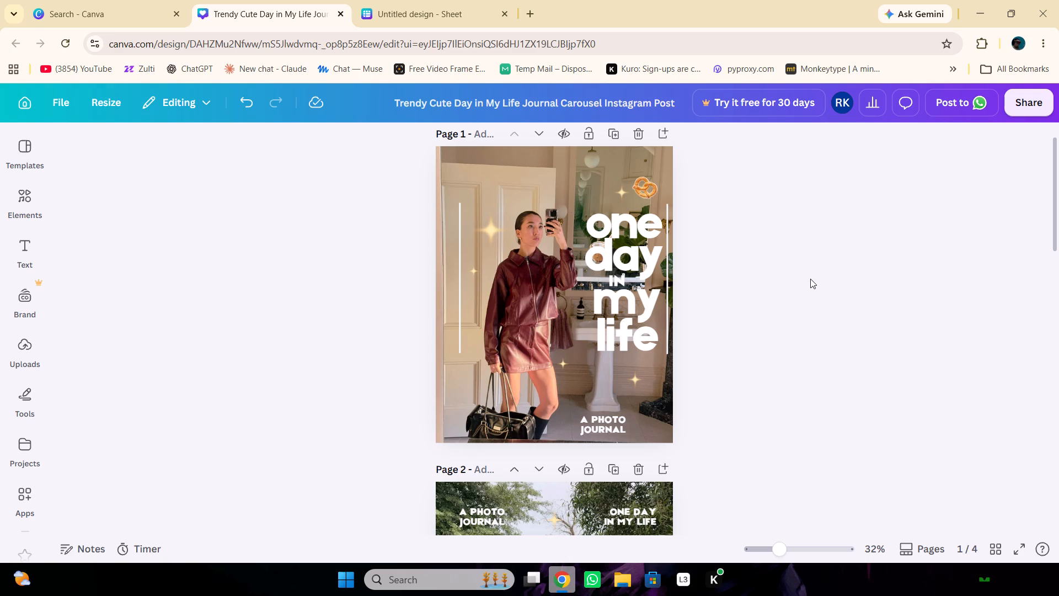
Delete the "A PHOTO JOURNAL" text from the bottom of page 1.
click(603, 417)
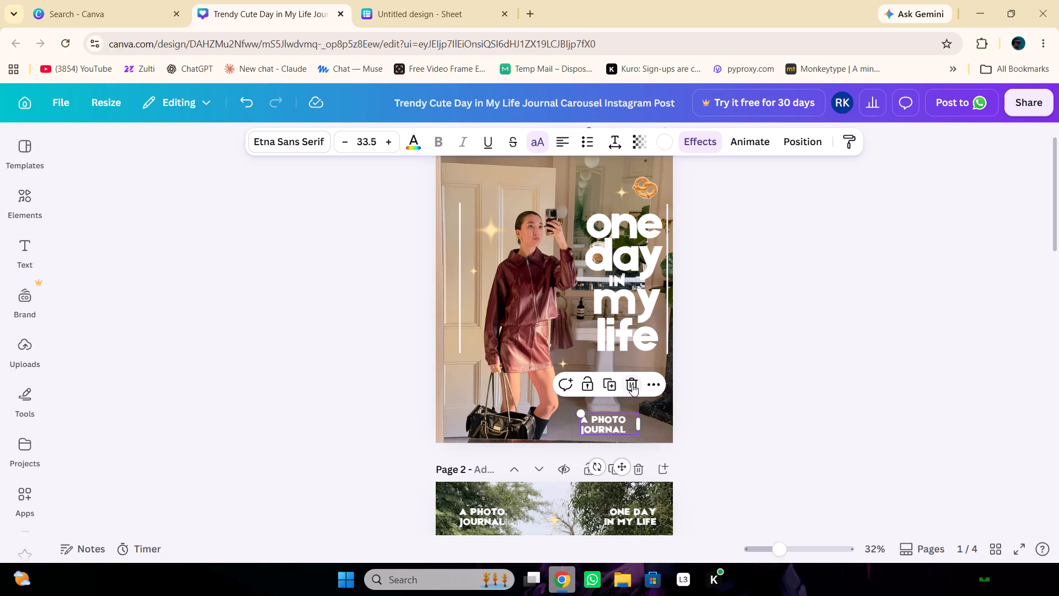
click(633, 384)
click(864, 354)
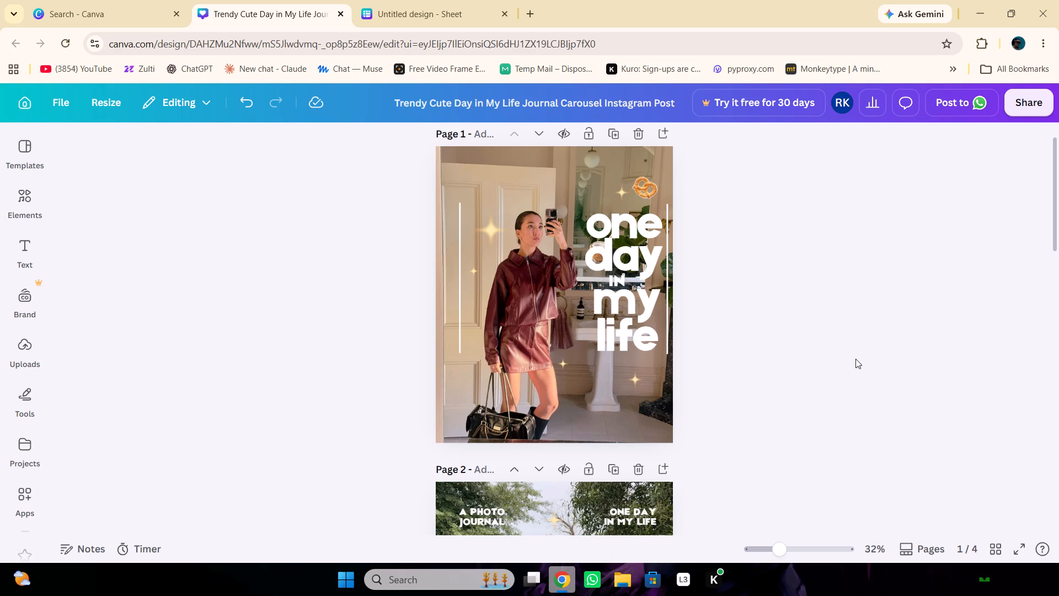
Shift the "one day" title text slightly upward and towards the woman on page 1.
click(596, 242)
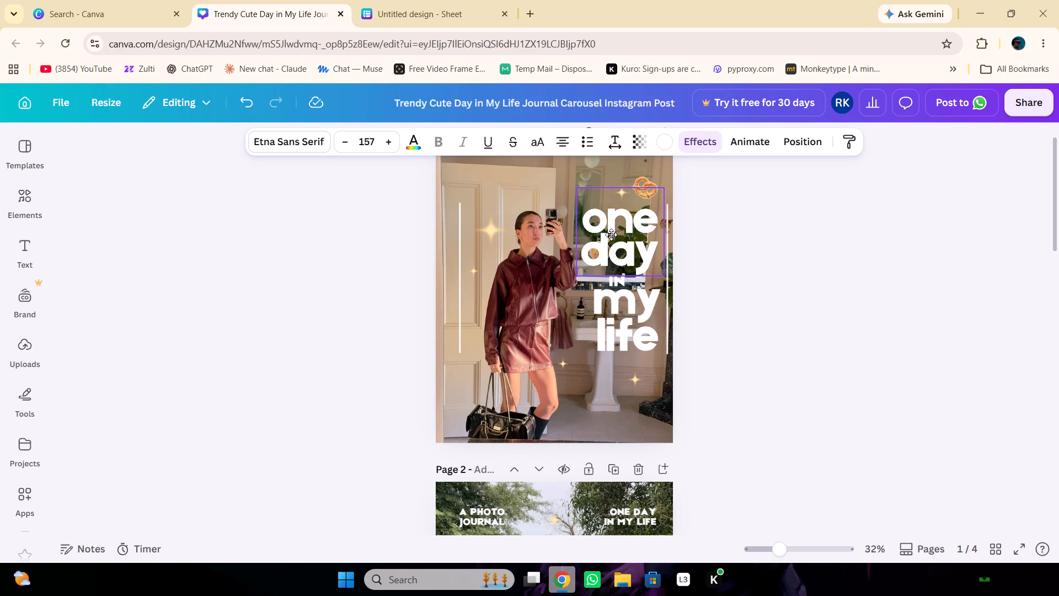
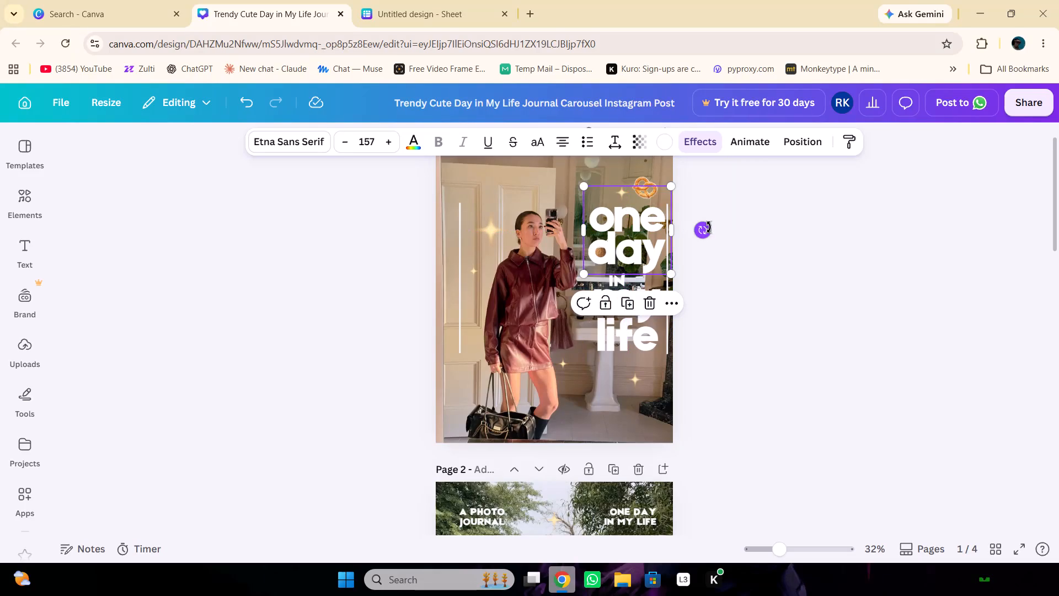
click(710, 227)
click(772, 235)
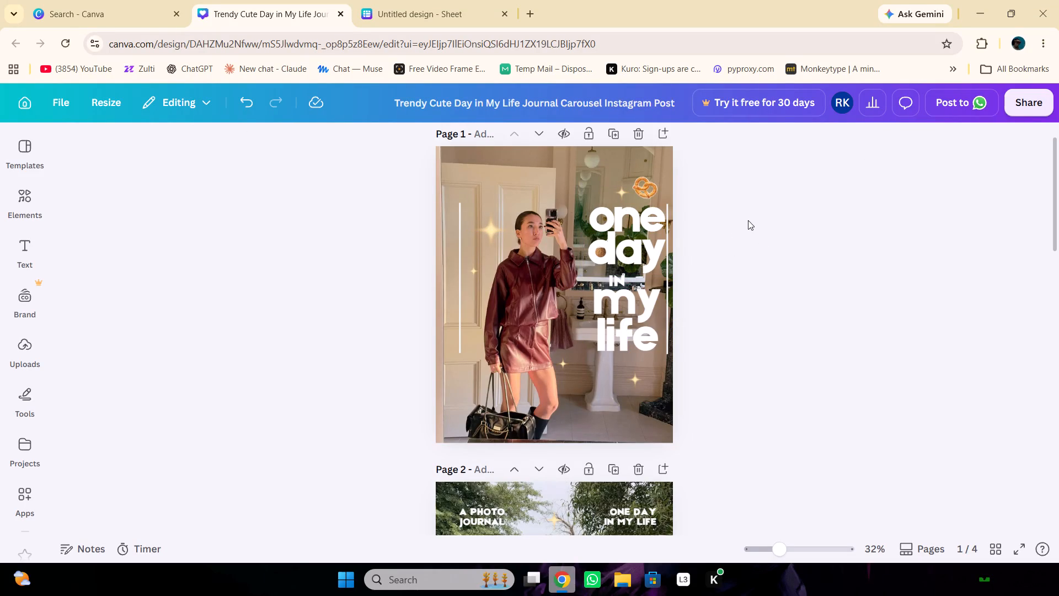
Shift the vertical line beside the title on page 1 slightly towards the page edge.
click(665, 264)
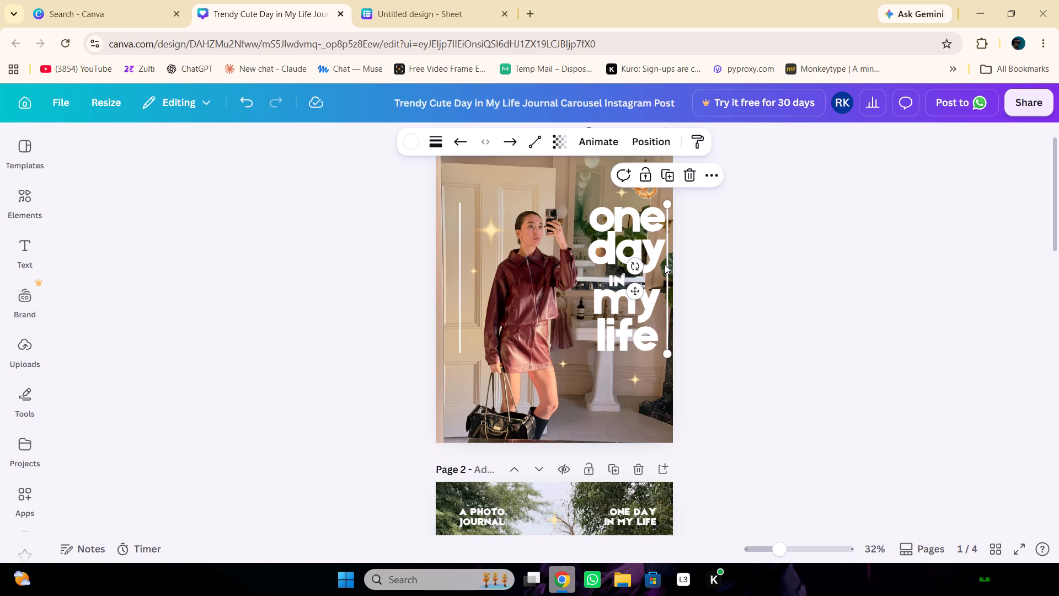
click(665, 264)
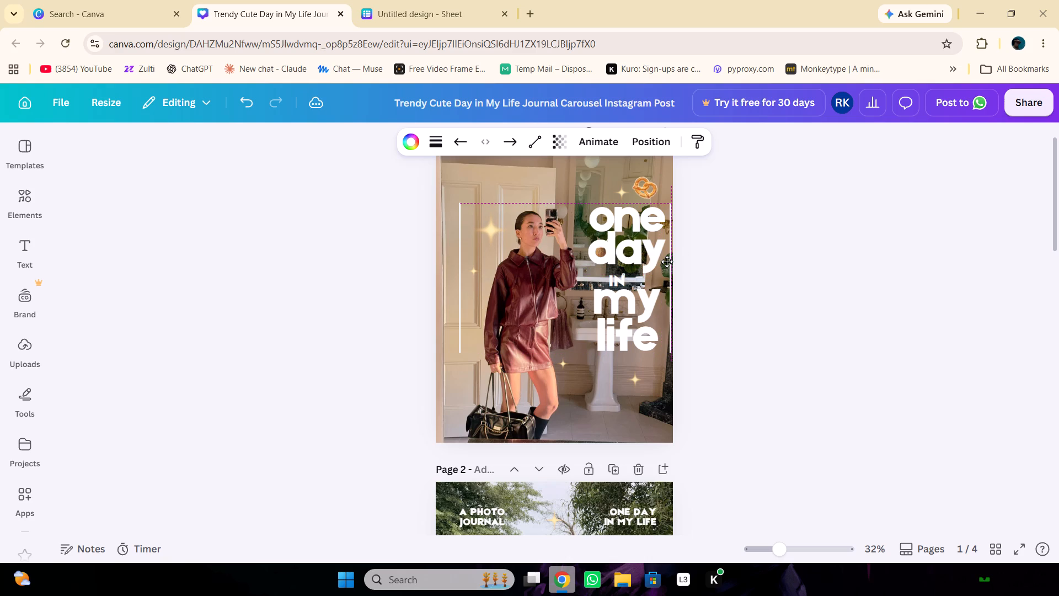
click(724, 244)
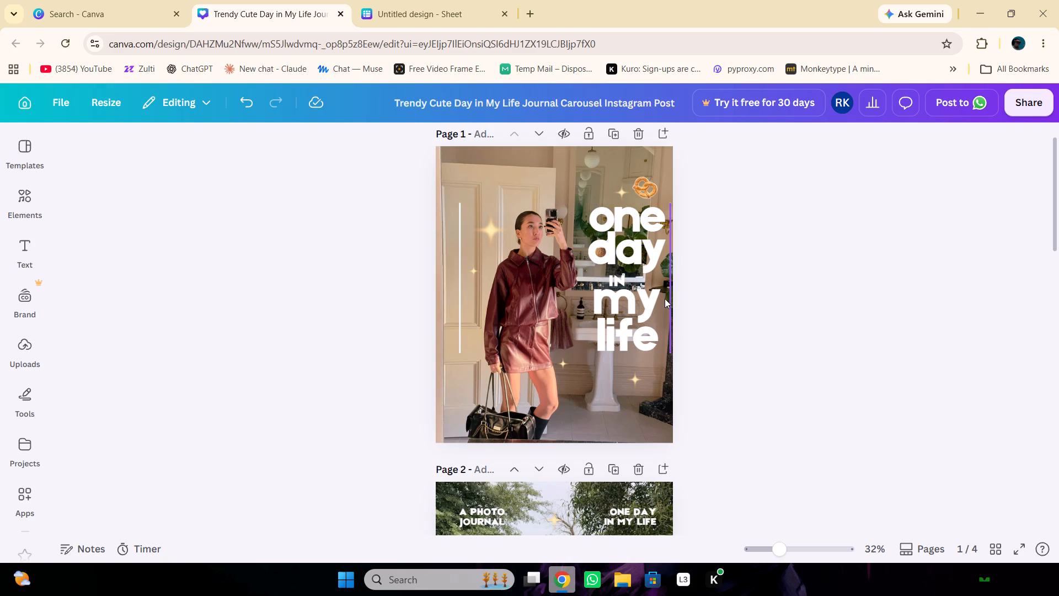
Delete the vertical line beside the "one day in my life" title on page 1.
click(669, 284)
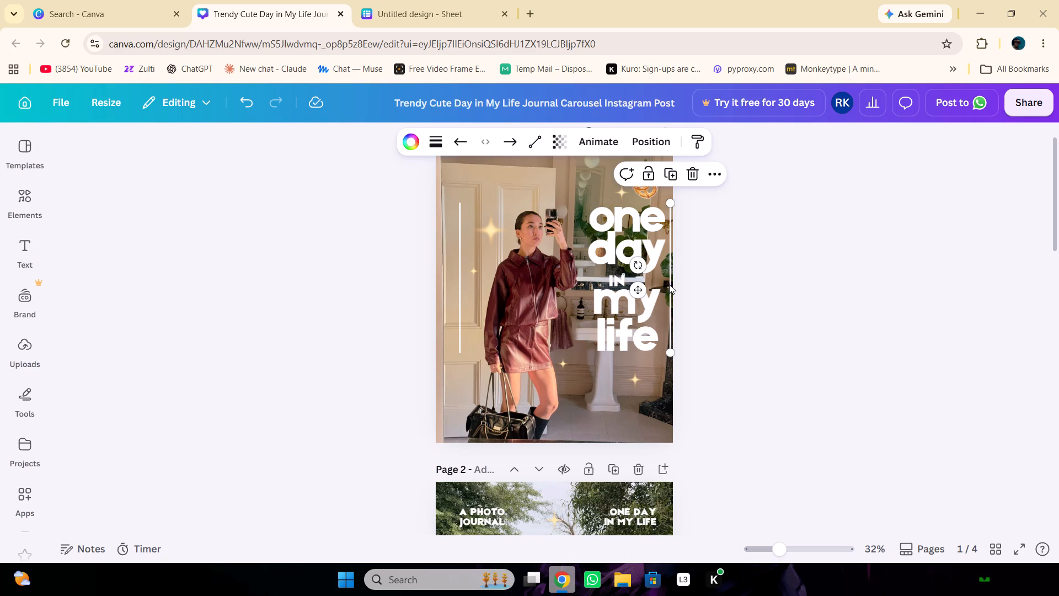
click(684, 172)
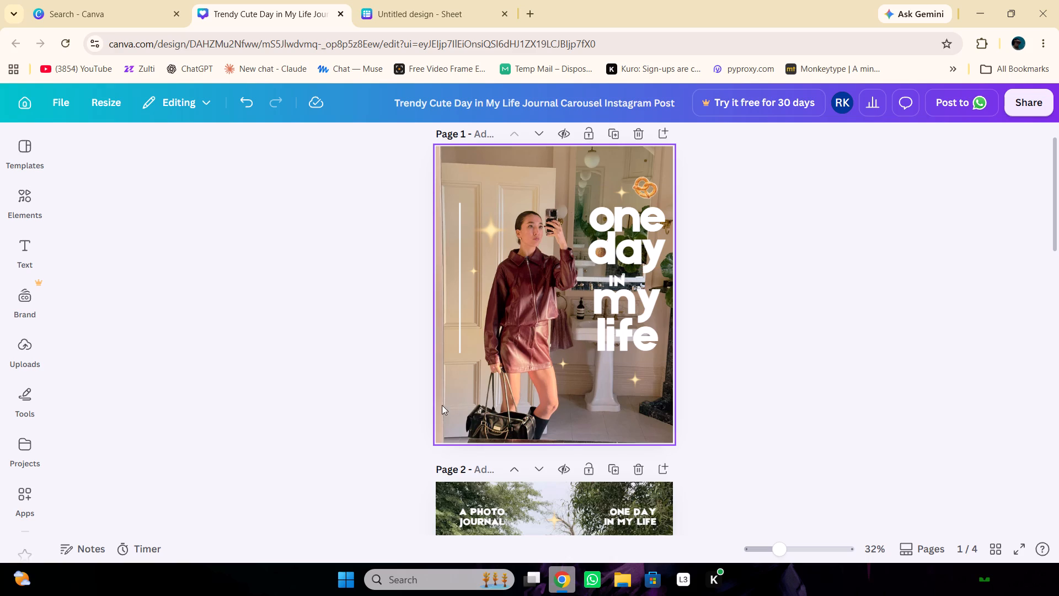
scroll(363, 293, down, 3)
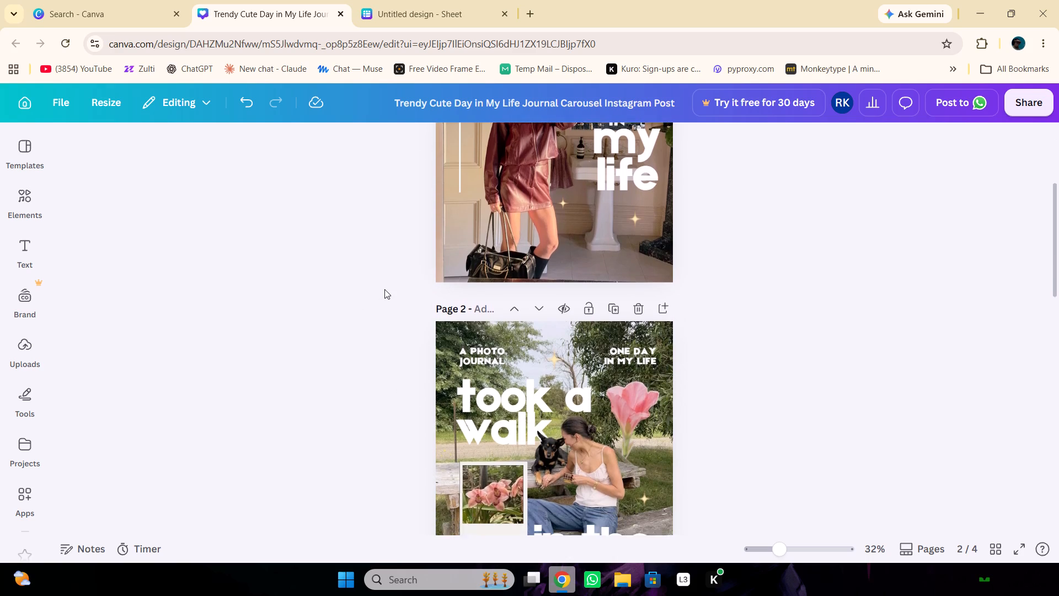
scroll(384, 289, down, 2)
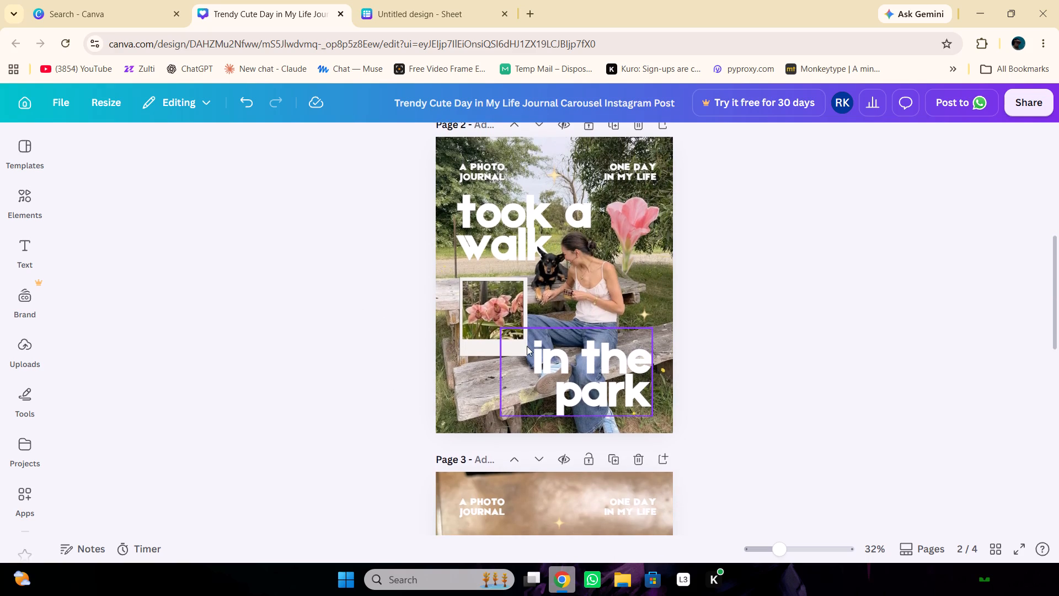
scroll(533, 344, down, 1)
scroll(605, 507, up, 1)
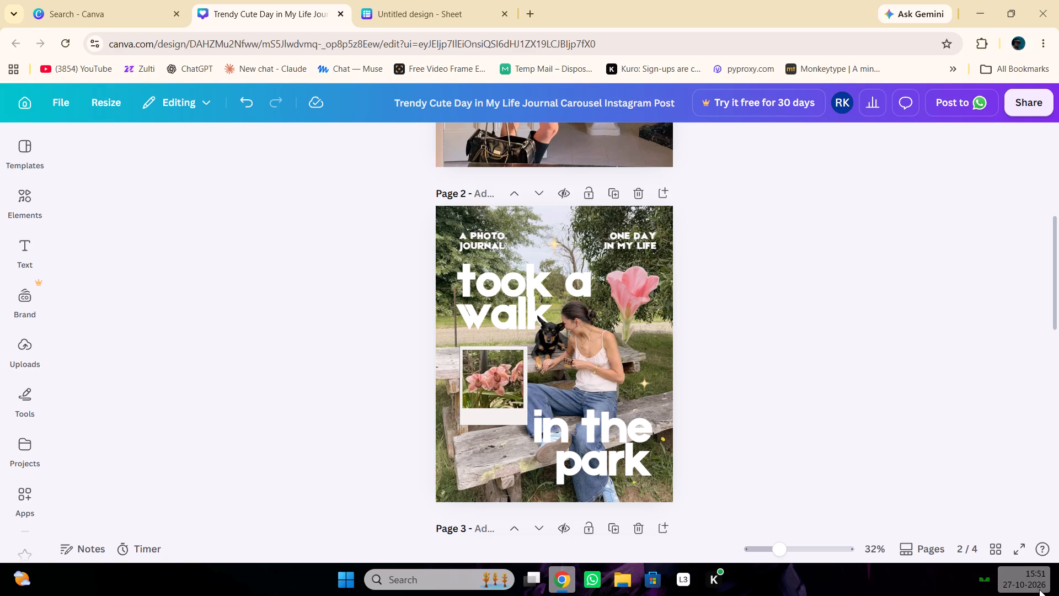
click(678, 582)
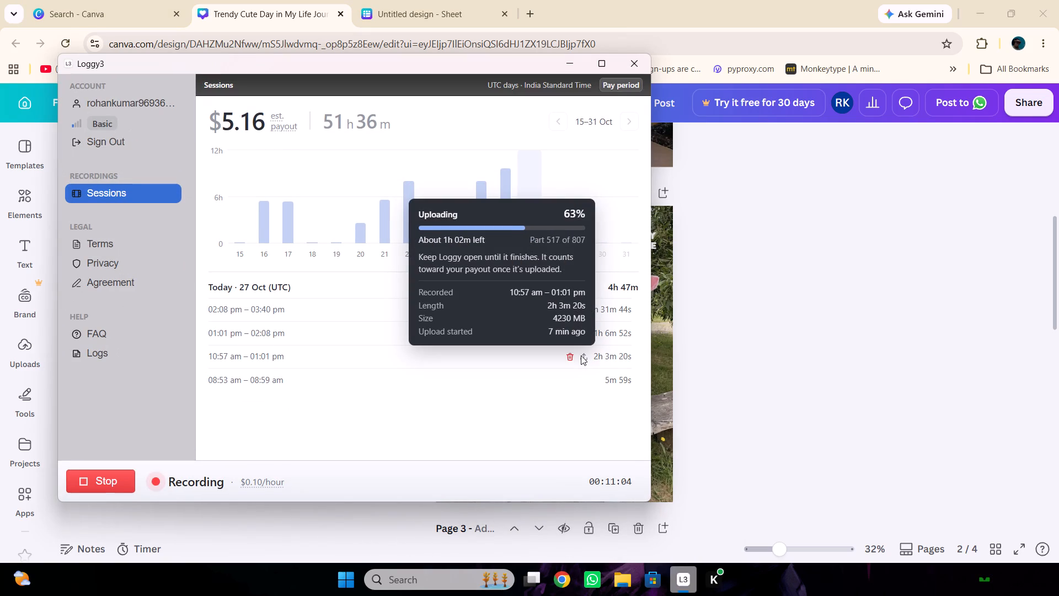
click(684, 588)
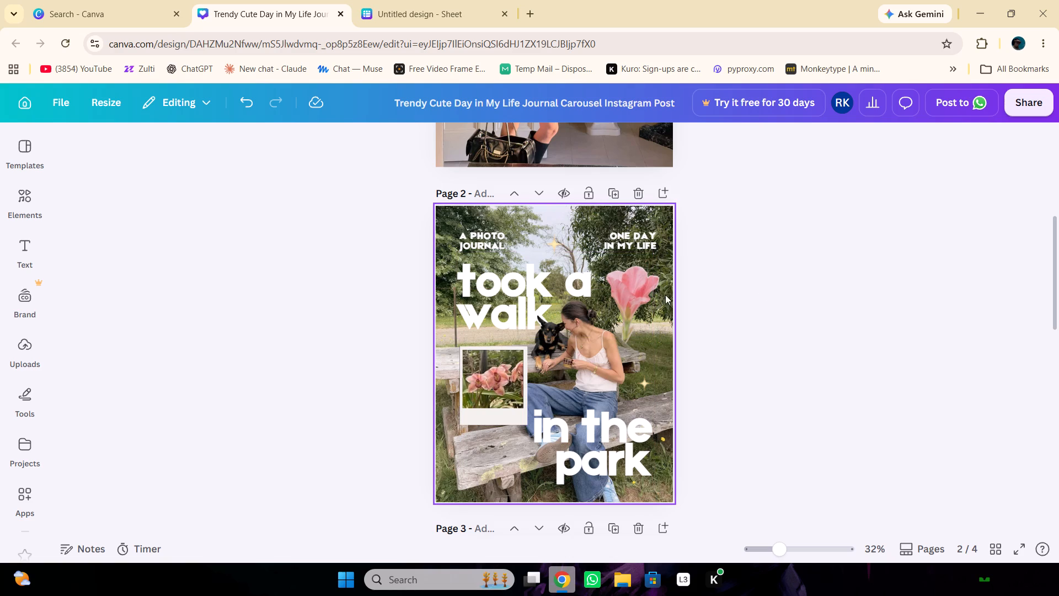
Delete the large pink flower graphic beside the "took a walk" text on page 2.
click(632, 275)
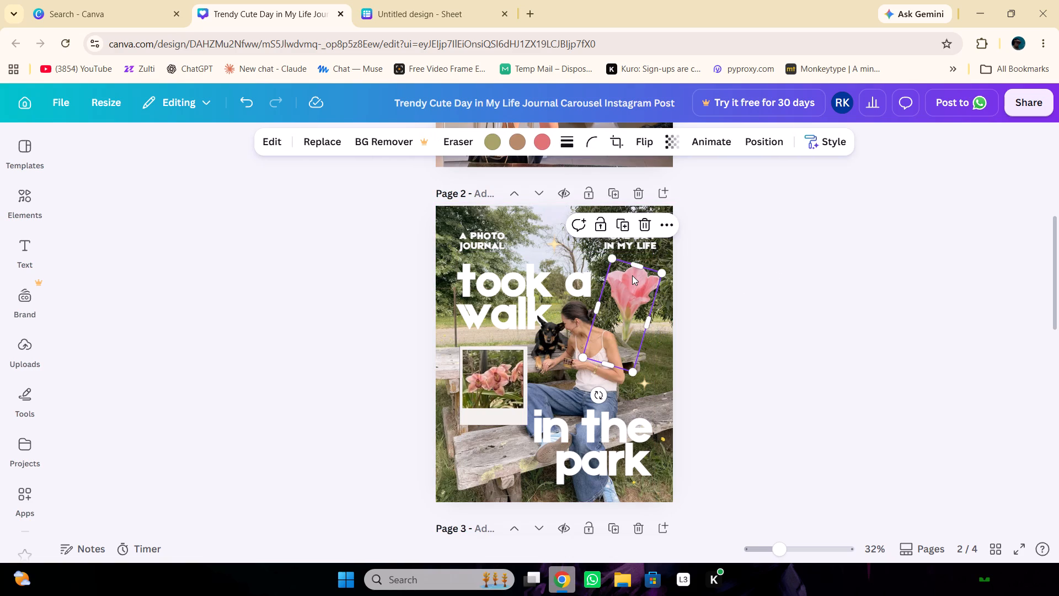
click(644, 225)
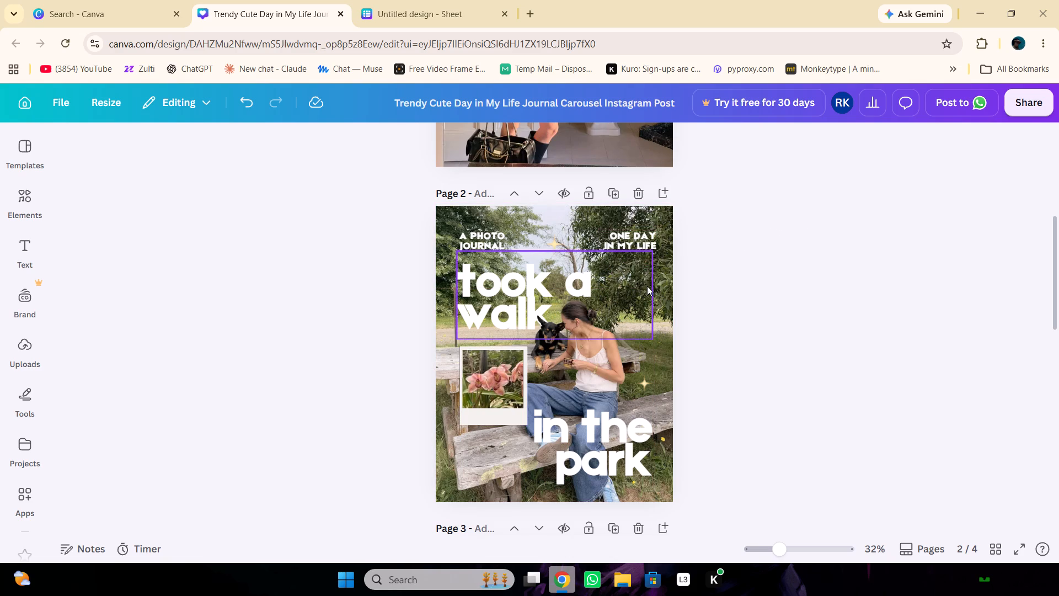
click(742, 275)
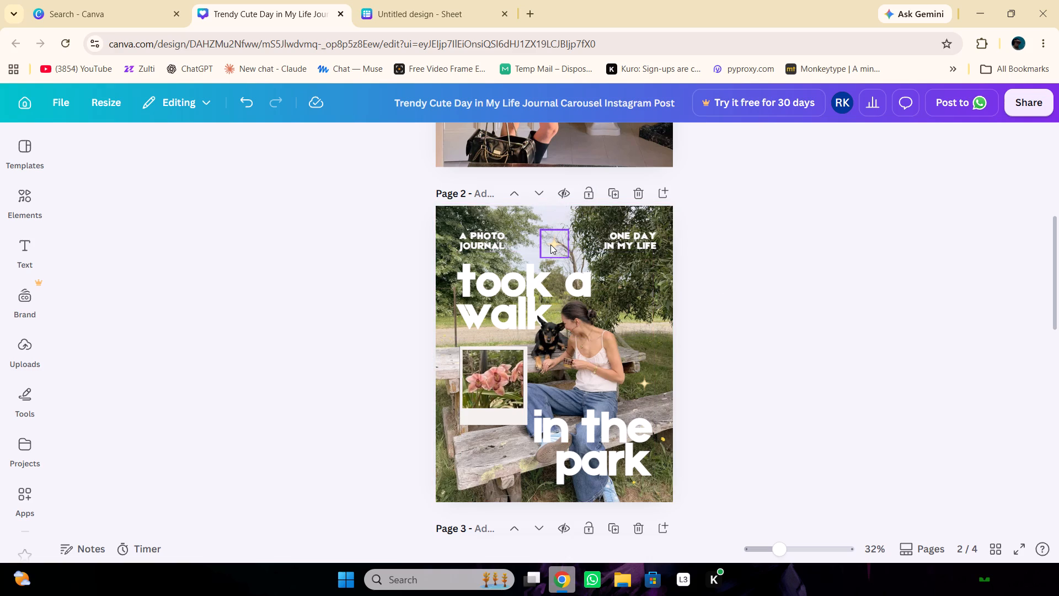
Delete the framed flower photo below the "took a walk" text on page 2, including its frame.
click(510, 226)
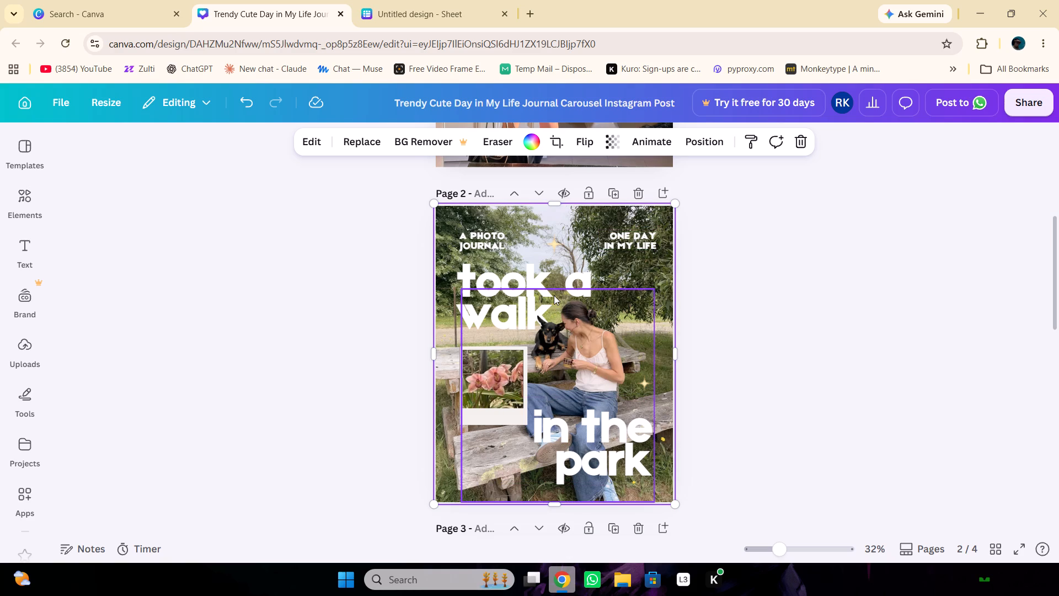
click(503, 381)
click(512, 309)
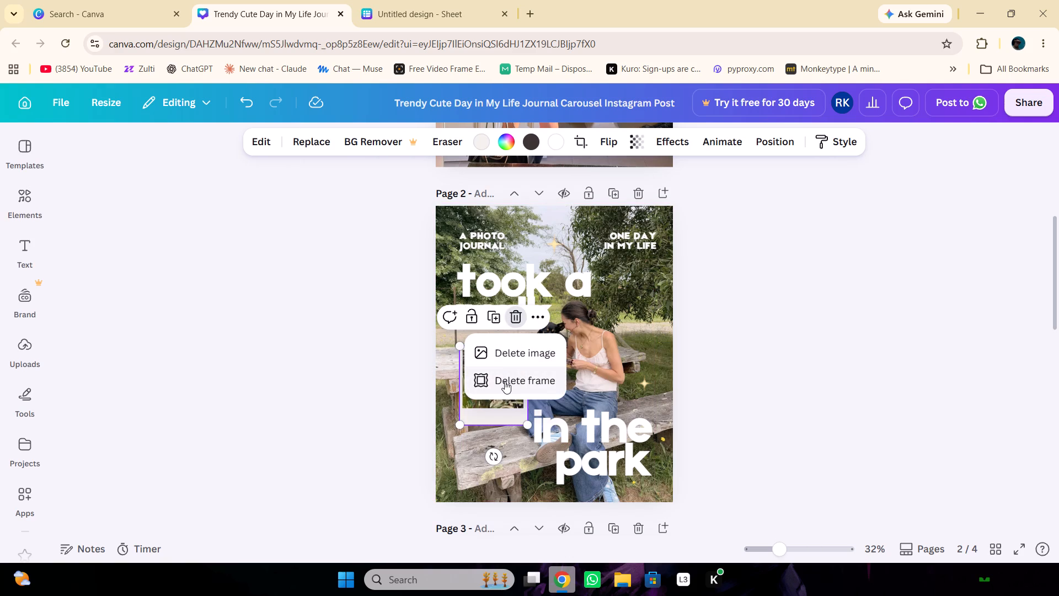
click(505, 381)
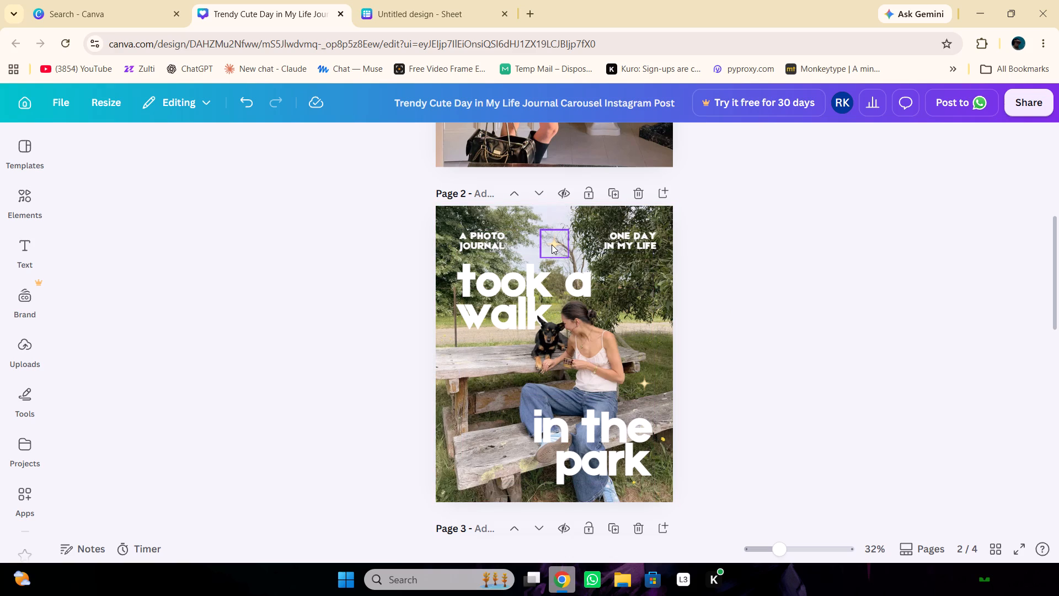
Duplicate the sparkle beside the woman on page 2 and place the copy over the bench, across from the original.
click(647, 378)
click(644, 339)
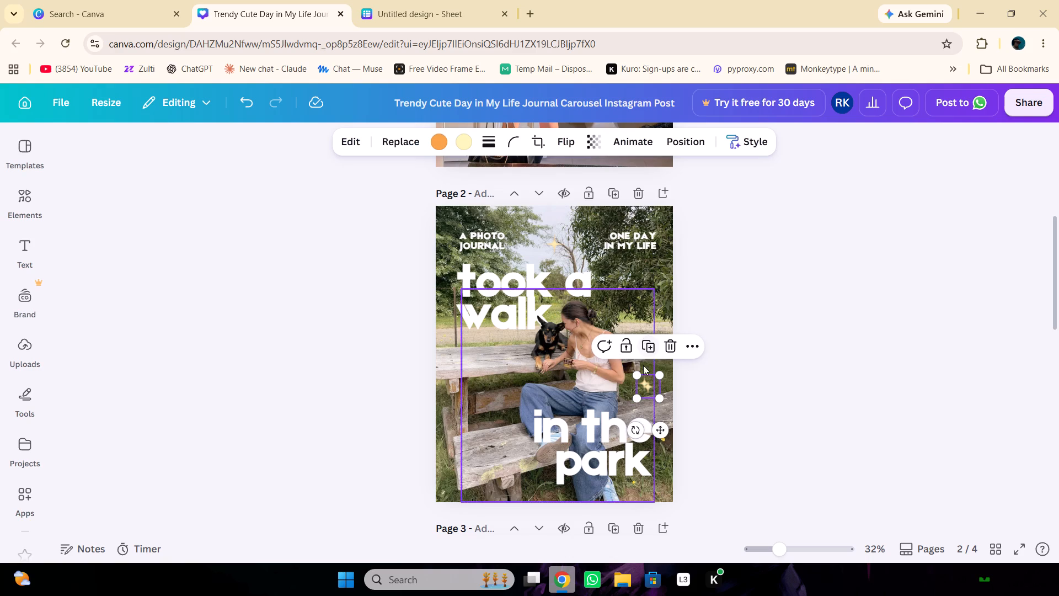
drag(648, 386, 491, 406)
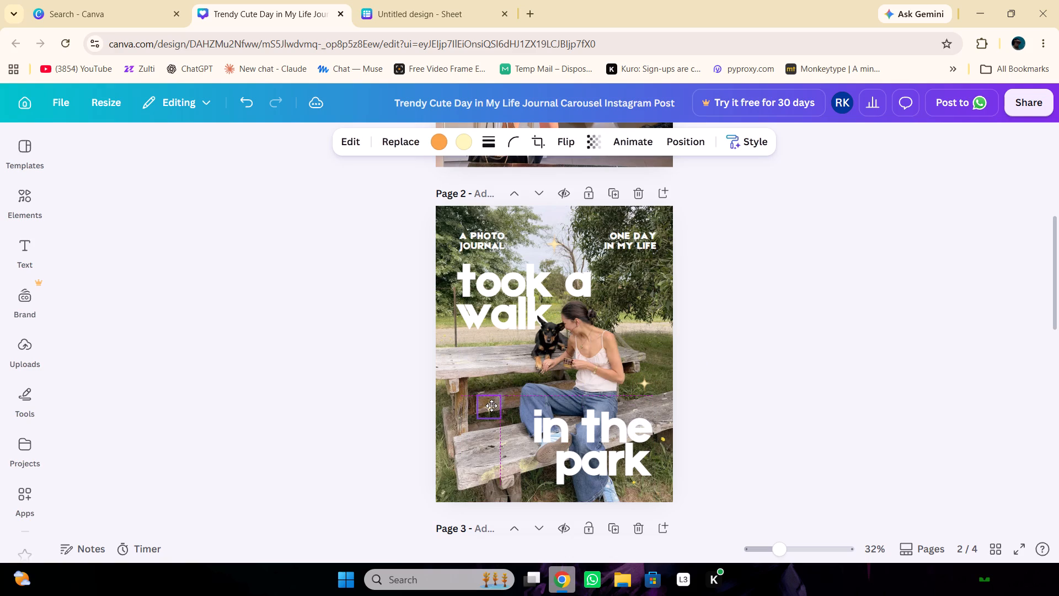
drag(491, 406, 489, 405)
click(819, 281)
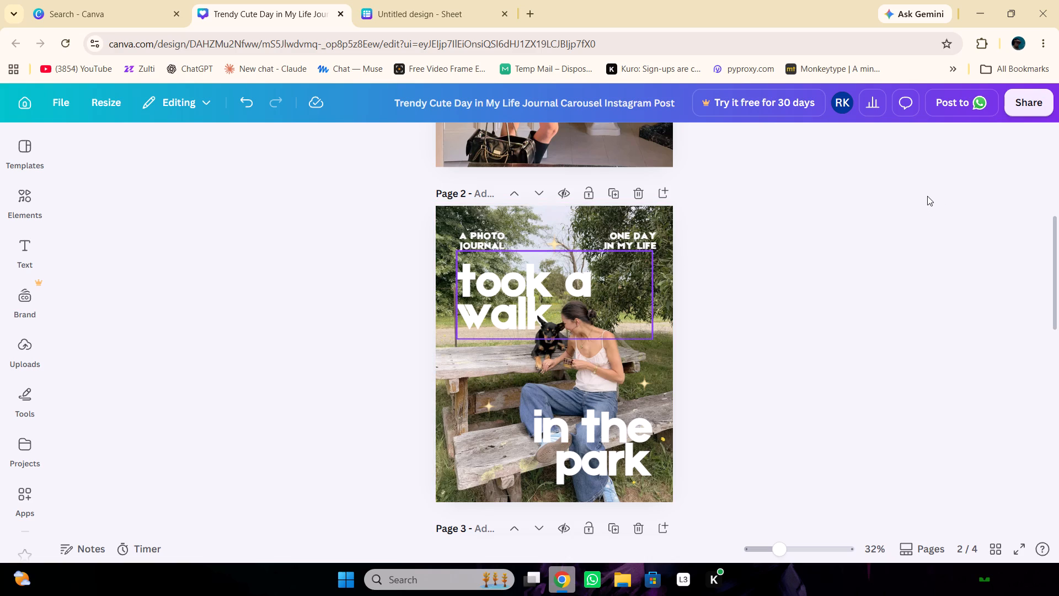
Rotate the smiley face graphic on the coffee cup on page 3 slightly anticlockwise.
scroll(754, 251, down, 1)
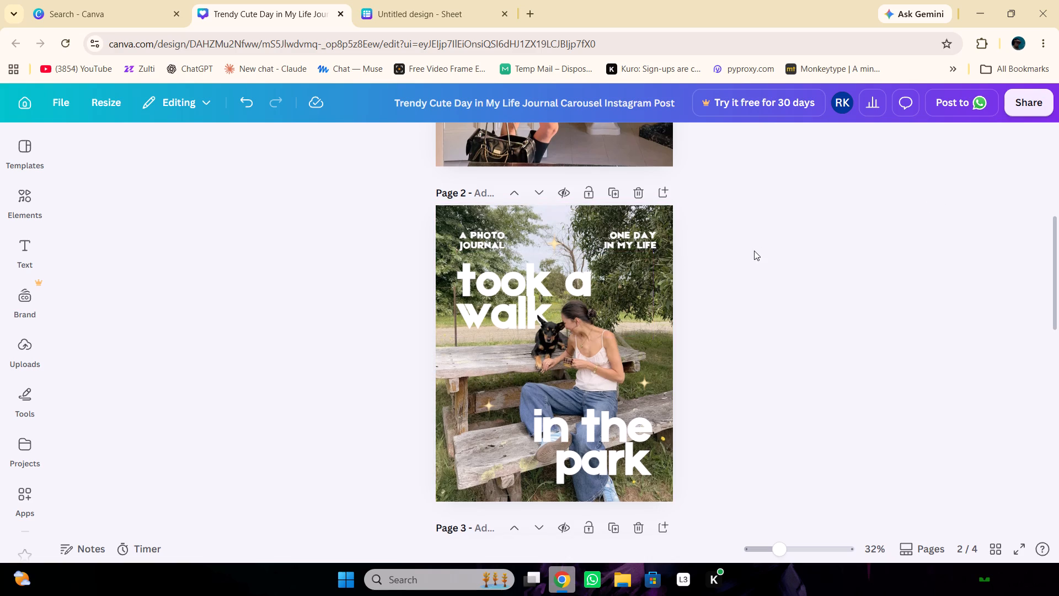
scroll(754, 251, down, 3)
scroll(665, 253, down, 1)
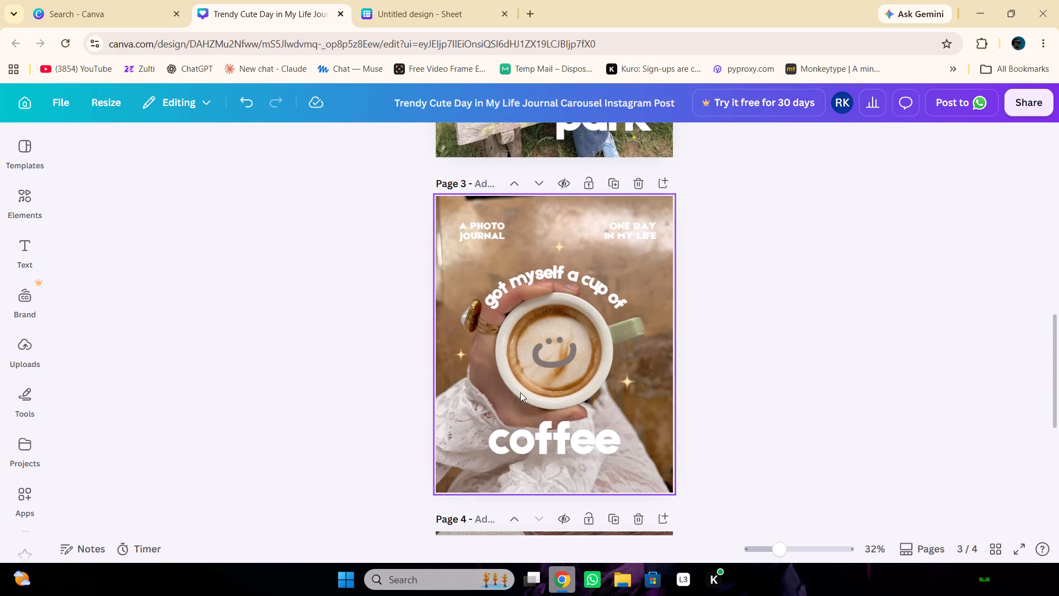
click(478, 419)
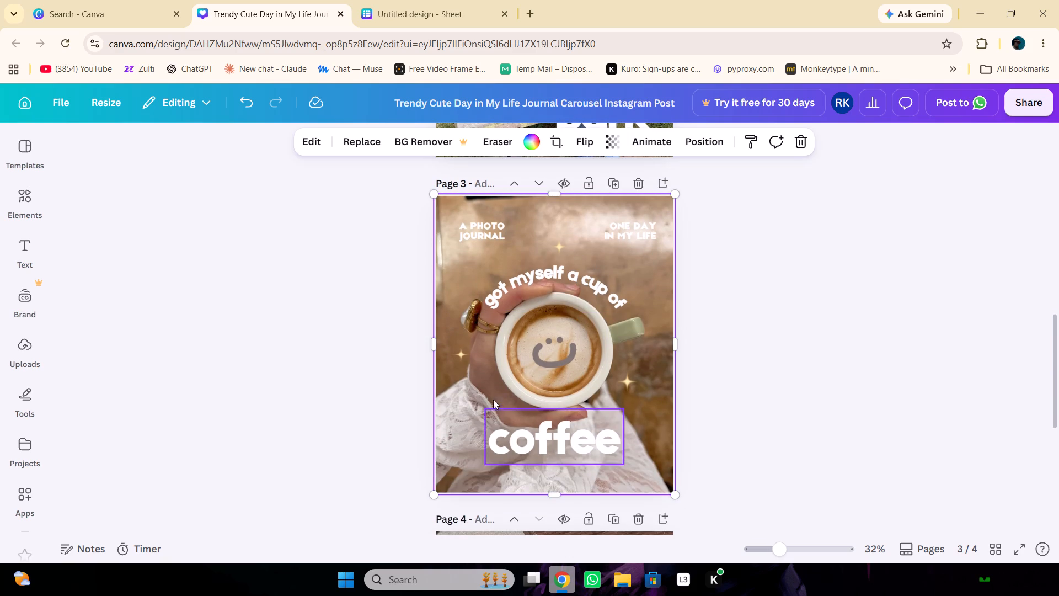
click(550, 359)
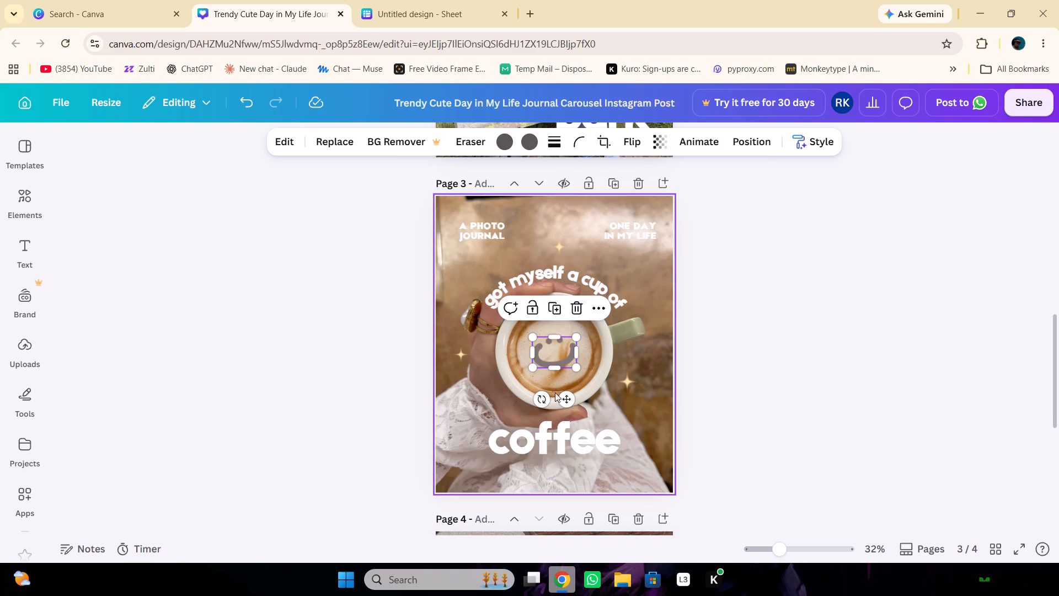
drag(545, 405, 559, 395)
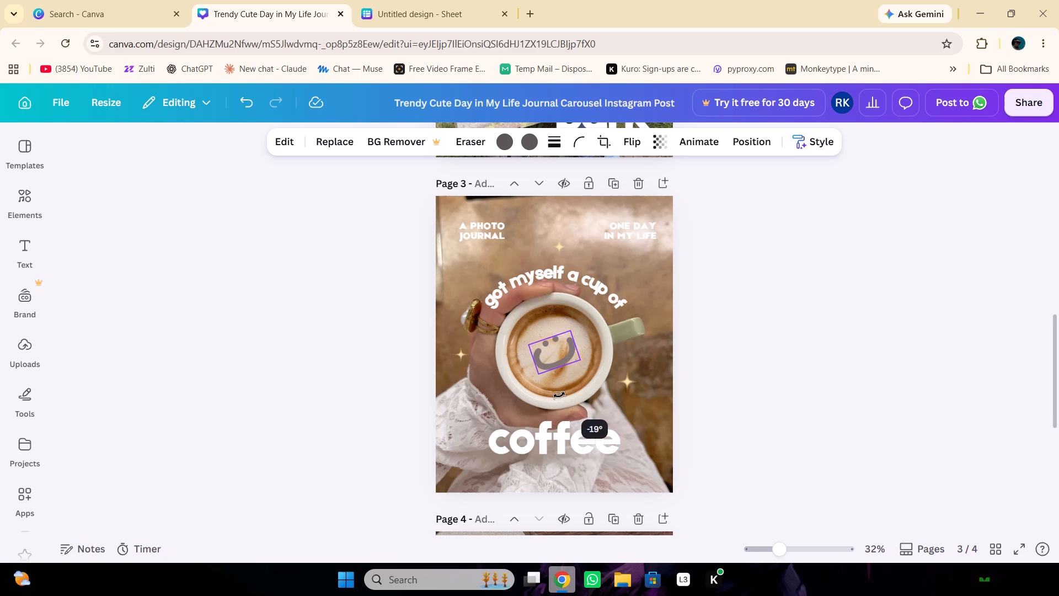
drag(559, 395, 556, 396)
click(762, 316)
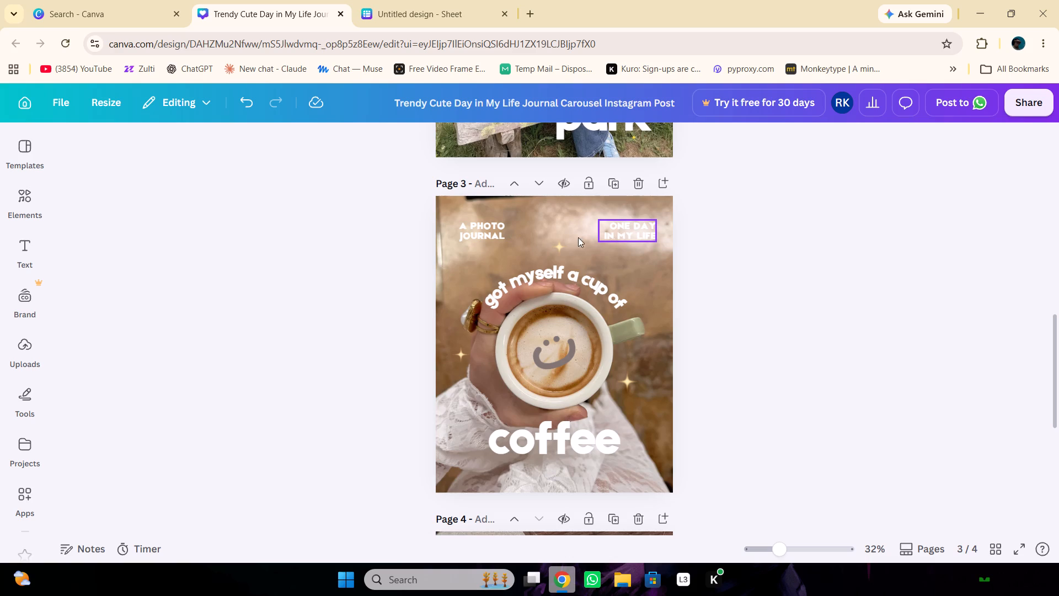
Delete the "A PHOTO JOURNAL" text from the top of page 3.
click(468, 236)
click(514, 188)
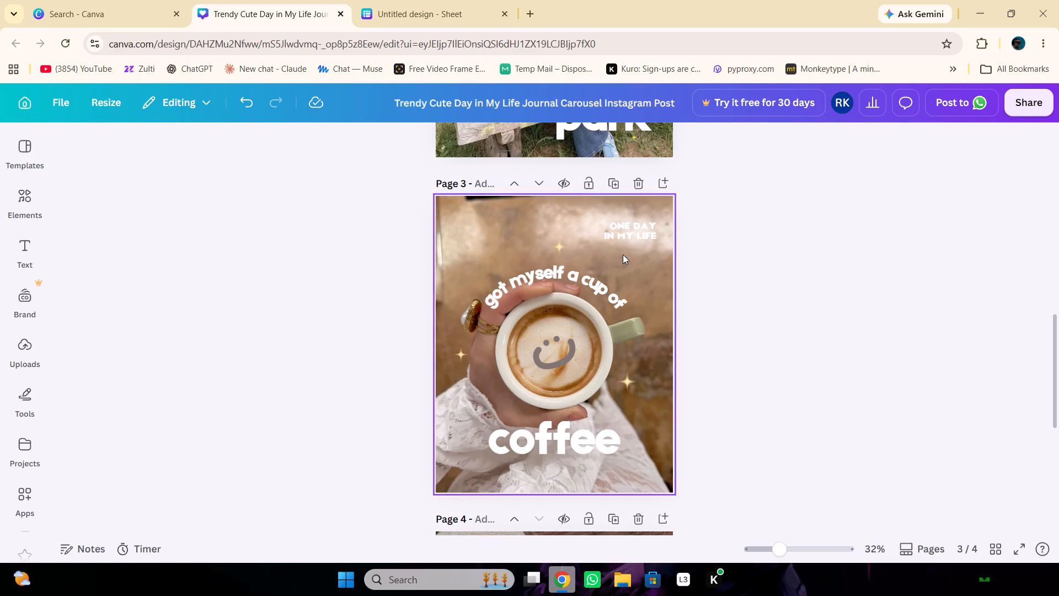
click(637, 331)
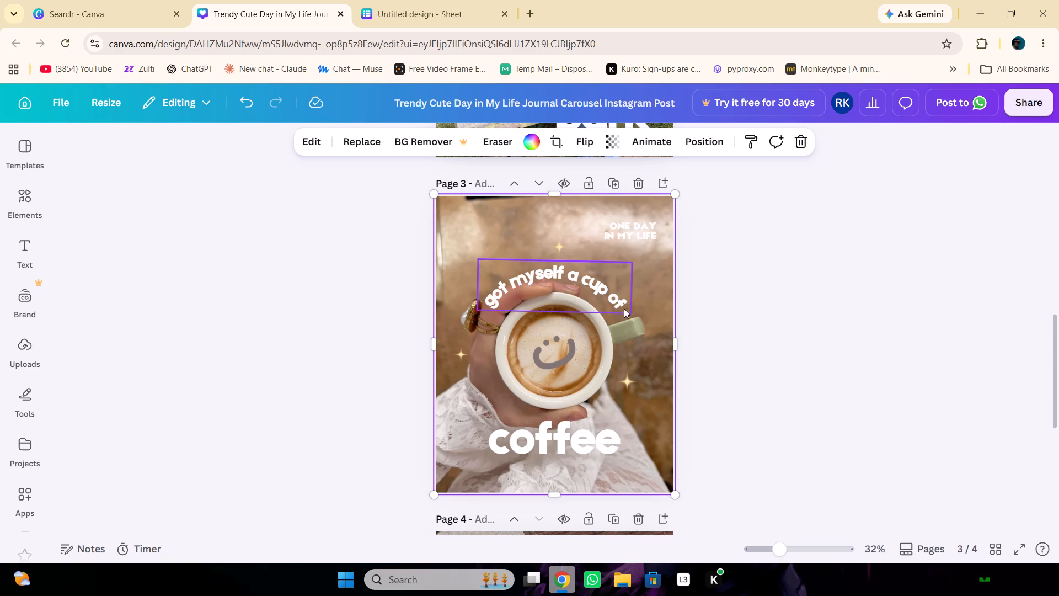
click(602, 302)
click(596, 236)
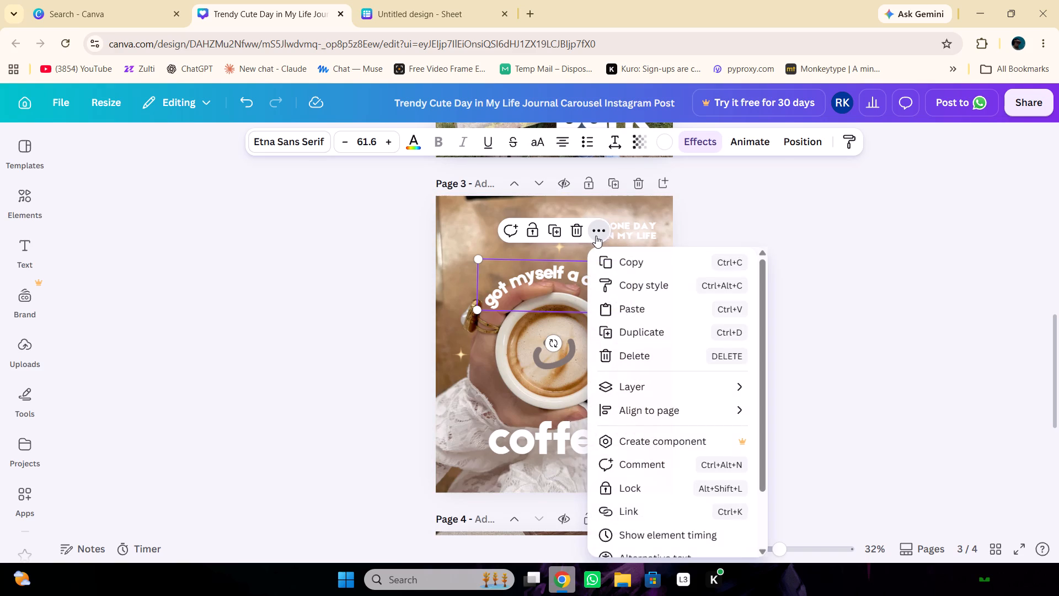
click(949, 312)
Delete the "A PHOTO JOURNAL" text from the top of page 4.
scroll(529, 334, down, 5)
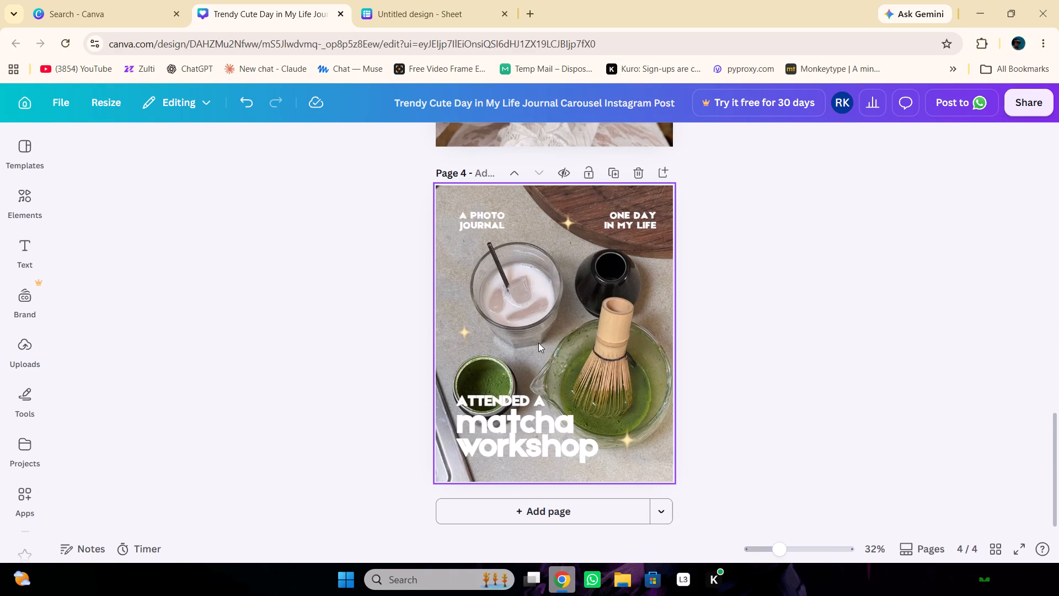
click(478, 214)
click(505, 183)
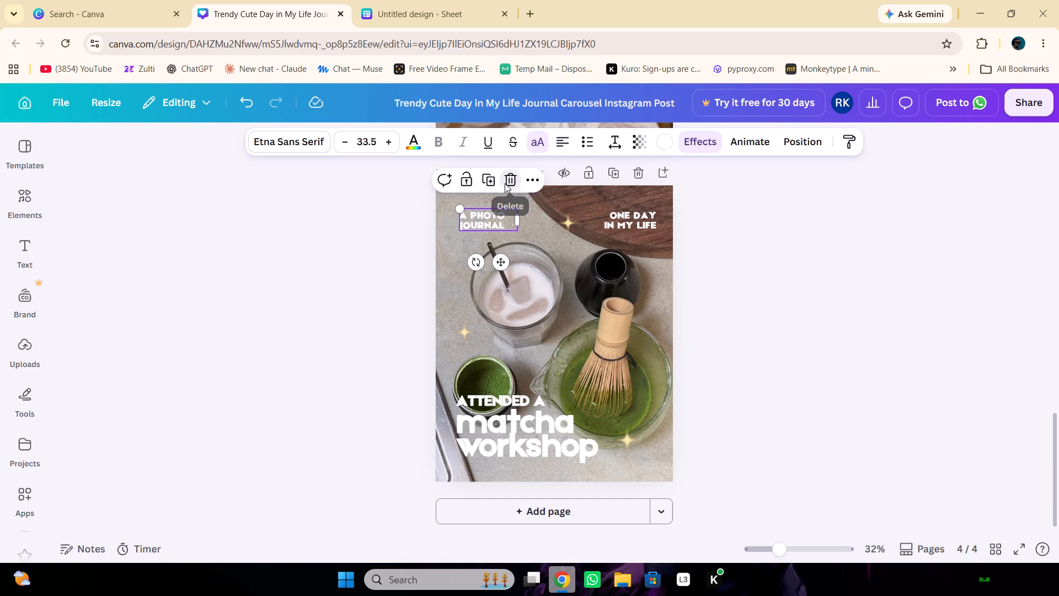
click(496, 284)
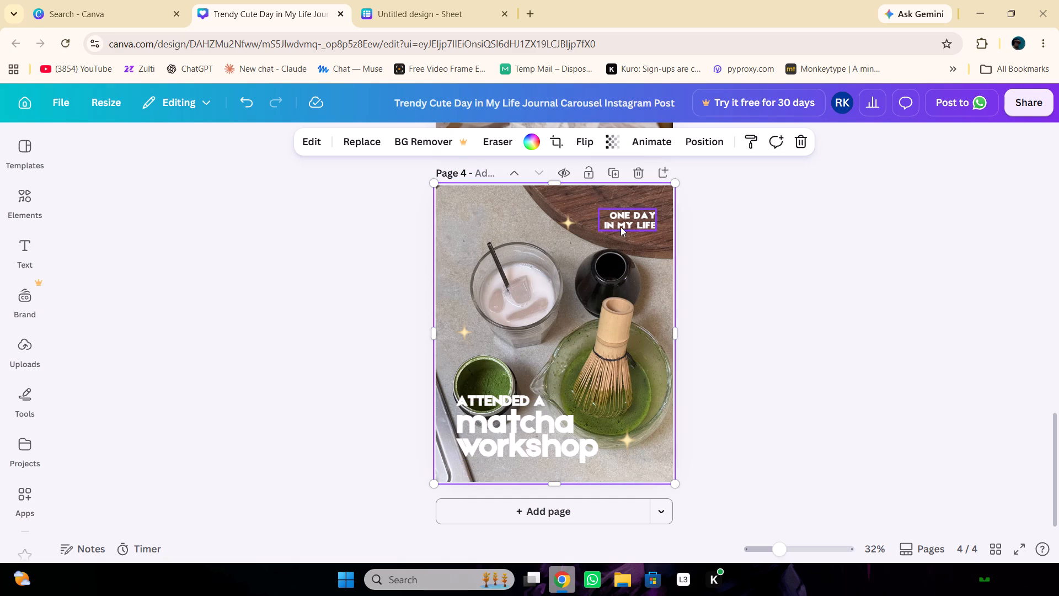
click(606, 275)
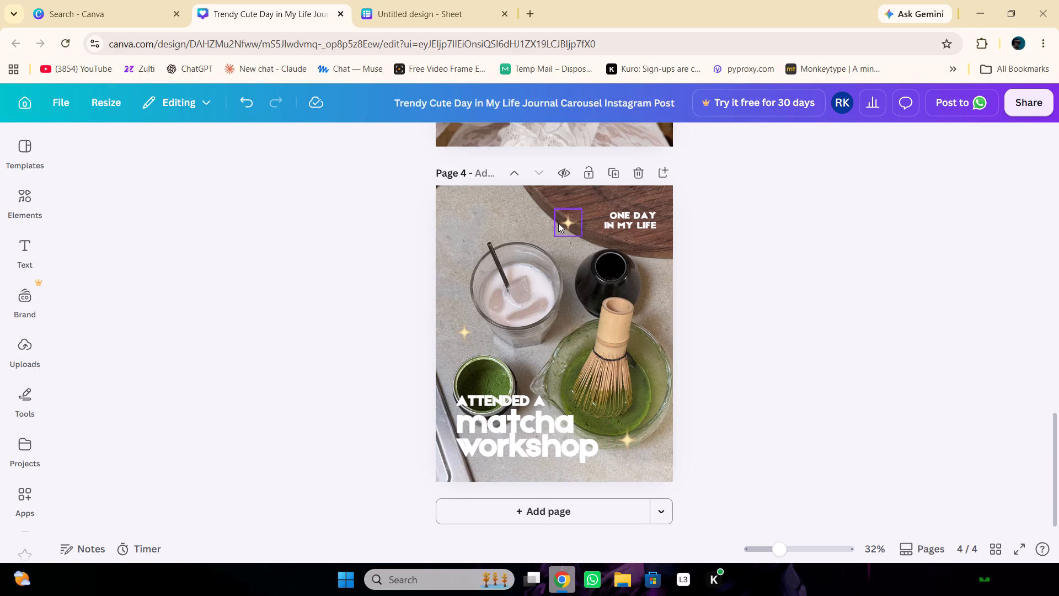
Duplicate the sparkle below the glass on page 4 and place the copy between the glass and the matcha bowl.
click(458, 329)
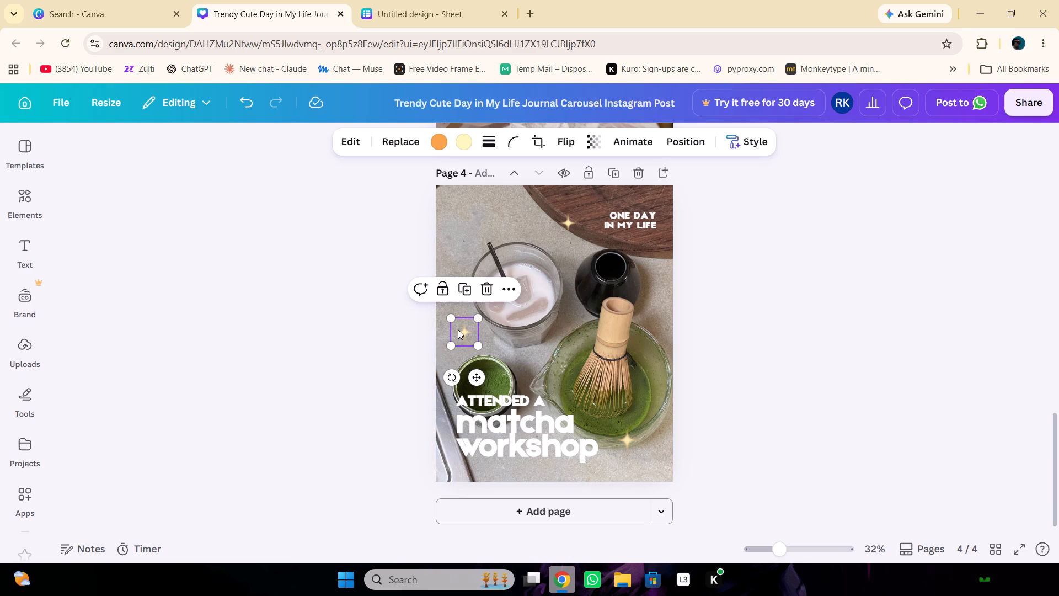
click(464, 285)
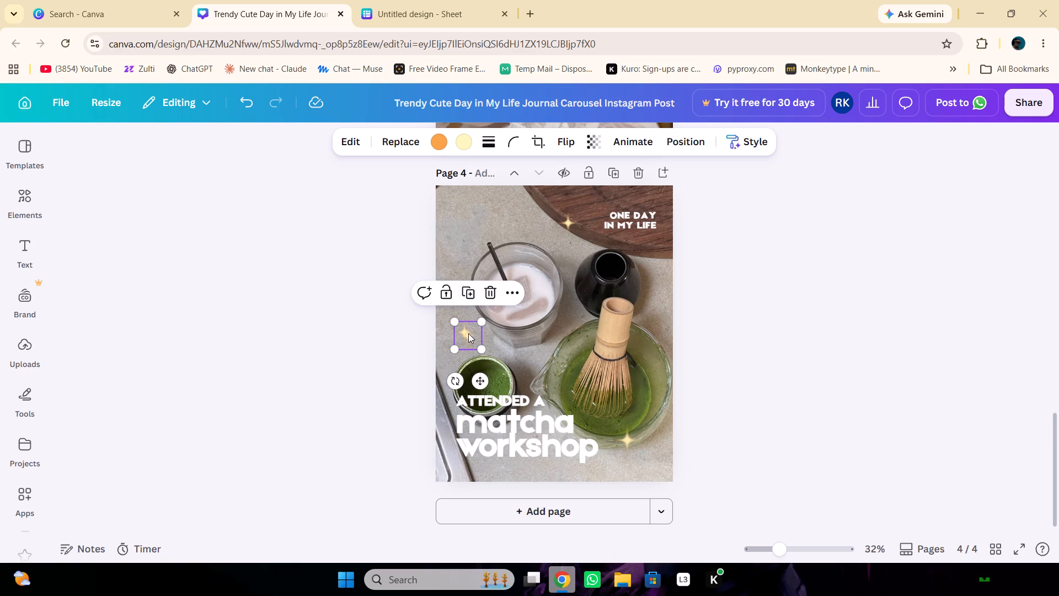
drag(464, 333, 576, 318)
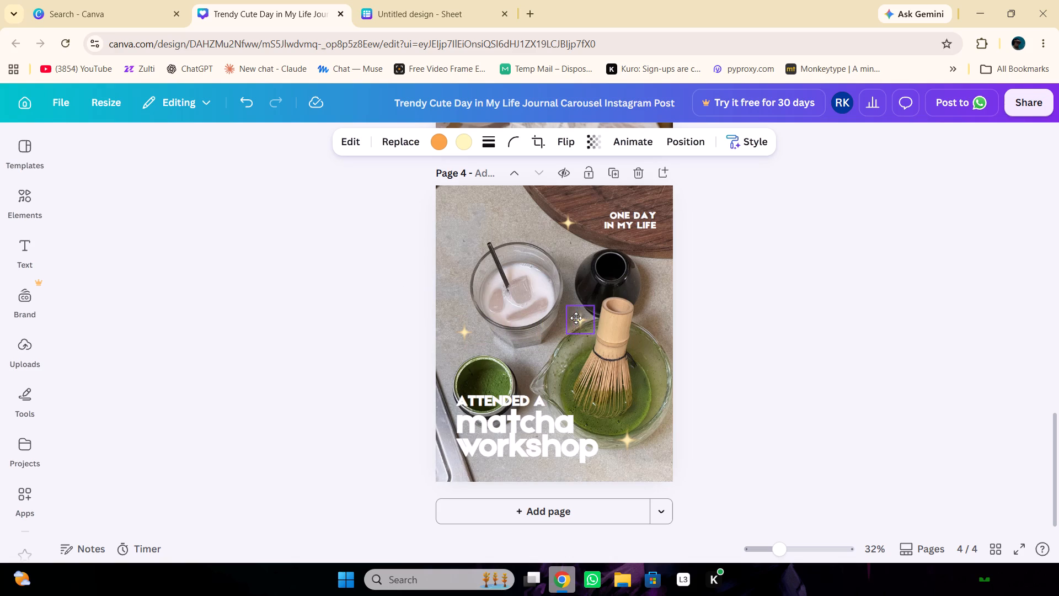
drag(576, 318, 571, 308)
drag(571, 308, 566, 316)
click(707, 276)
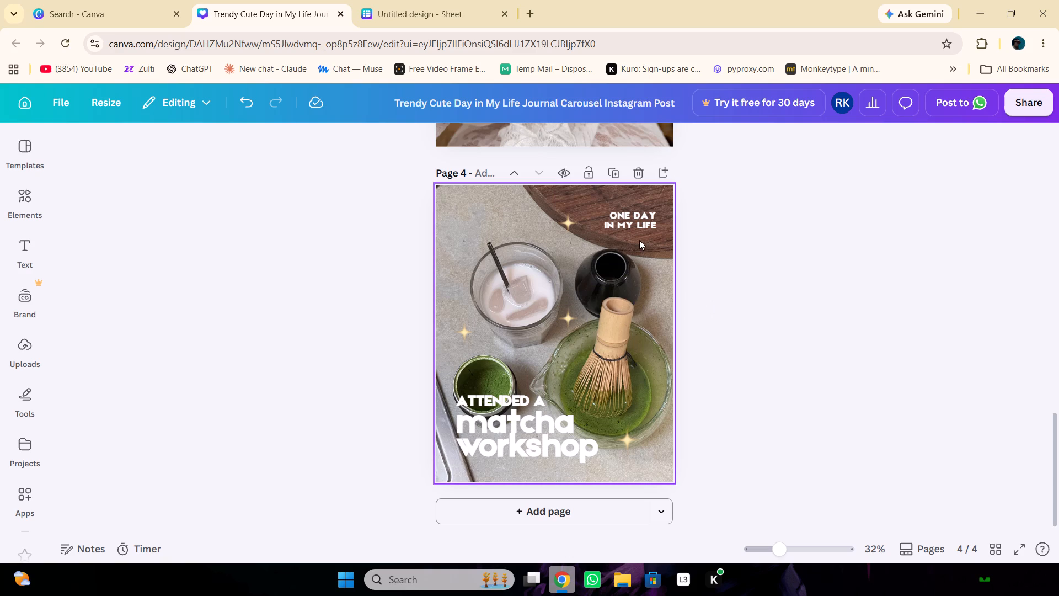
Add a new blank page after page 4.
scroll(525, 281, down, 2)
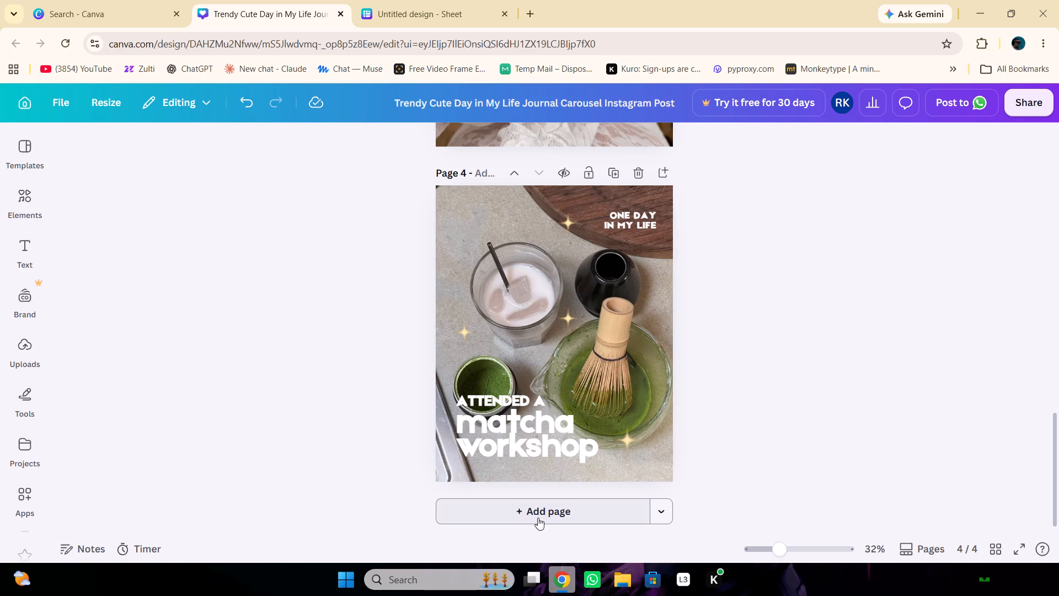
click(549, 509)
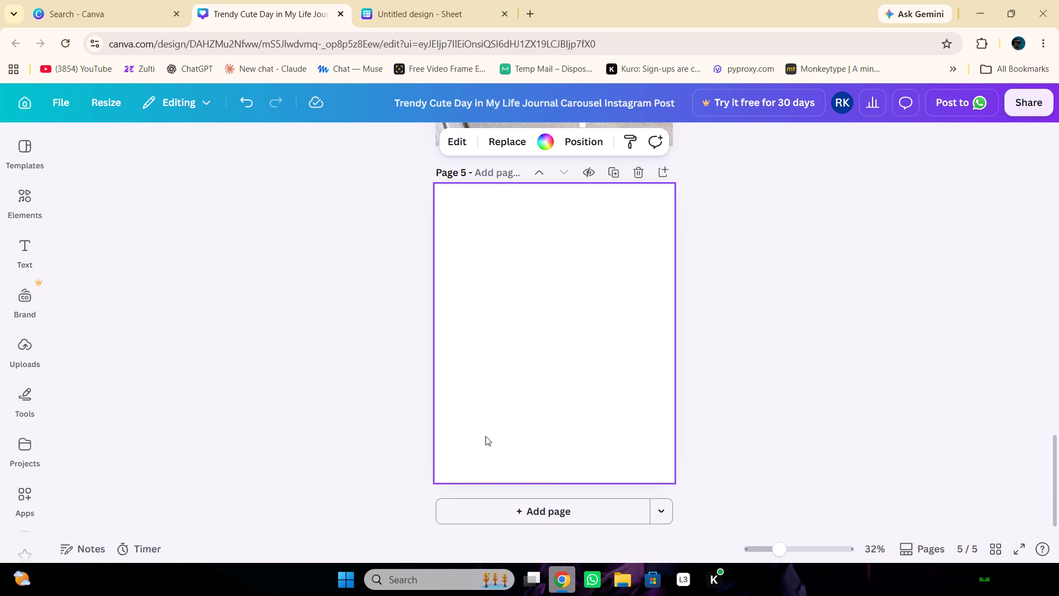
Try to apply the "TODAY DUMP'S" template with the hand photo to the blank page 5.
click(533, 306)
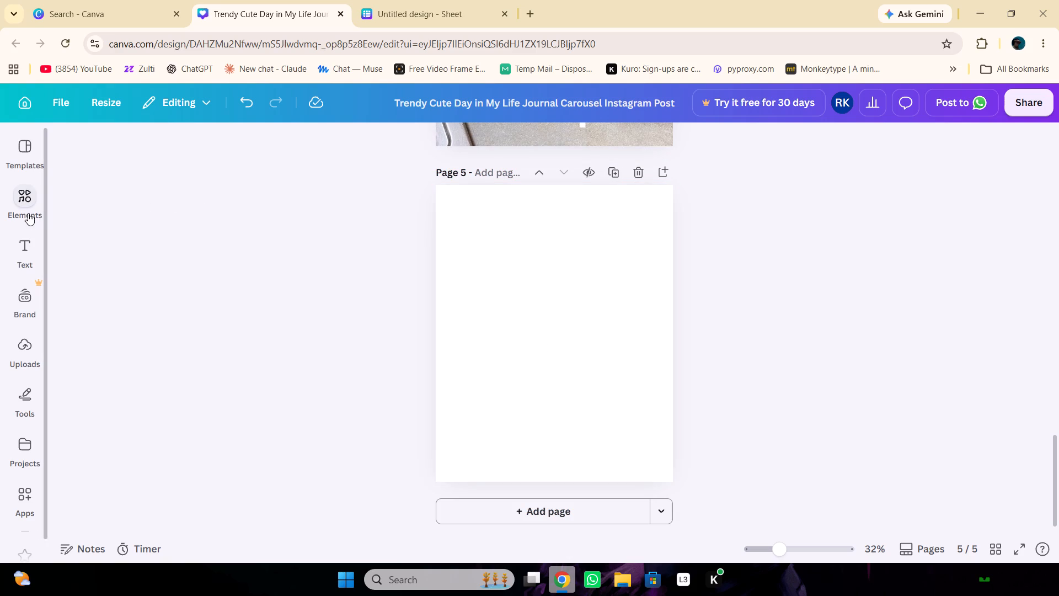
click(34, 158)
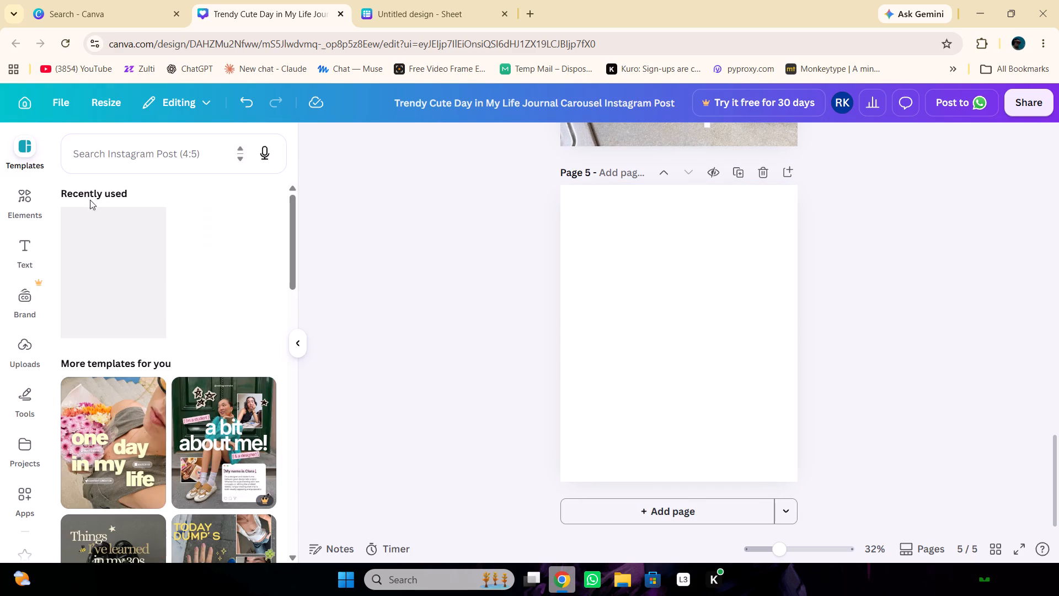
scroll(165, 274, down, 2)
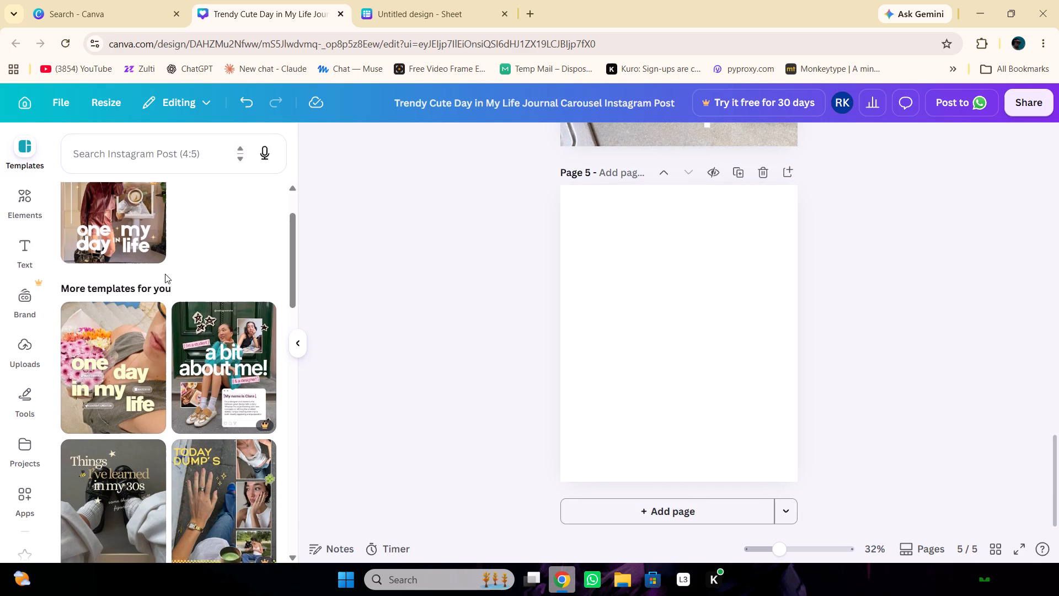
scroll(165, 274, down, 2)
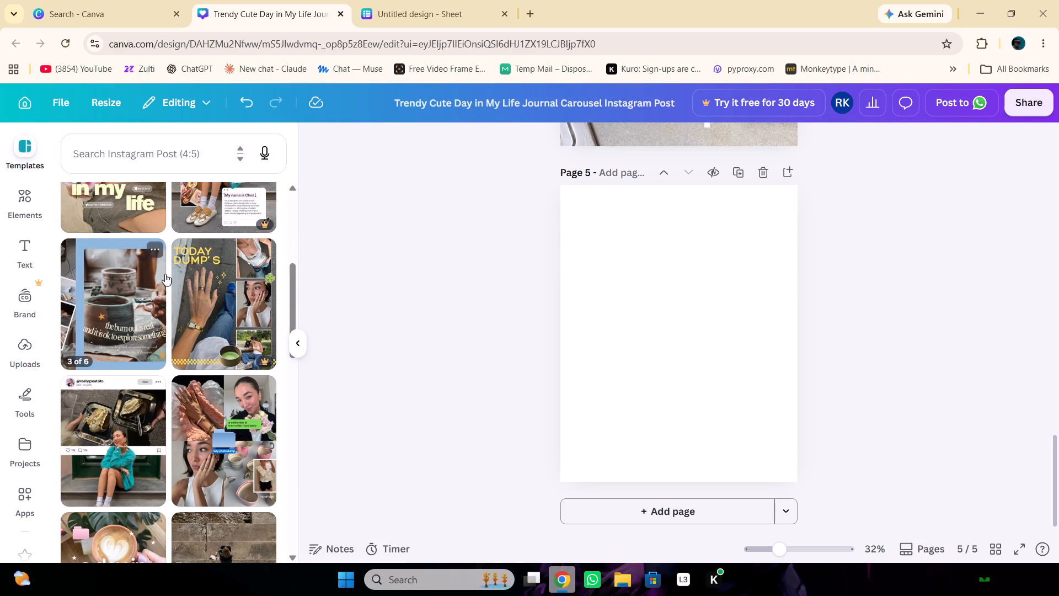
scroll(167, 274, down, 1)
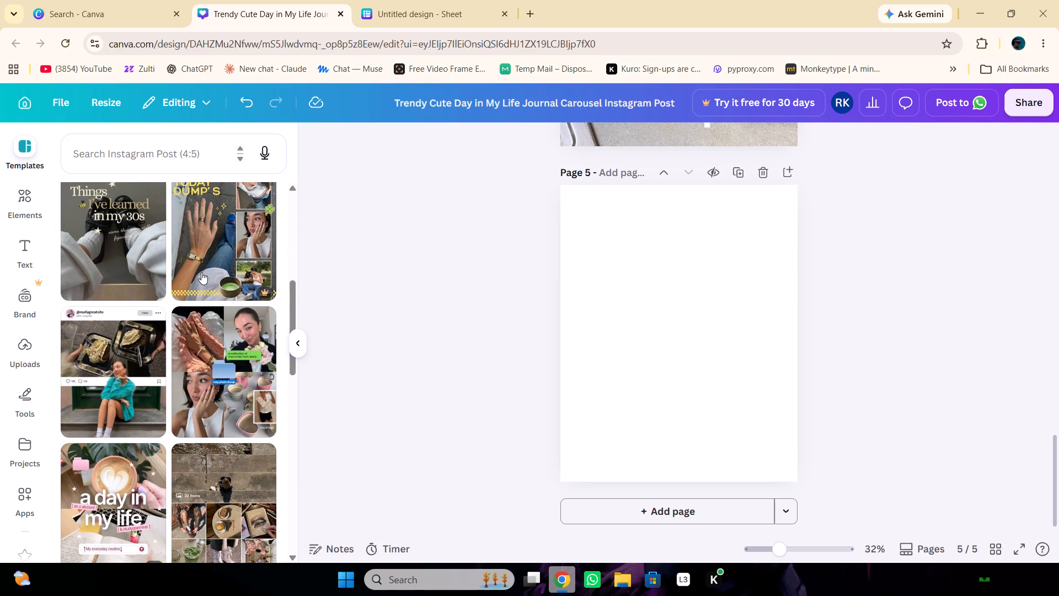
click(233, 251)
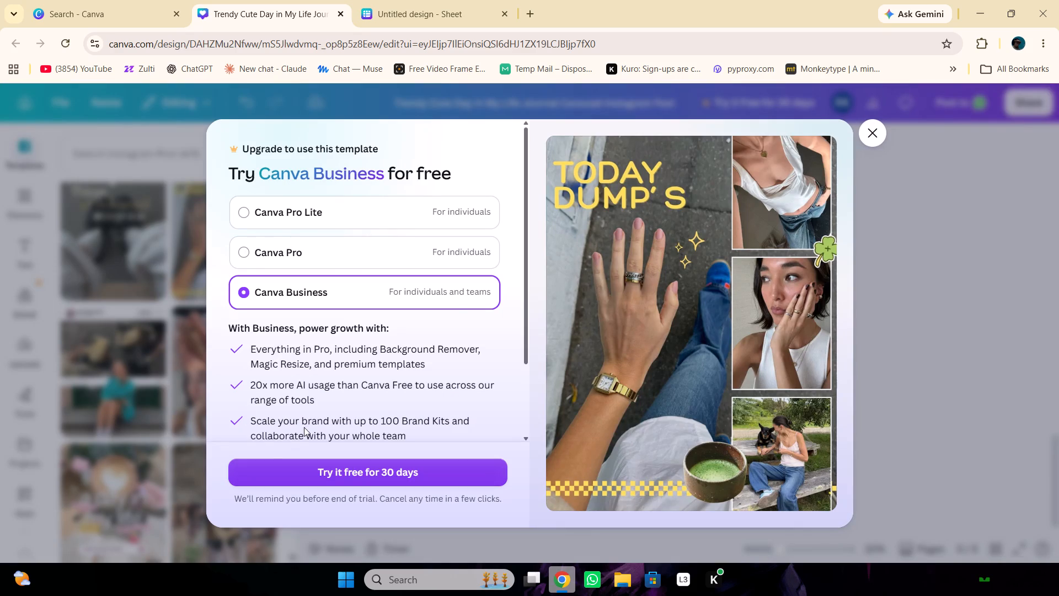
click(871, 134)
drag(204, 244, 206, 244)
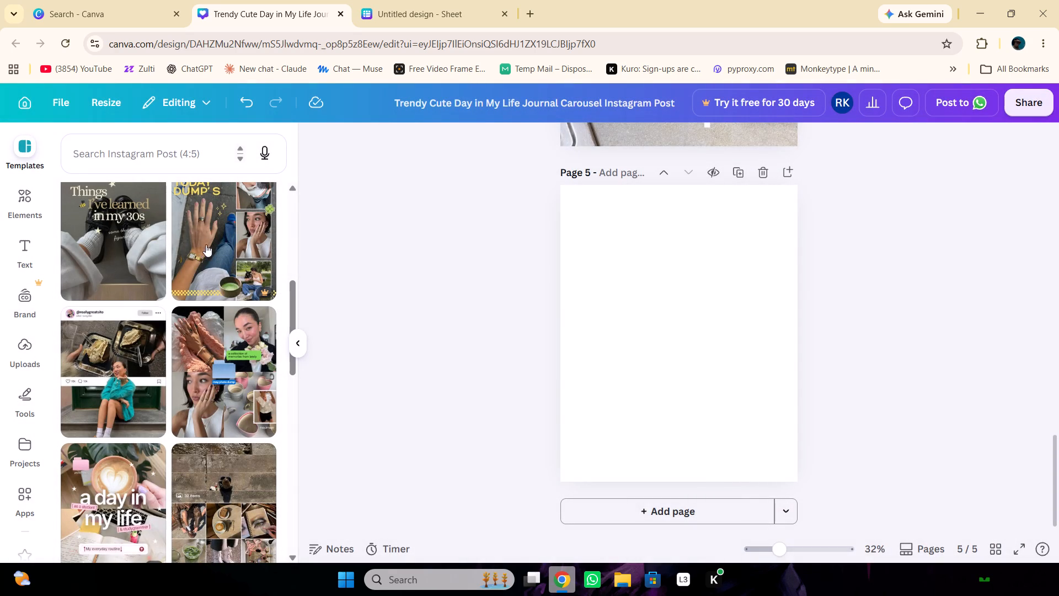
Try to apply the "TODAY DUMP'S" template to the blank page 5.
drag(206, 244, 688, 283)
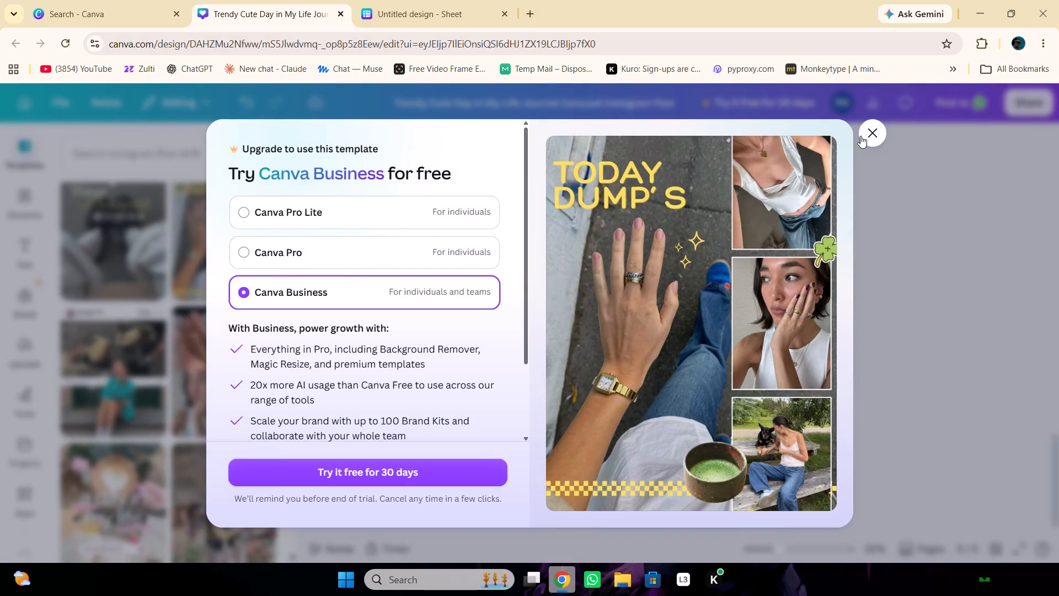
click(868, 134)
Find the photo-grid template labelled "32 items" and apply it to page 5.
scroll(173, 285, up, 1)
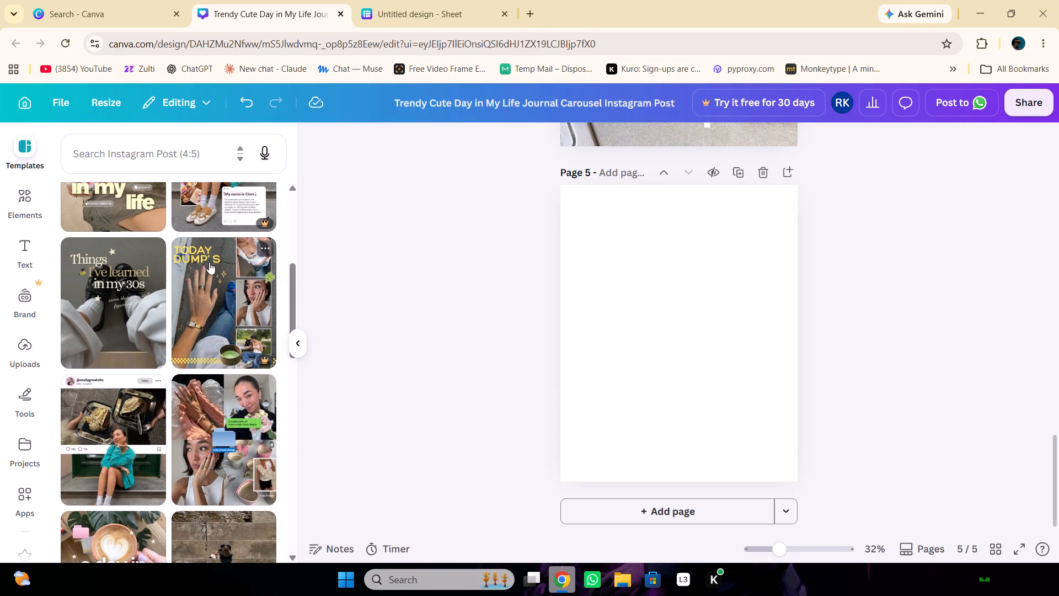
scroll(201, 269, down, 1)
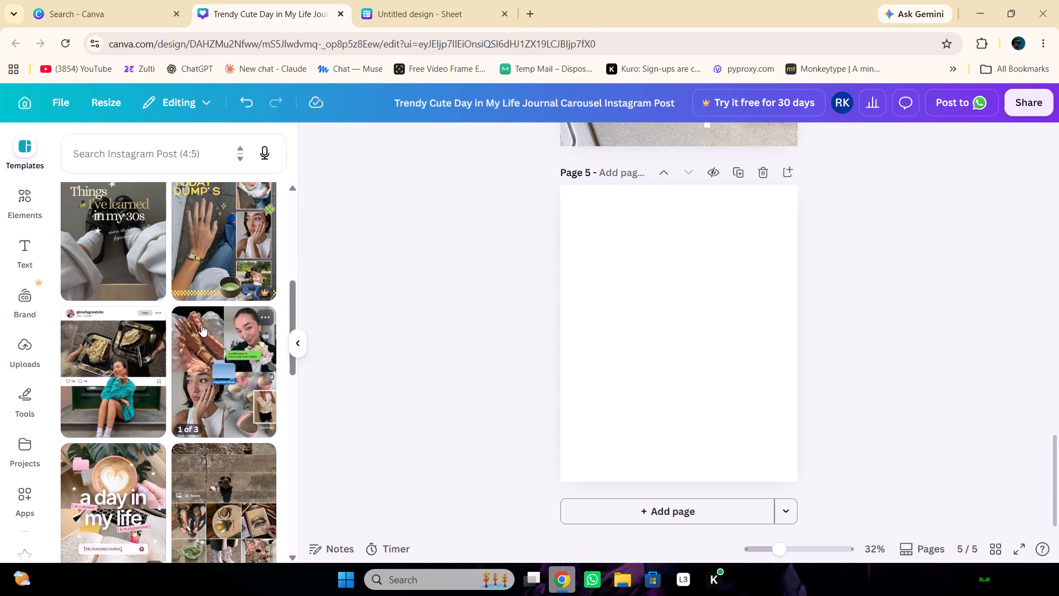
scroll(201, 324, down, 1)
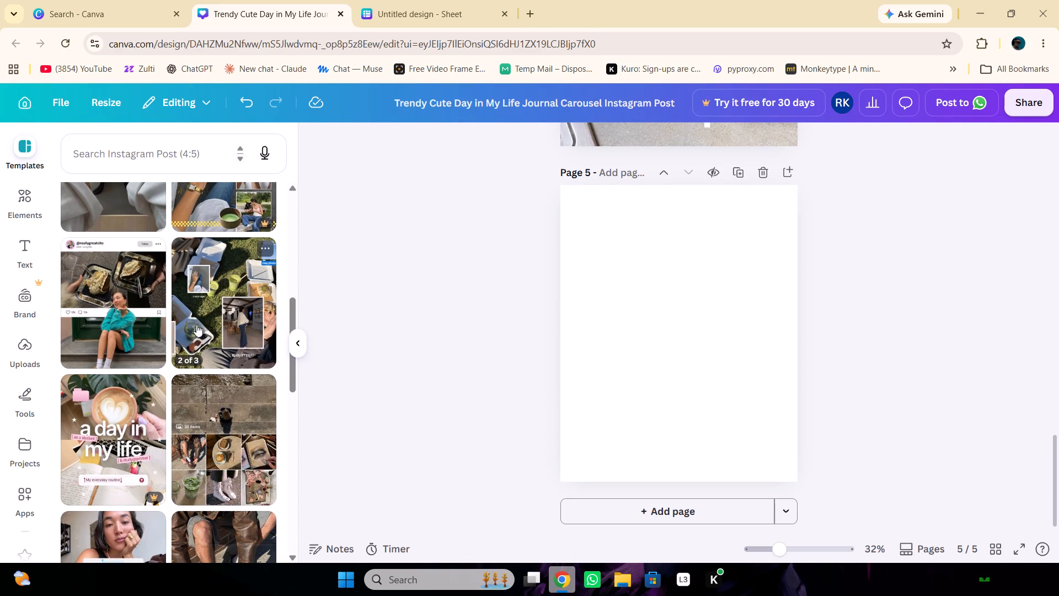
scroll(196, 324, down, 2)
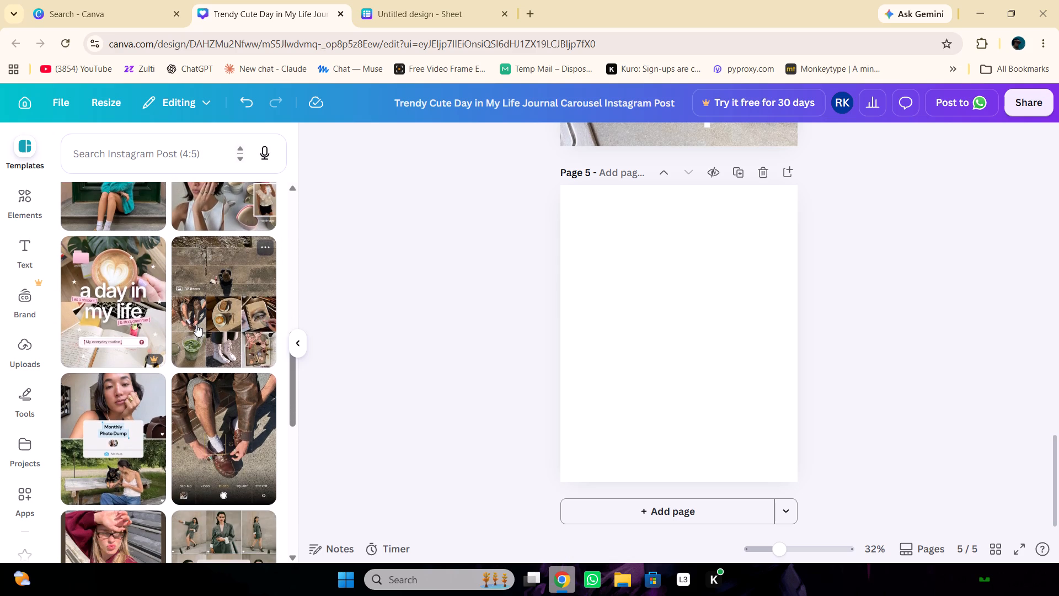
scroll(196, 309, down, 1)
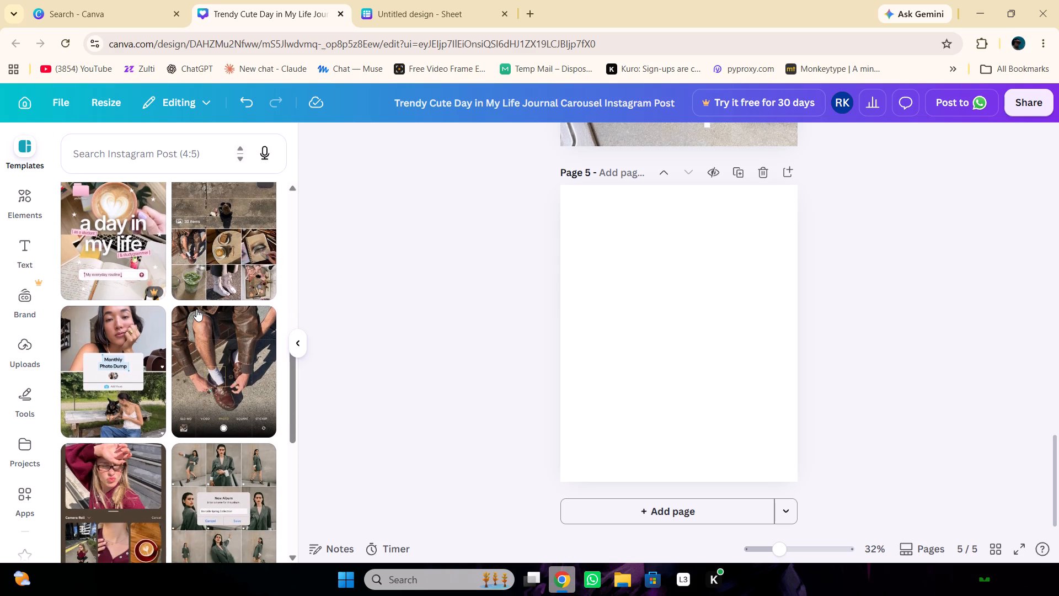
scroll(196, 309, up, 1)
click(200, 299)
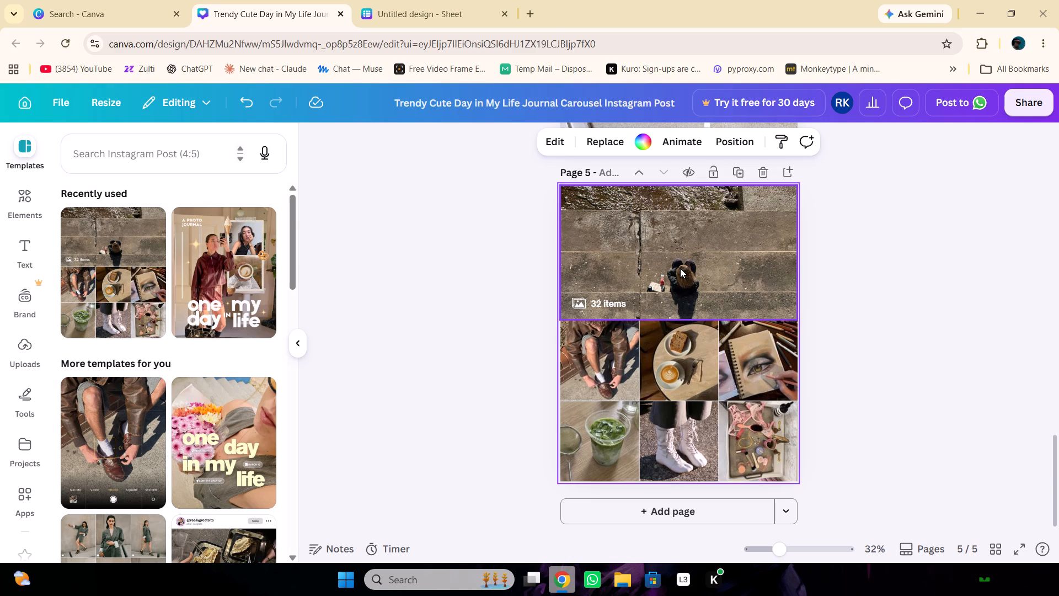
click(609, 301)
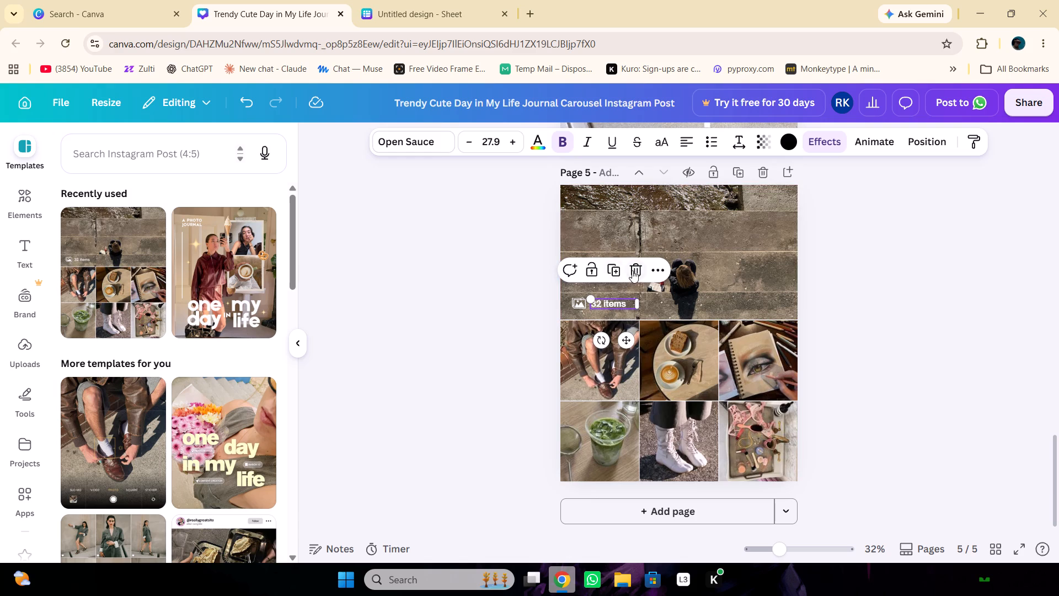
Delete the "32 items" text and the small picture icon beside it from the top photo on page 5.
click(634, 268)
click(580, 303)
click(600, 273)
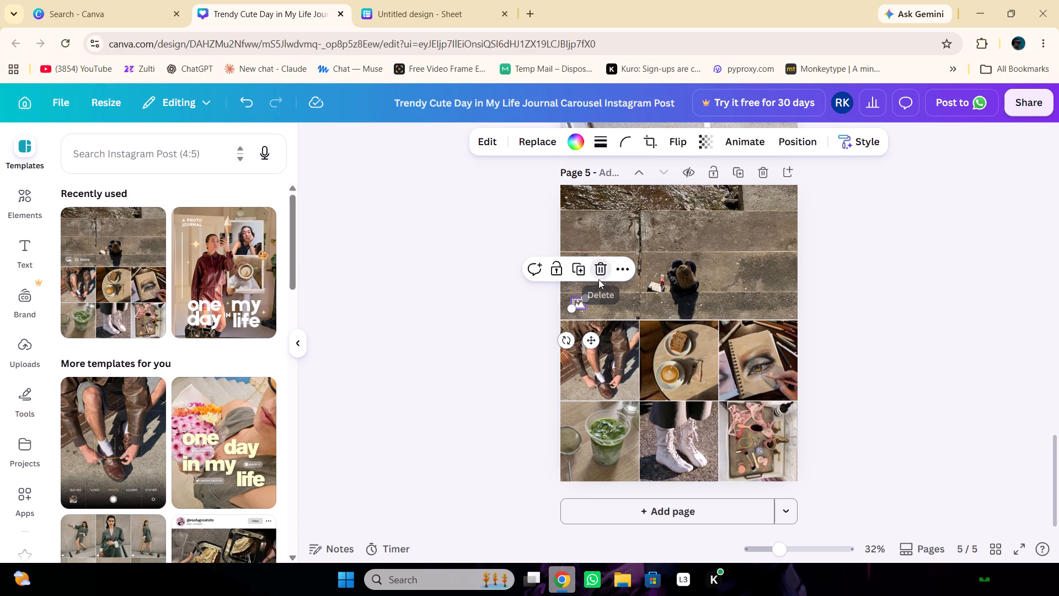
click(610, 335)
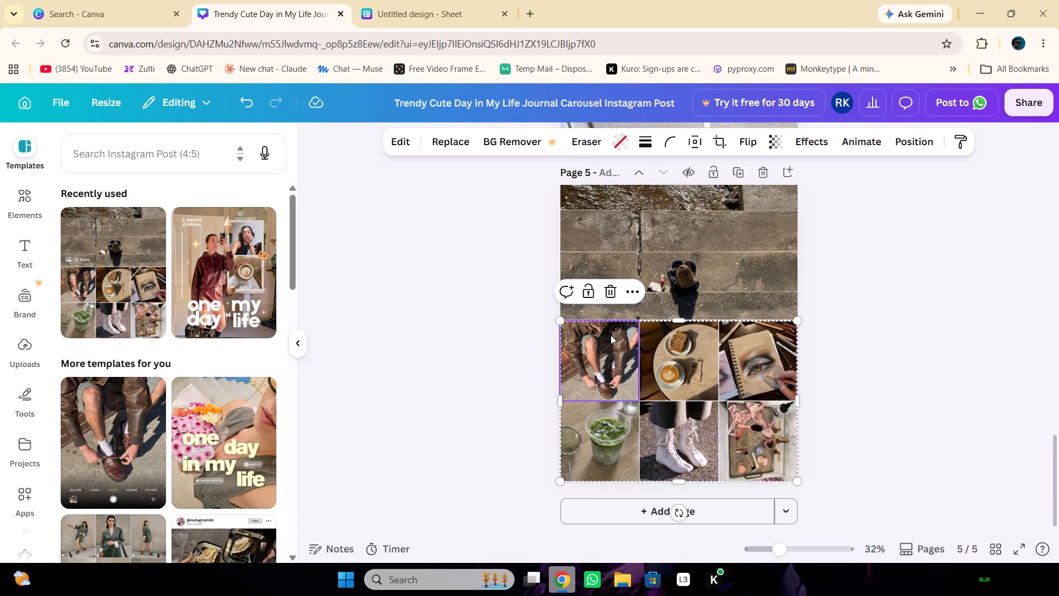
Add page 6 and apply the "Home becomes a feeling, not a place." page from the Minimalist Life Lessons Instagram Post template.
scroll(624, 323, down, 1)
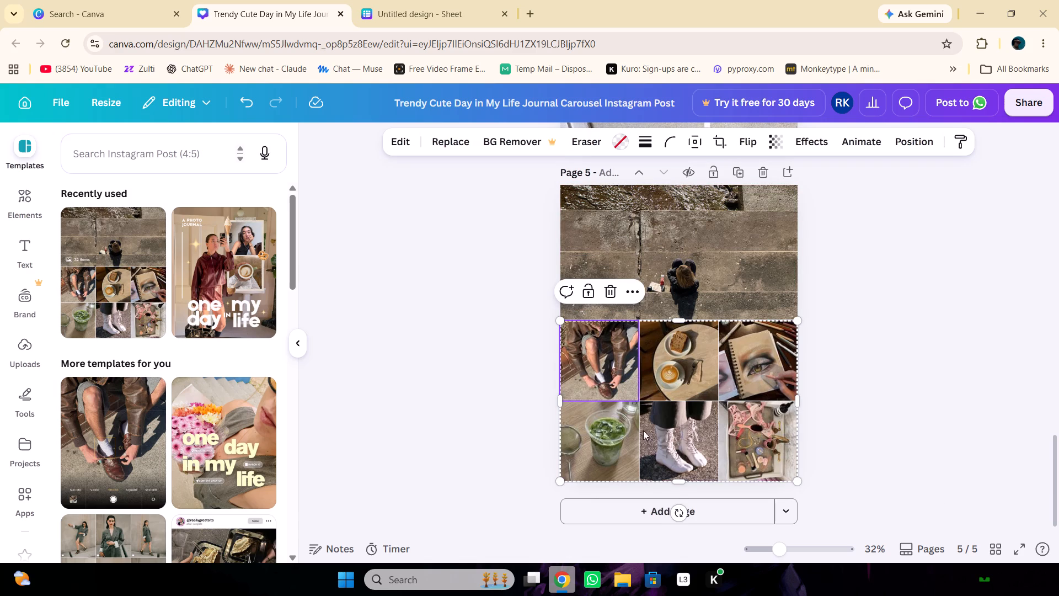
click(631, 508)
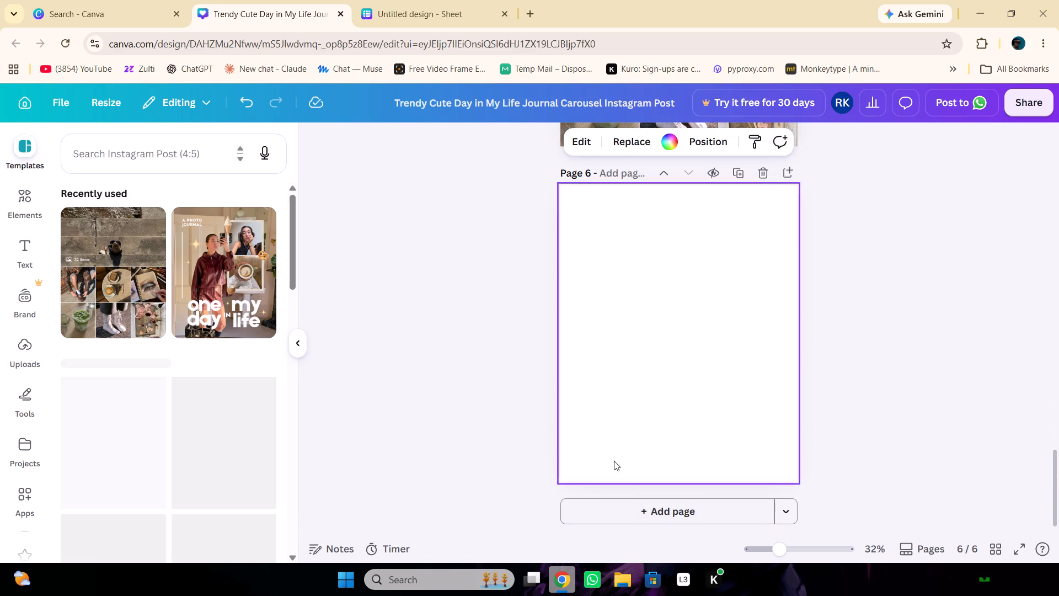
scroll(157, 363, down, 4)
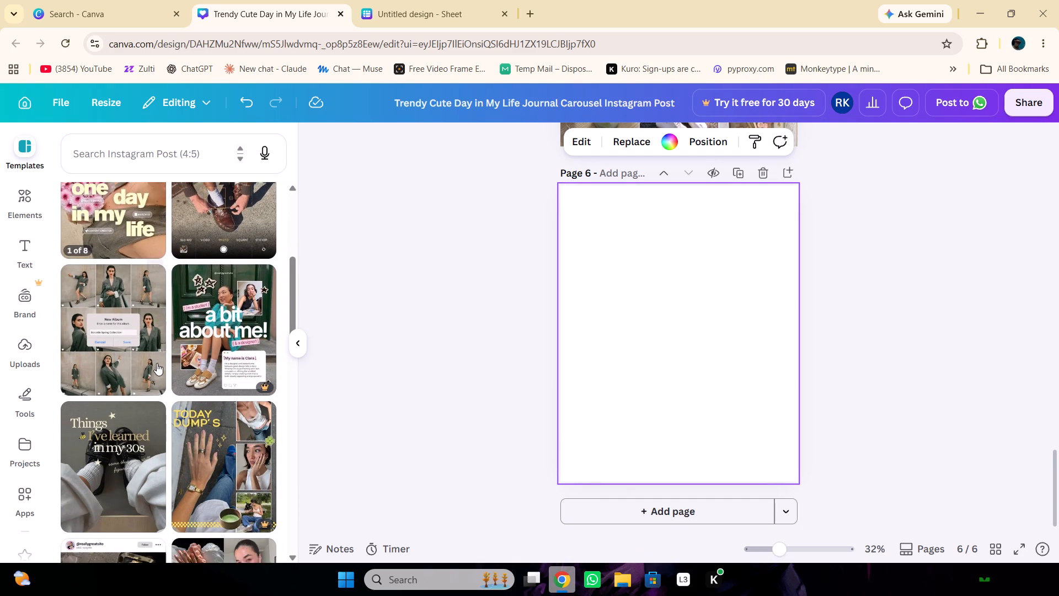
scroll(156, 360, down, 1)
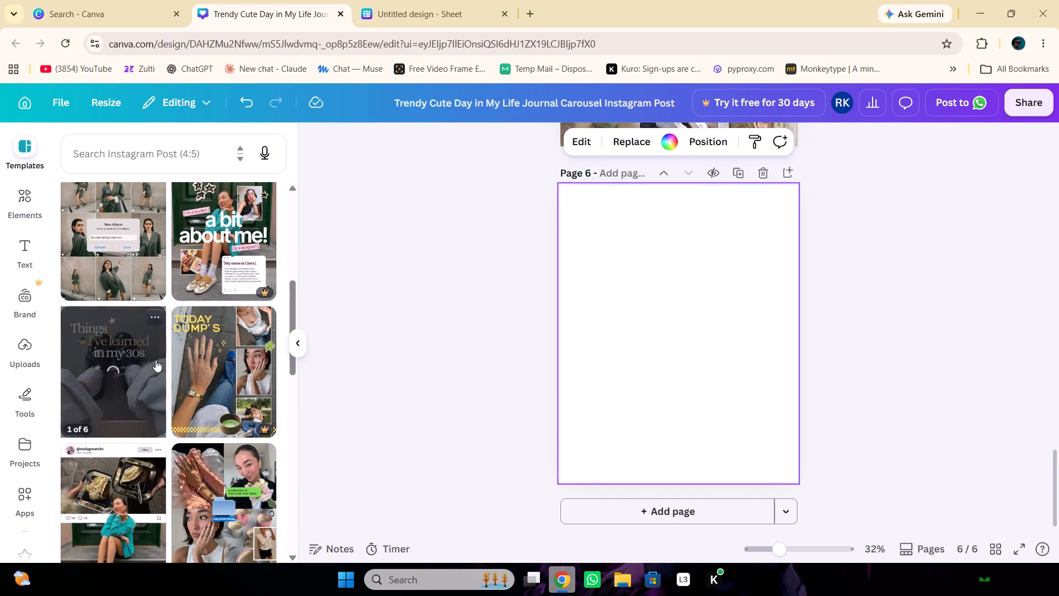
click(116, 359)
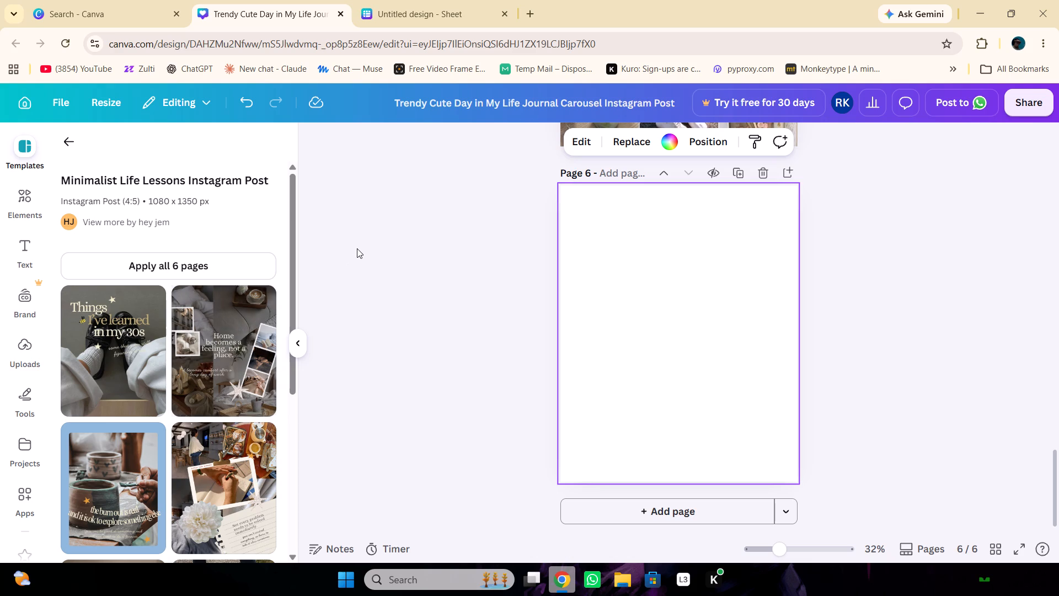
click(236, 349)
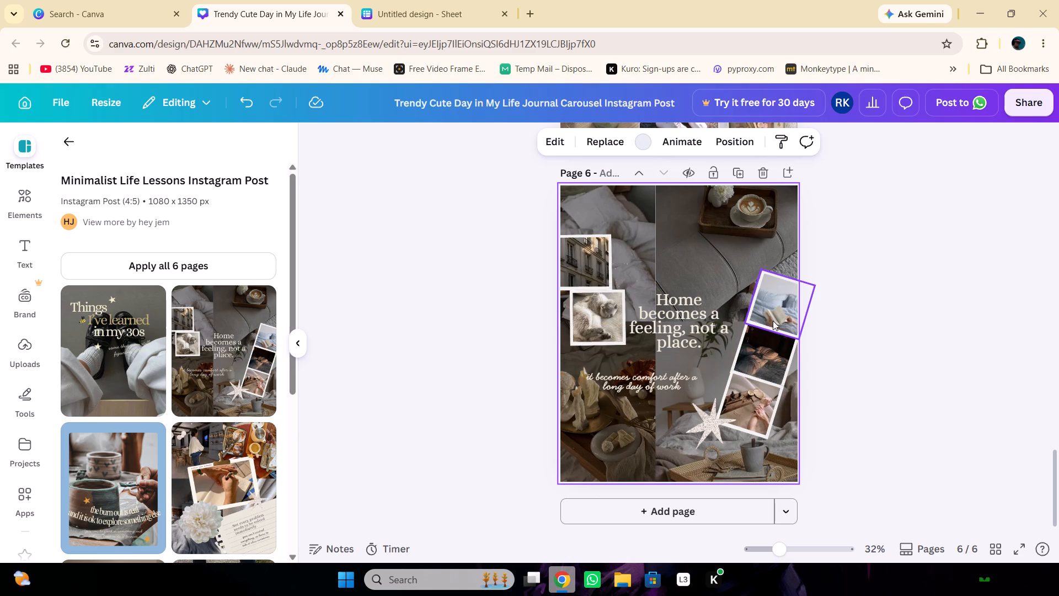
Duplicate the glittery star beside the photo strip on page 6.
click(710, 425)
click(710, 365)
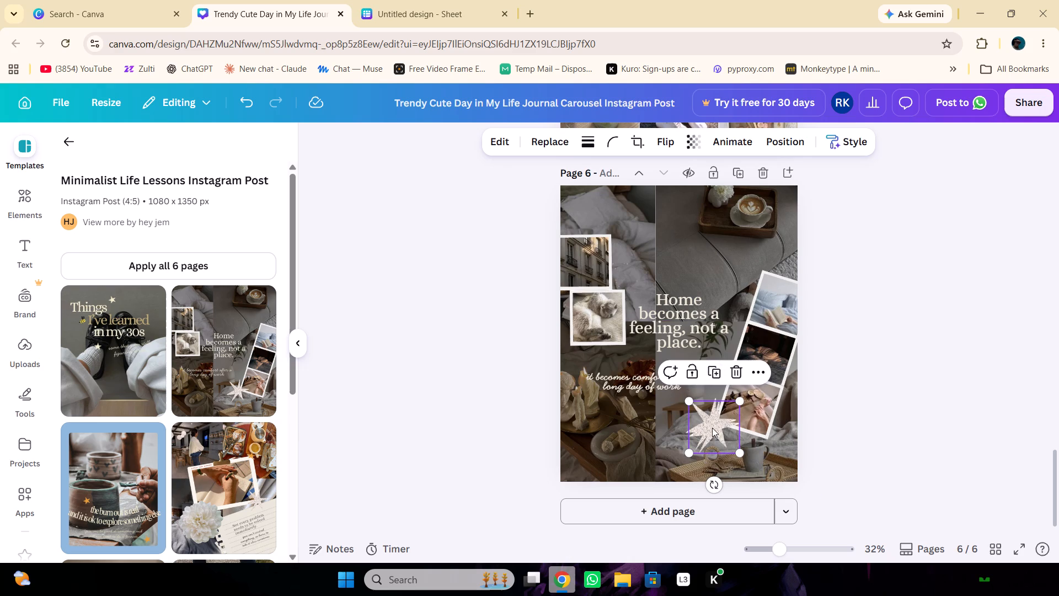
Duplicate the white star beside the photo strip on page 6 several times so the copies overlap as a burst.
click(712, 372)
triple_click(712, 372)
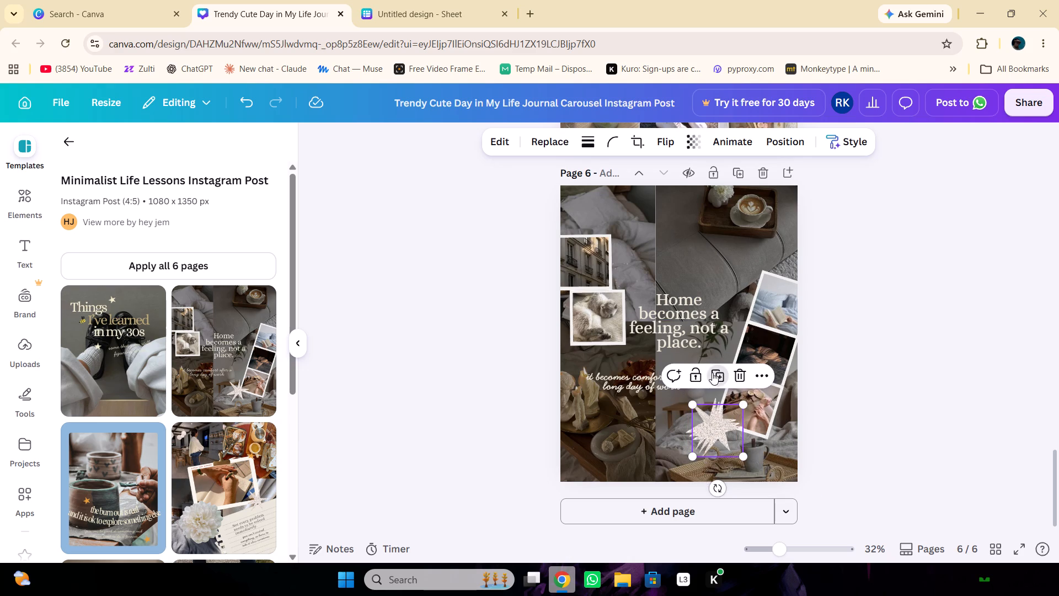
click(844, 327)
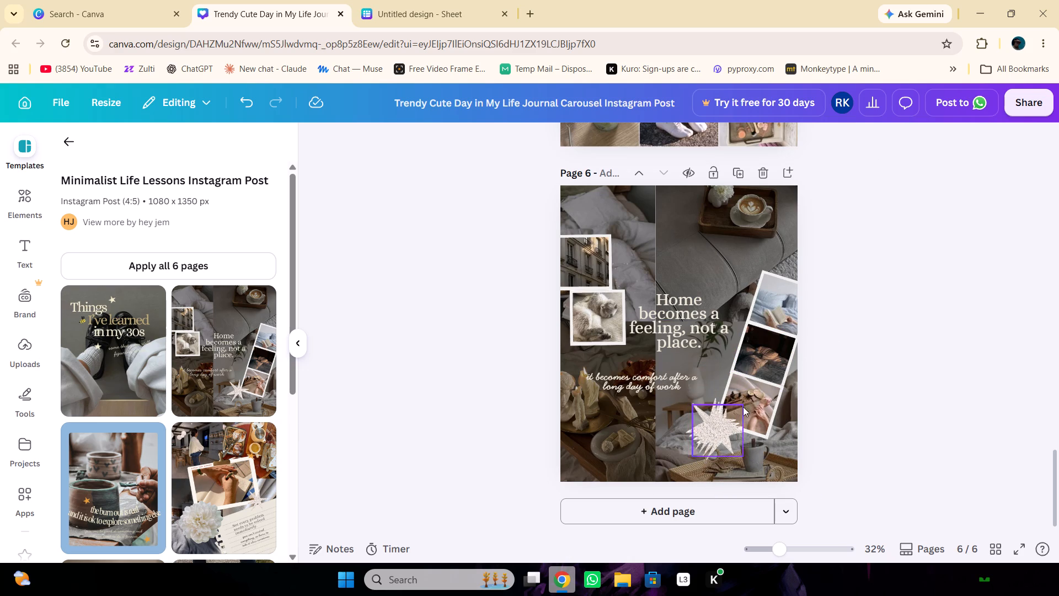
Make another copy of the white star on page 6 and place it near the top, beside the building photo.
click(729, 432)
click(720, 381)
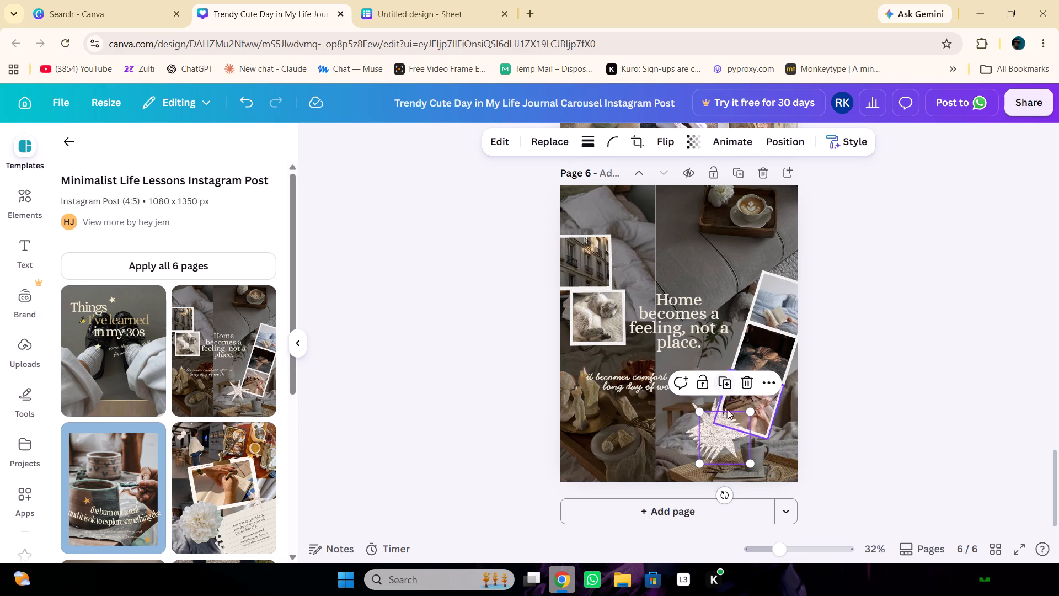
drag(725, 437, 634, 227)
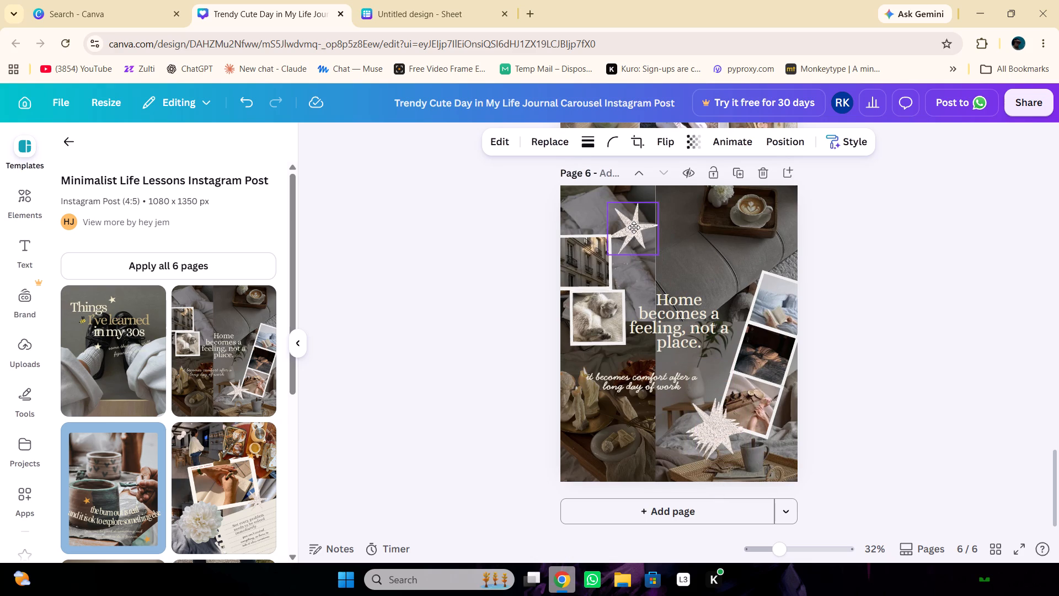
drag(634, 227, 639, 228)
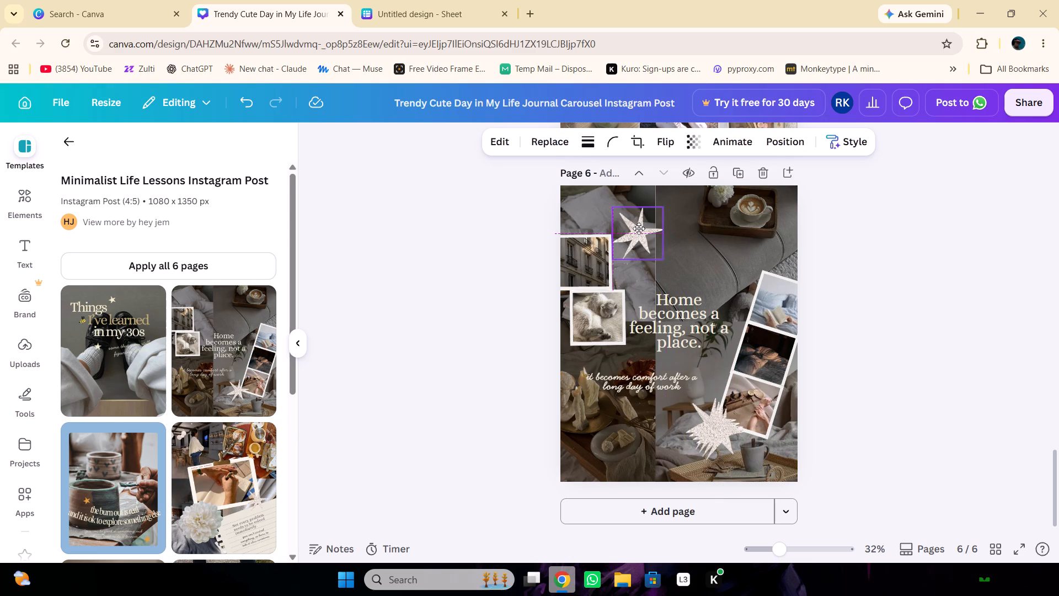
drag(639, 228, 640, 228)
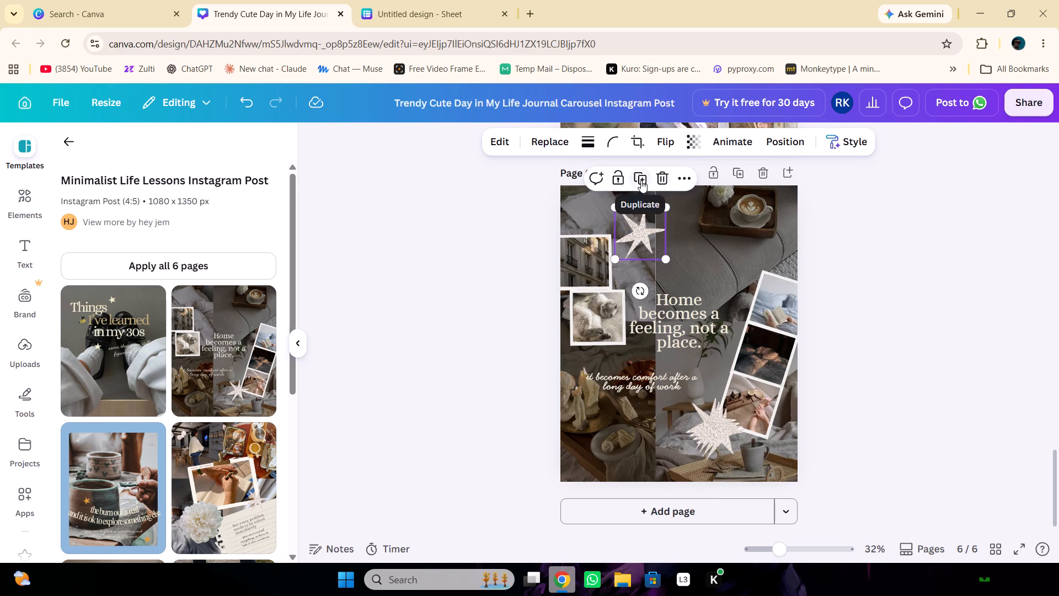
Duplicate the star beside the building photo on page 6 several times to form a second overlapping burst.
click(641, 180)
double_click(641, 180)
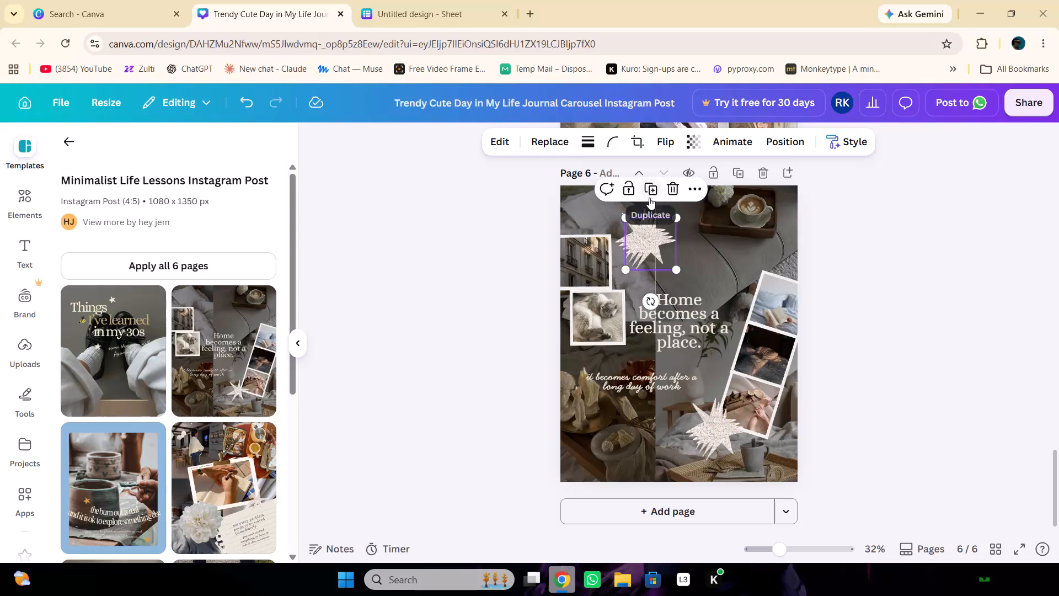
double_click(650, 198)
click(929, 343)
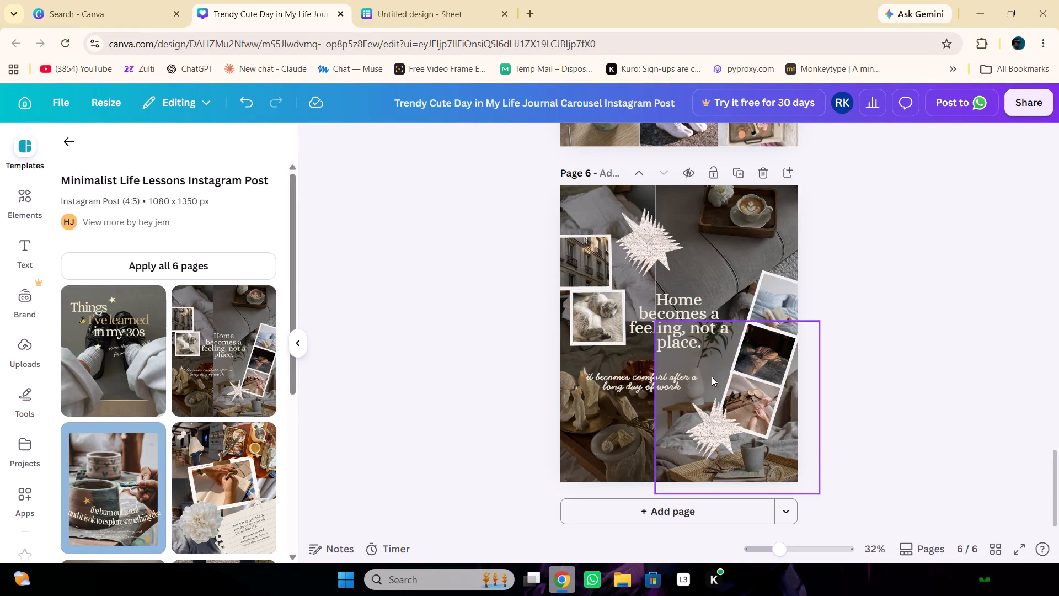
Move the "it becomes comfort after a long day of work" text on page 6 slightly down.
click(648, 382)
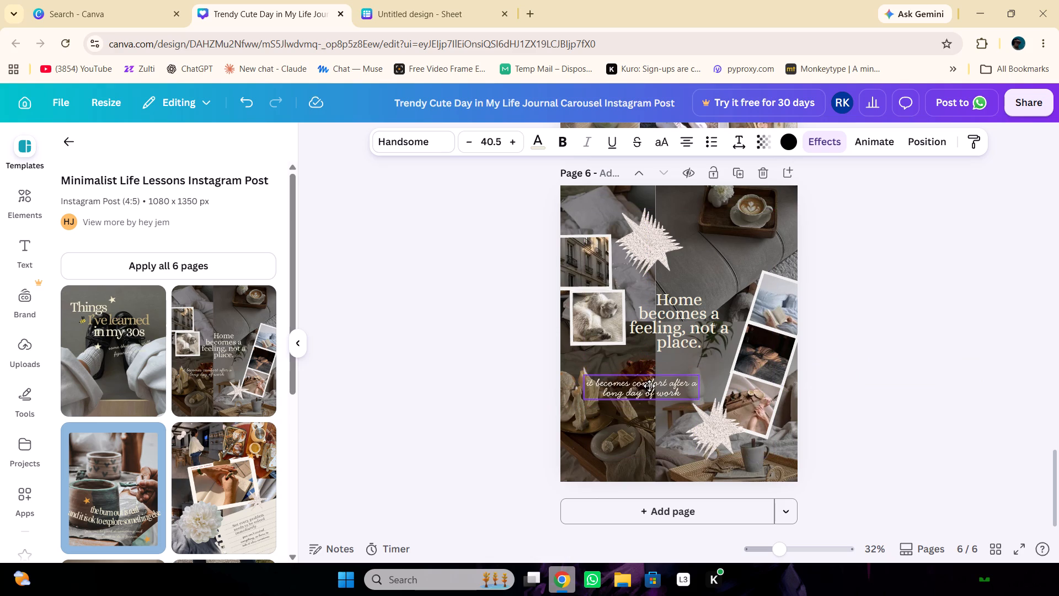
click(920, 285)
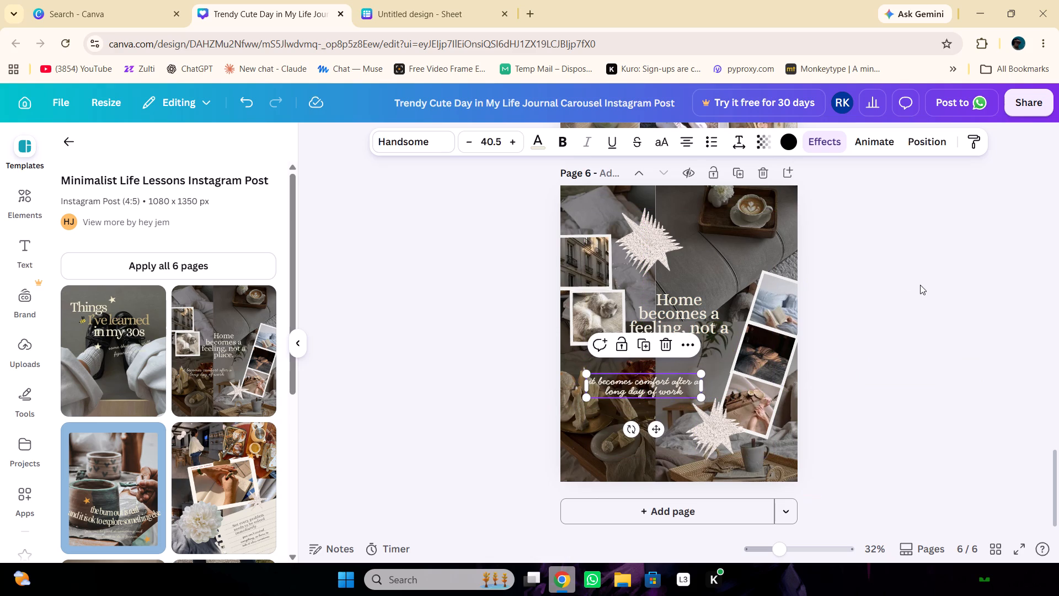
Add page 7 and fill it with the "Minimalist Life Lessons Instagram Post" layout showing the white flower and lined note.
click(752, 204)
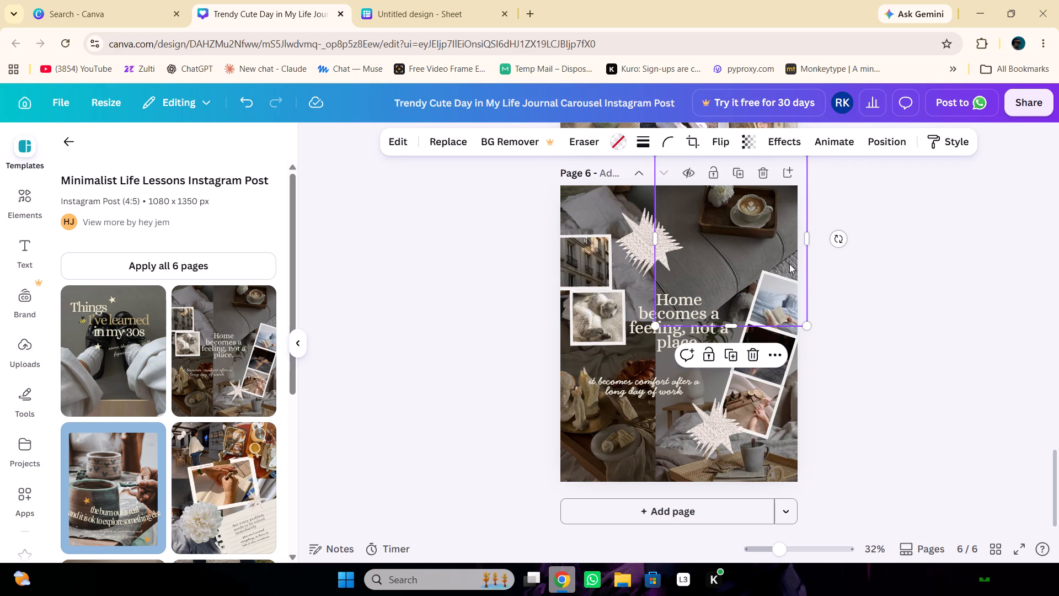
scroll(652, 313, down, 2)
click(667, 505)
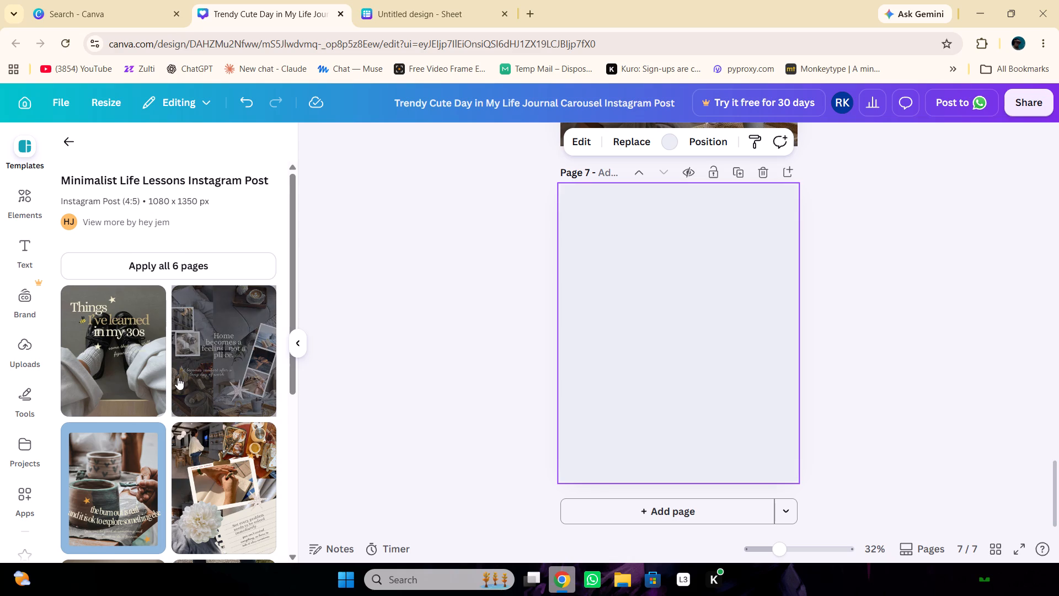
scroll(178, 377, down, 2)
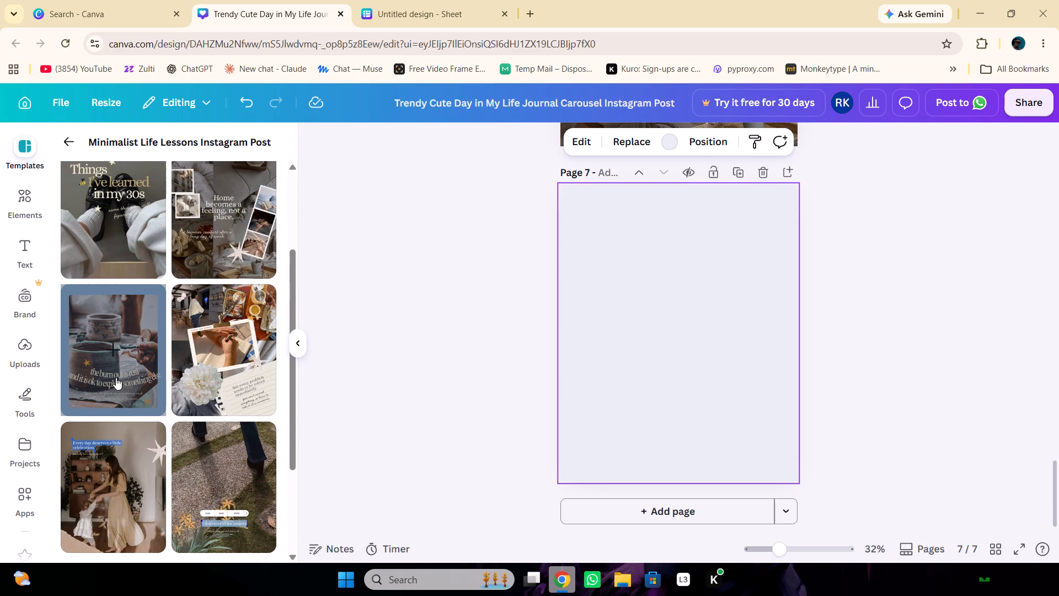
Fill the empty page 7 with the "Minimalist Life Lessons Instagram Post" layout showing the white flower and lined note.
scroll(88, 356, down, 1)
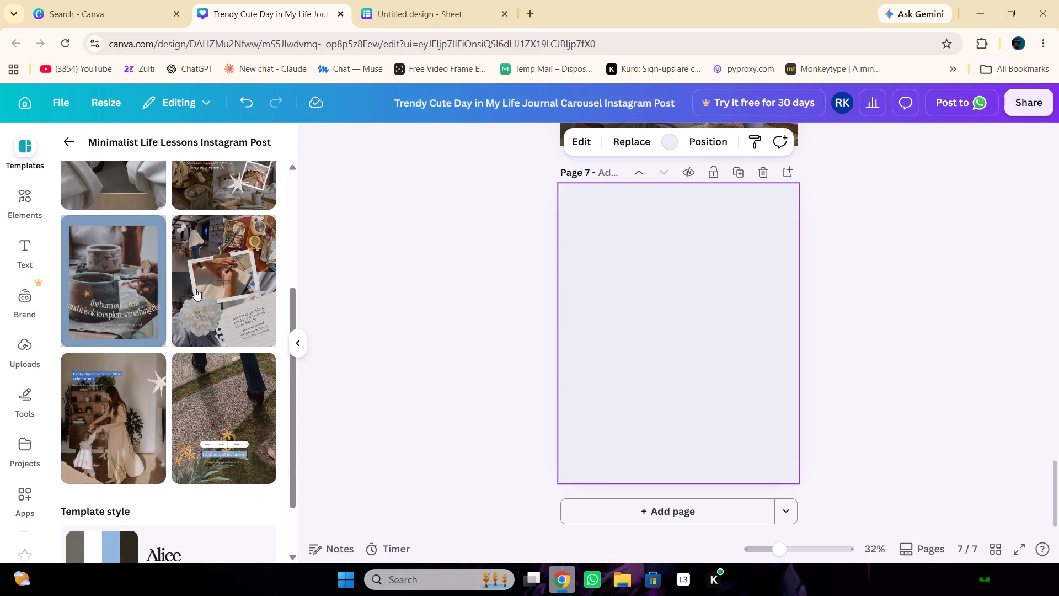
click(216, 270)
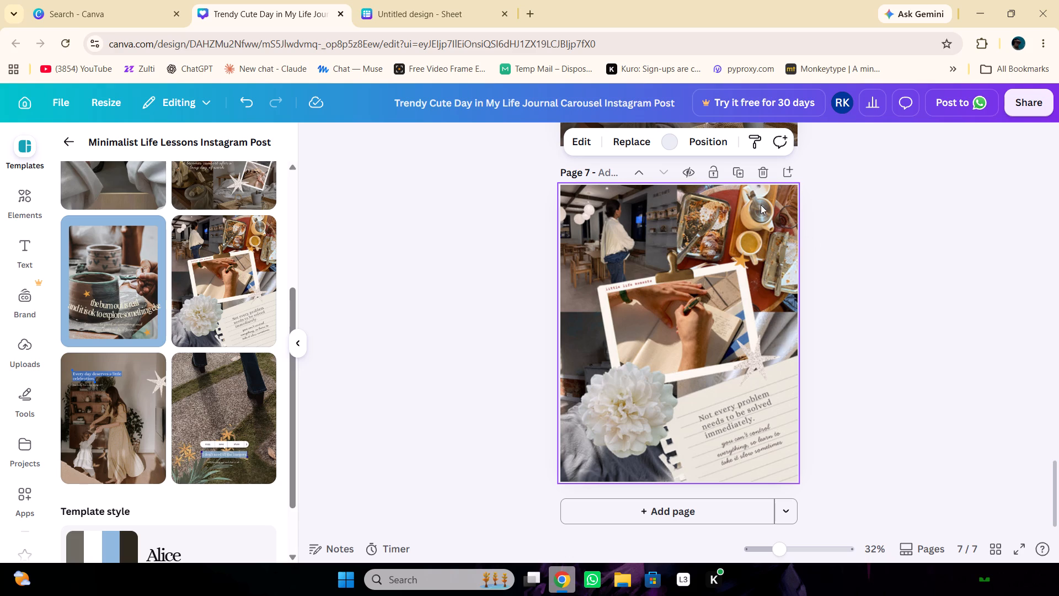
click(824, 237)
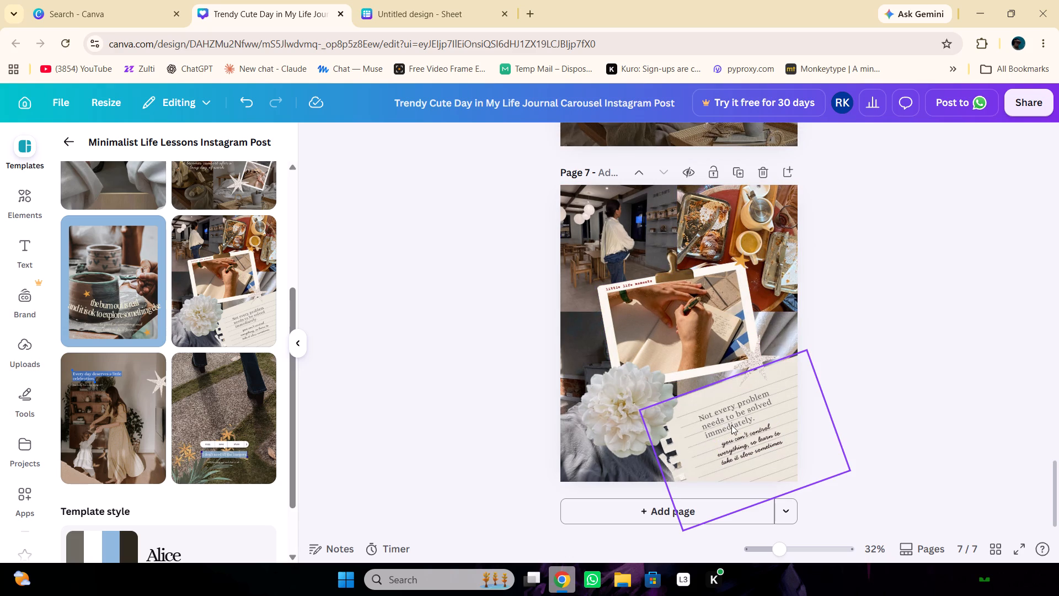
Swap the two texts on page 7's lined note, placing "you can't control everything" above "Not every problem needs to be solved immediately.".
drag(740, 444, 733, 359)
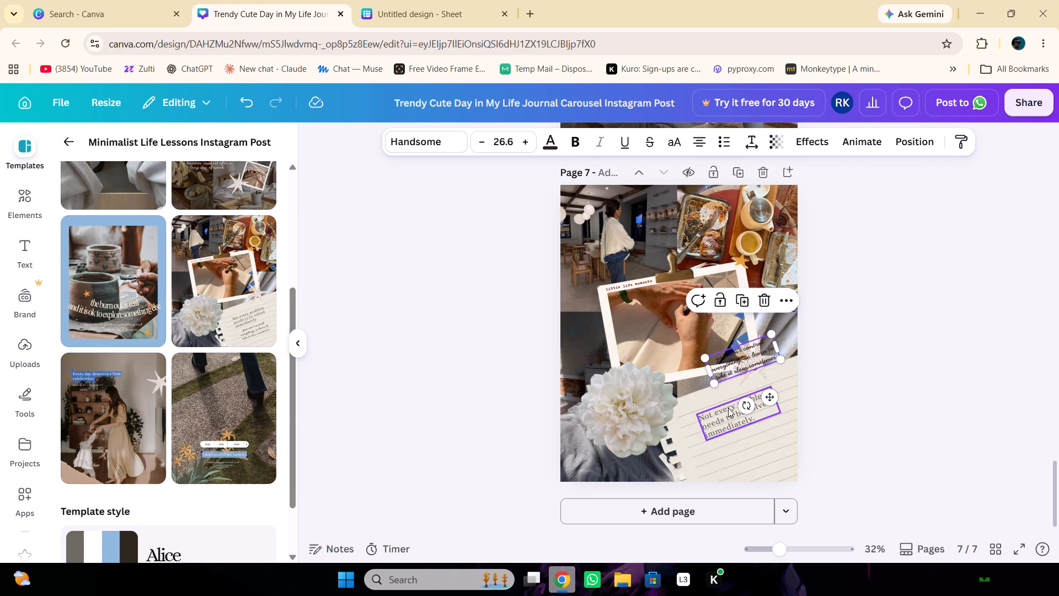
drag(727, 411, 746, 462)
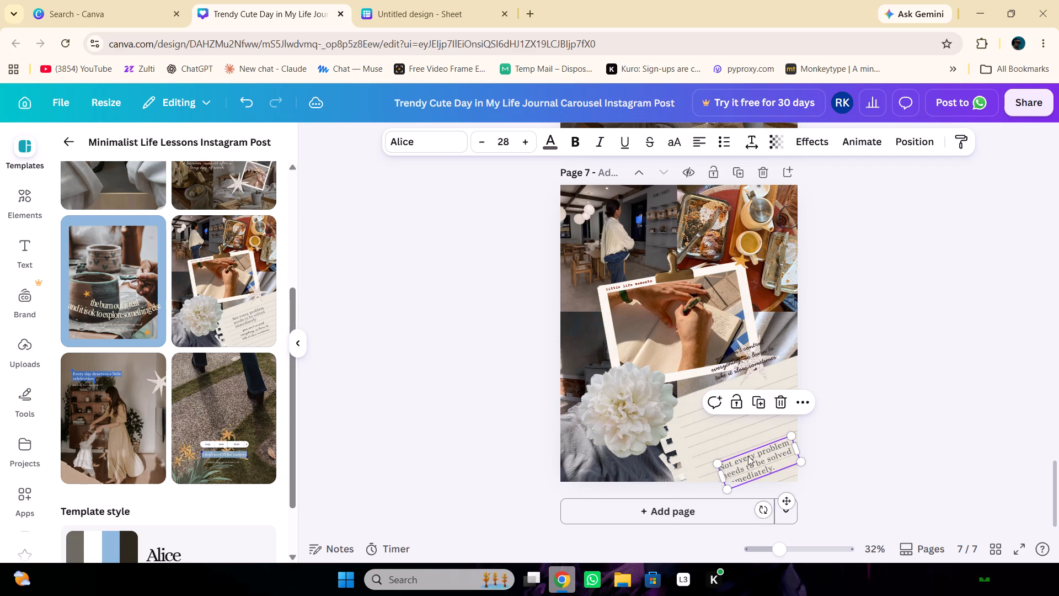
click(741, 359)
drag(741, 359, 746, 400)
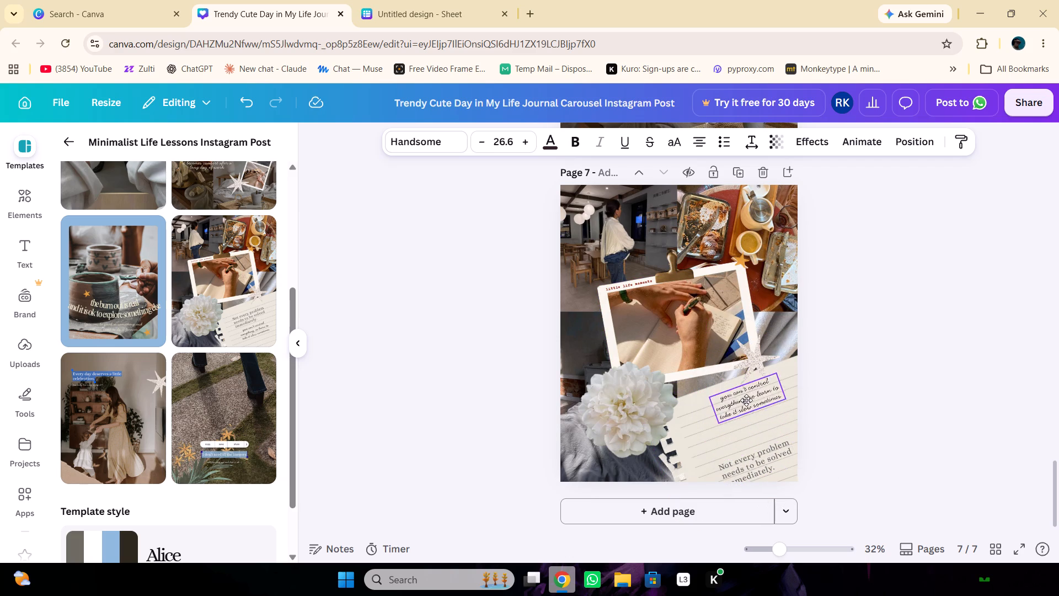
drag(746, 400, 744, 415)
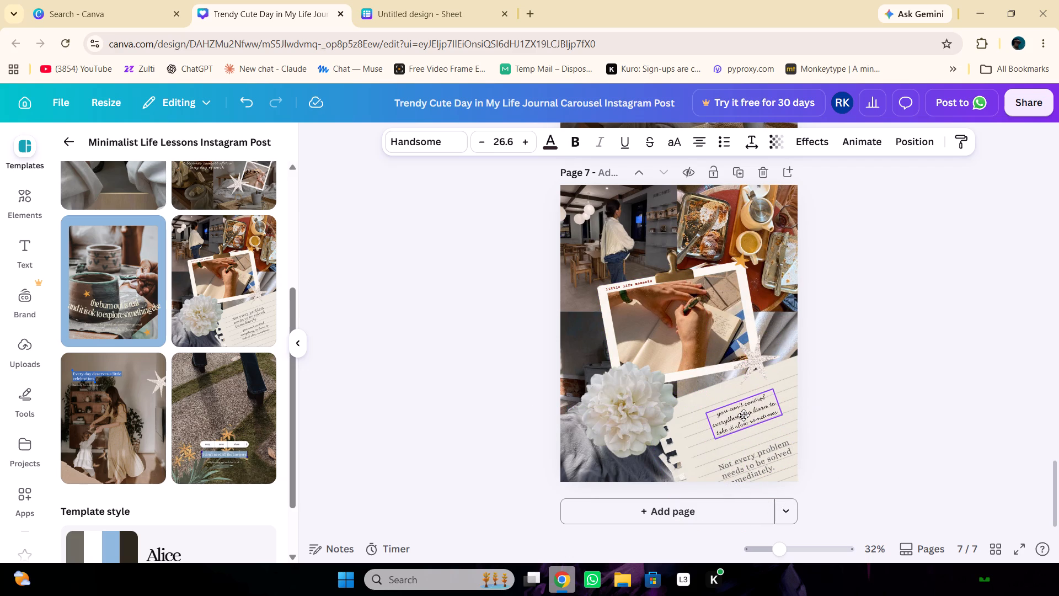
drag(744, 415, 748, 403)
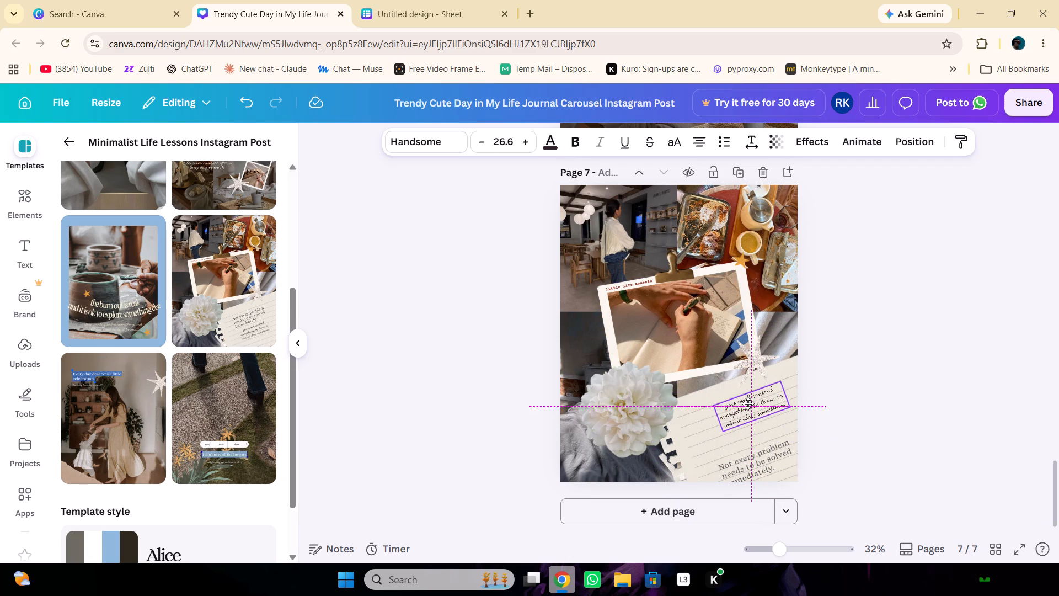
drag(748, 403, 736, 409)
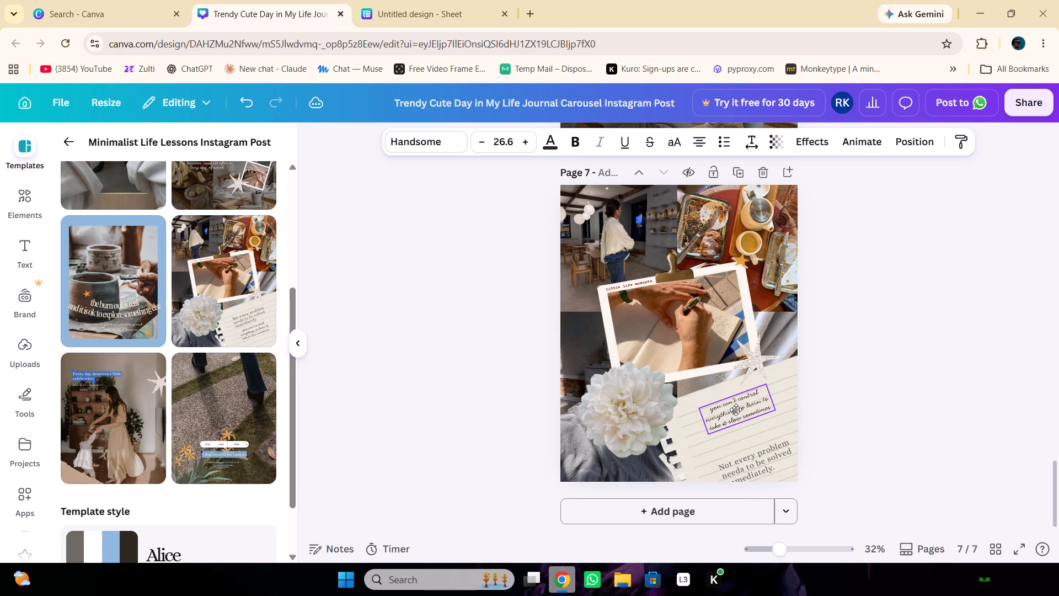
drag(736, 409, 739, 411)
click(818, 379)
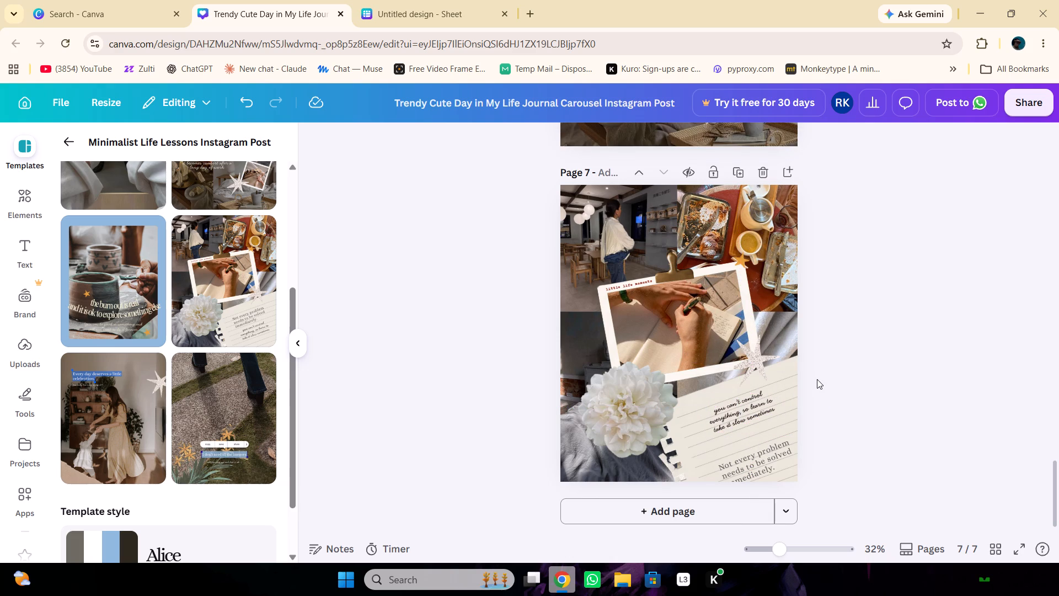
Nudge the "you can't control everything, so learn to take it slow sometimes" text on page 7's lined note slightly leftward.
click(737, 402)
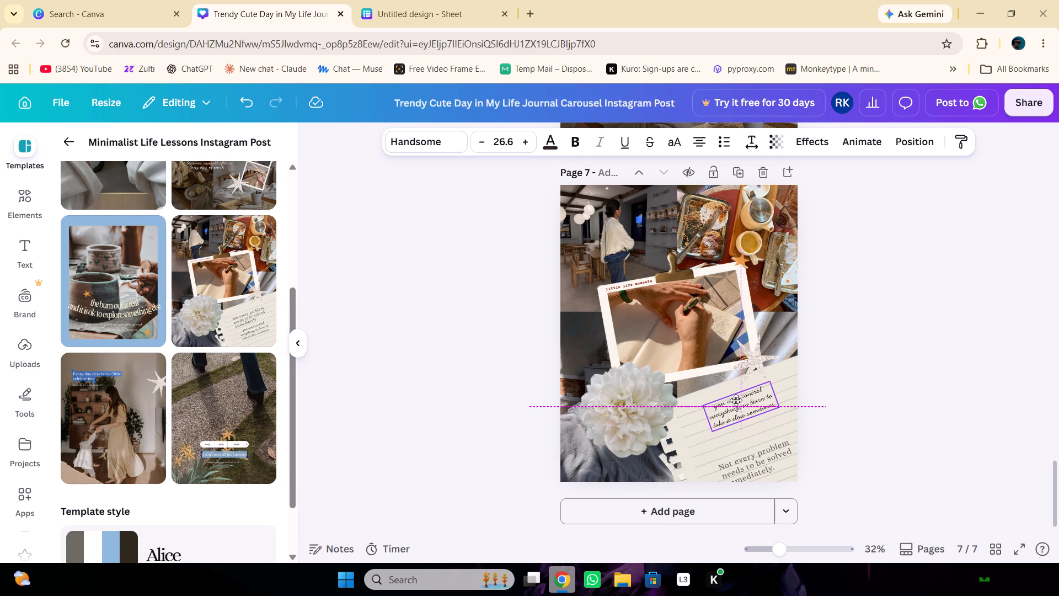
click(849, 387)
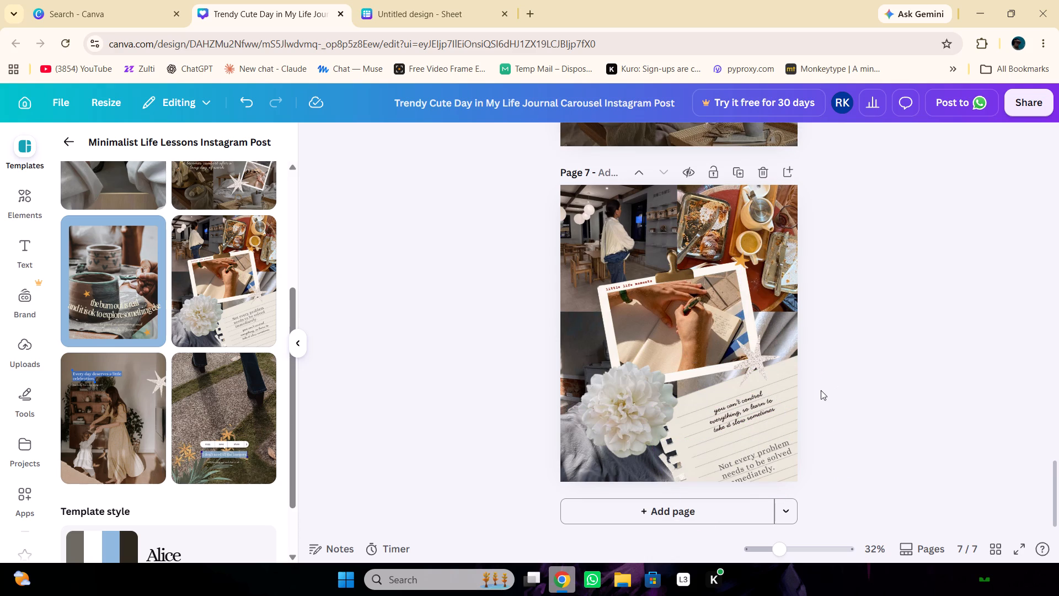
drag(740, 409, 735, 404)
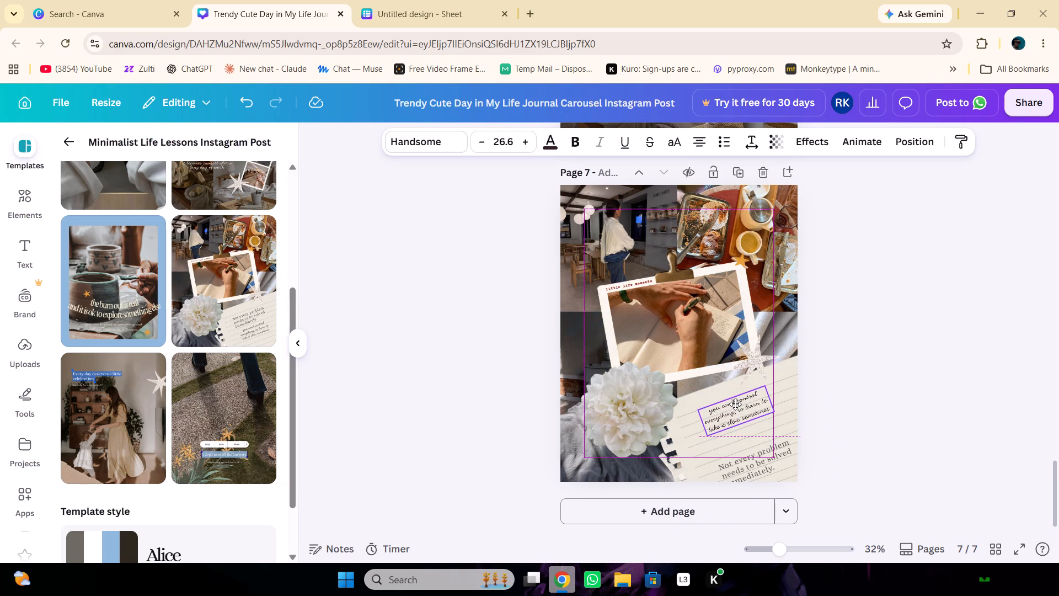
drag(735, 404, 737, 404)
click(834, 377)
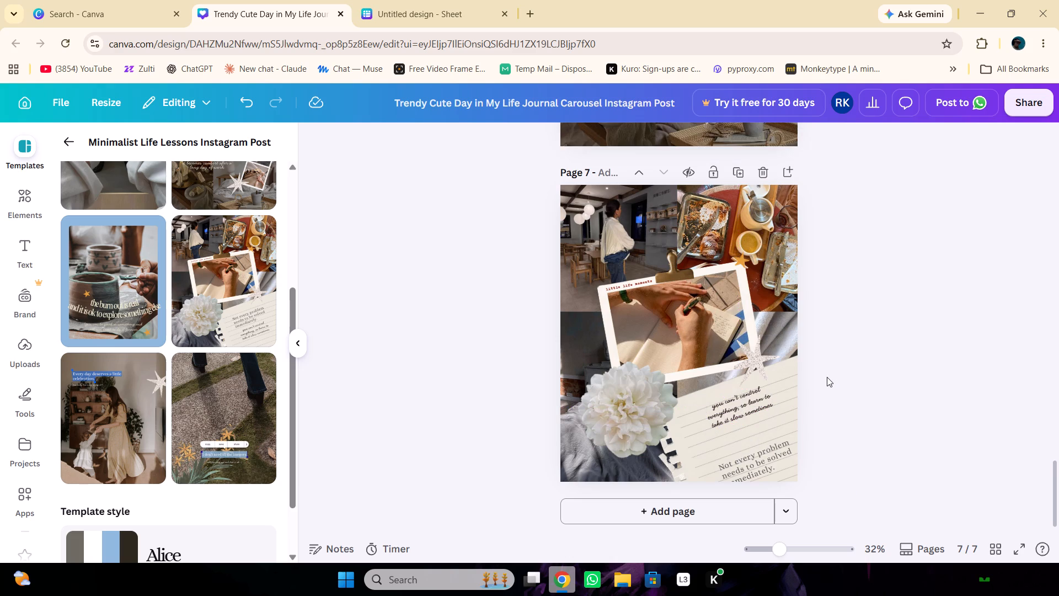
Move the "Not every problem needs to be solved immediately." text on page 7 up the note, directly beneath the handwritten quote.
click(741, 459)
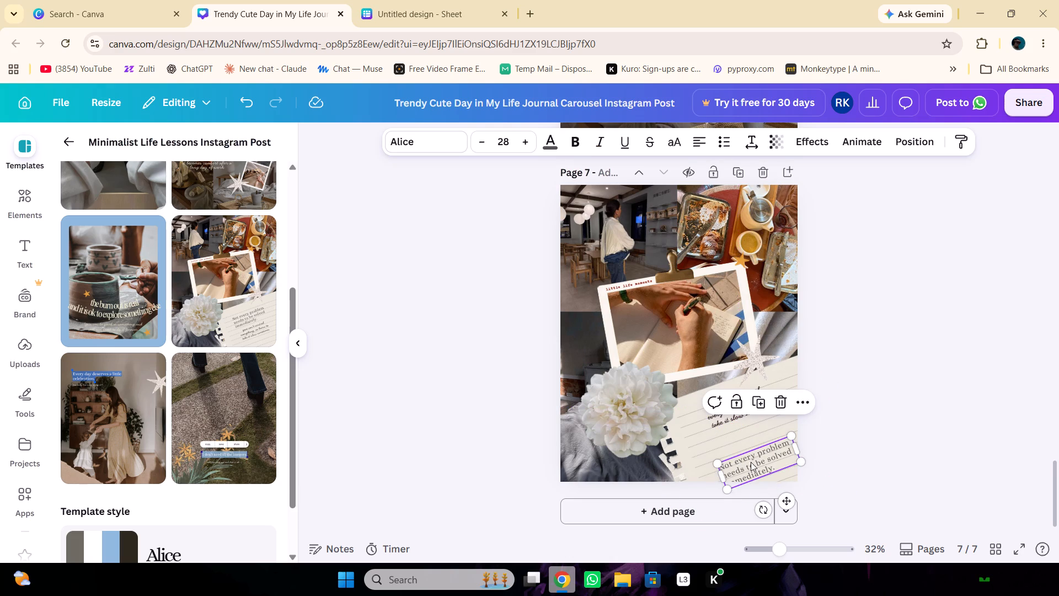
drag(751, 462, 748, 441)
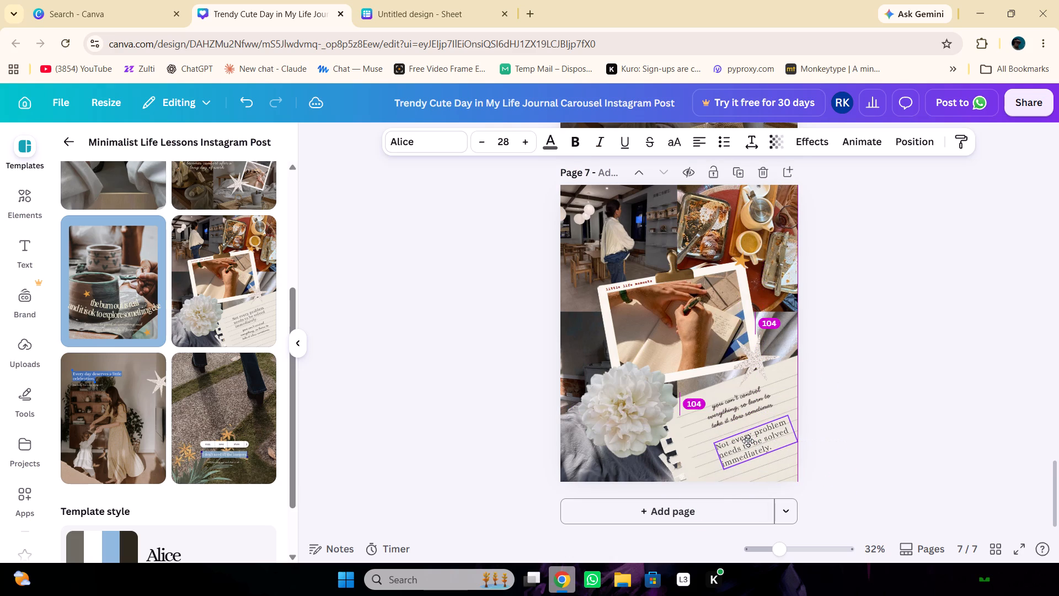
drag(748, 441, 747, 441)
click(859, 409)
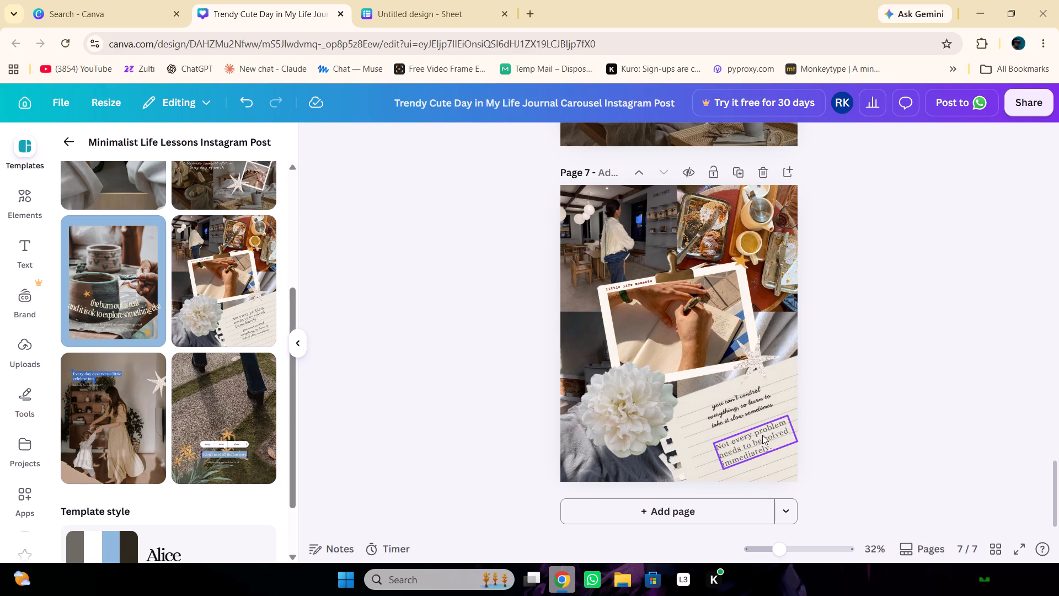
click(762, 435)
drag(757, 440, 752, 429)
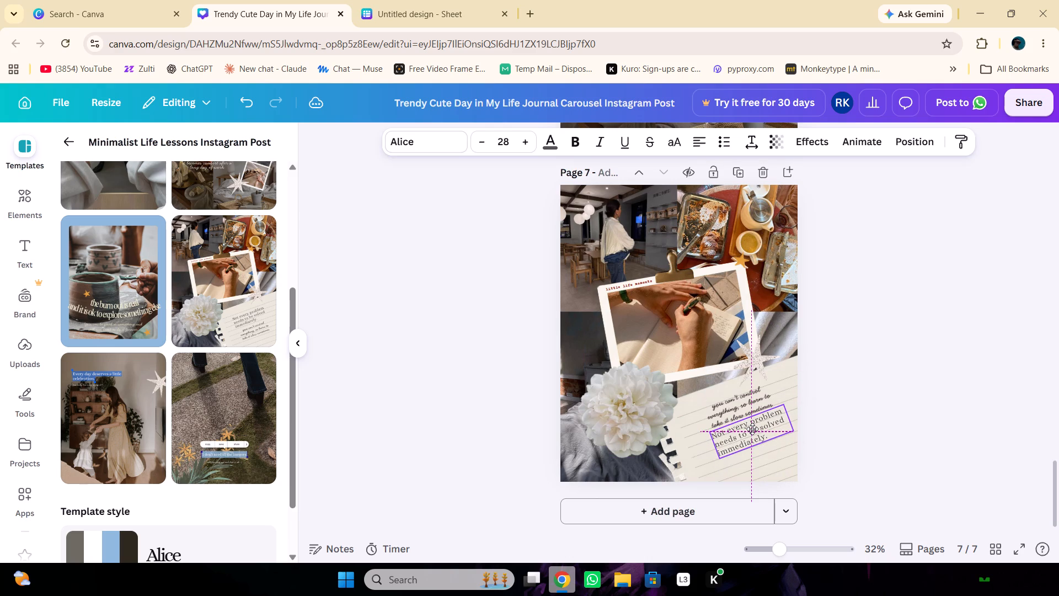
Nudge the "Not every problem needs to be solved immediately." text on page 7 very slightly sideways.
drag(752, 429, 753, 429)
click(856, 411)
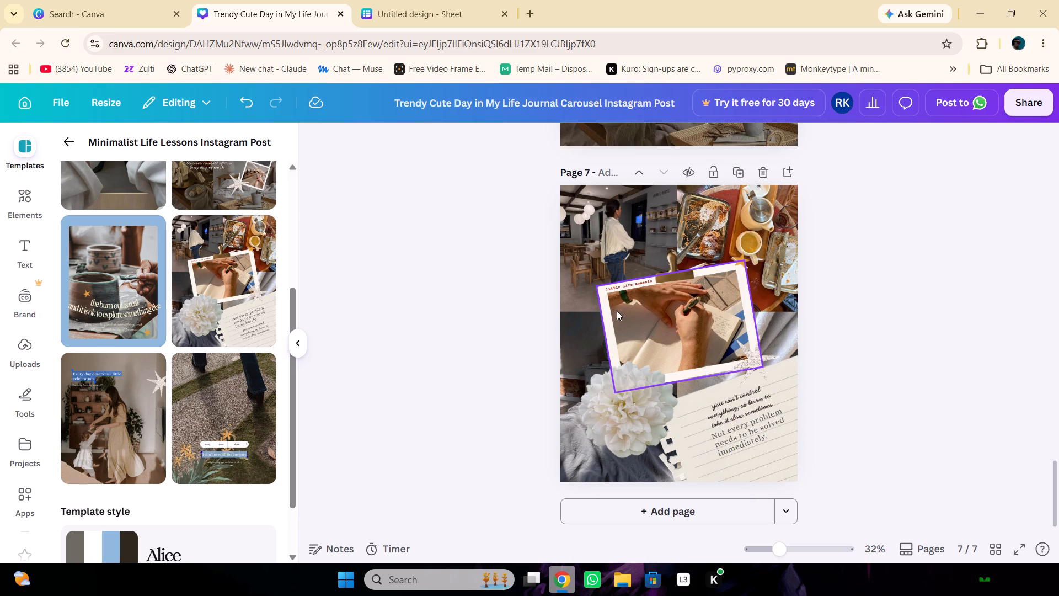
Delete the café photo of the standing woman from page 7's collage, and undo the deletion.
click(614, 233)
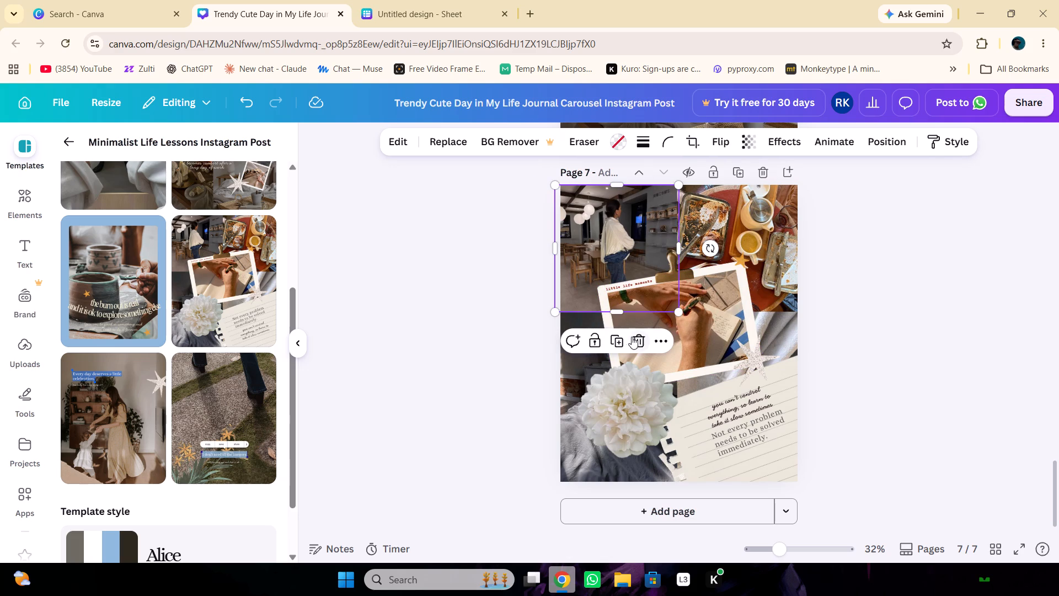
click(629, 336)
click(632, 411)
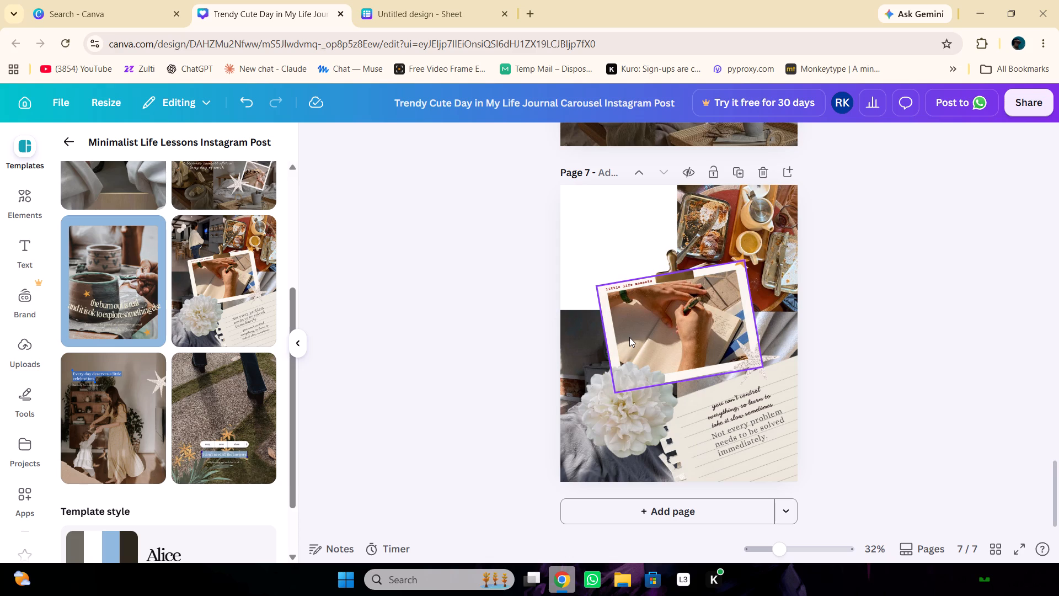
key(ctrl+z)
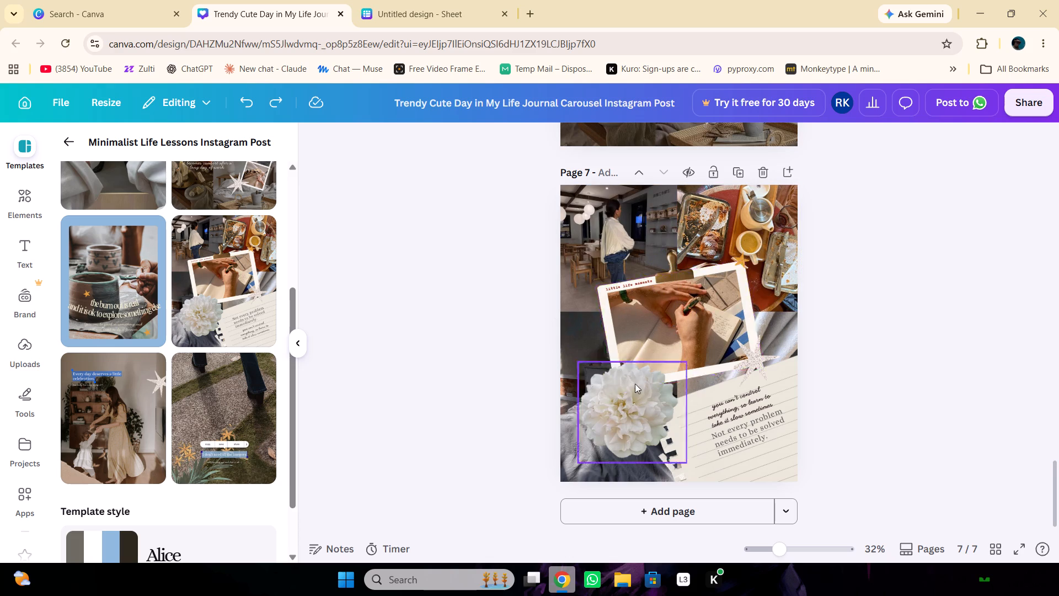
Duplicate the white flower on page 7, keep a slightly offset copy over the original, and delete the surplus copy.
click(607, 424)
click(629, 328)
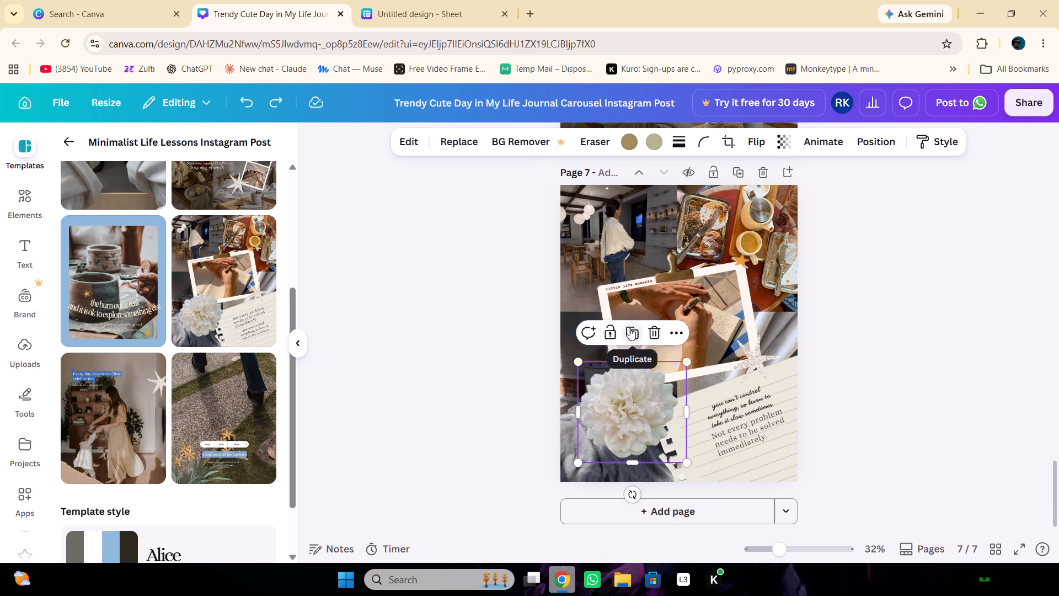
click(629, 328)
double_click(629, 328)
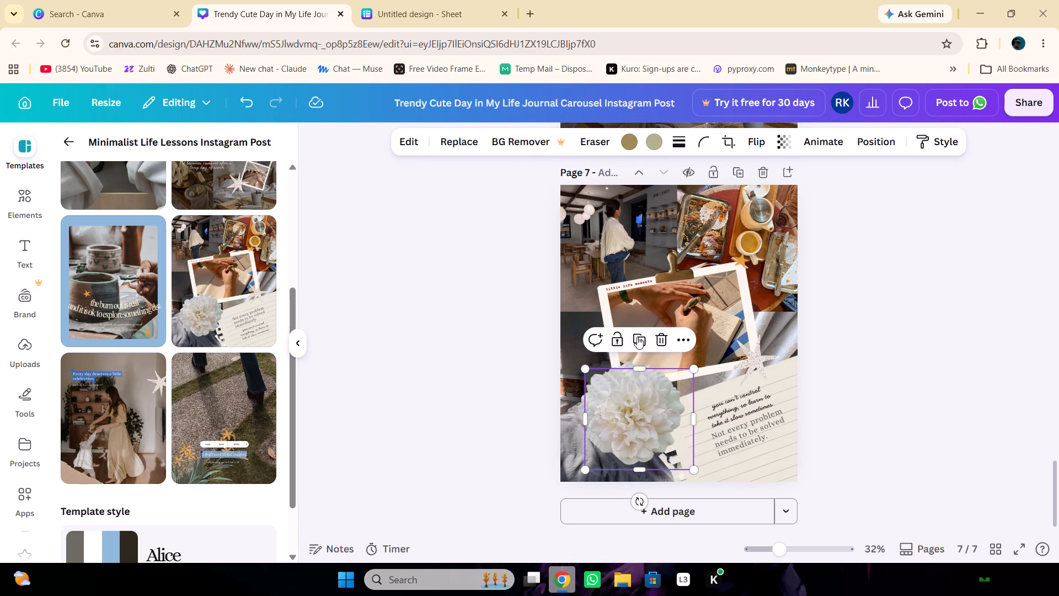
triple_click(638, 337)
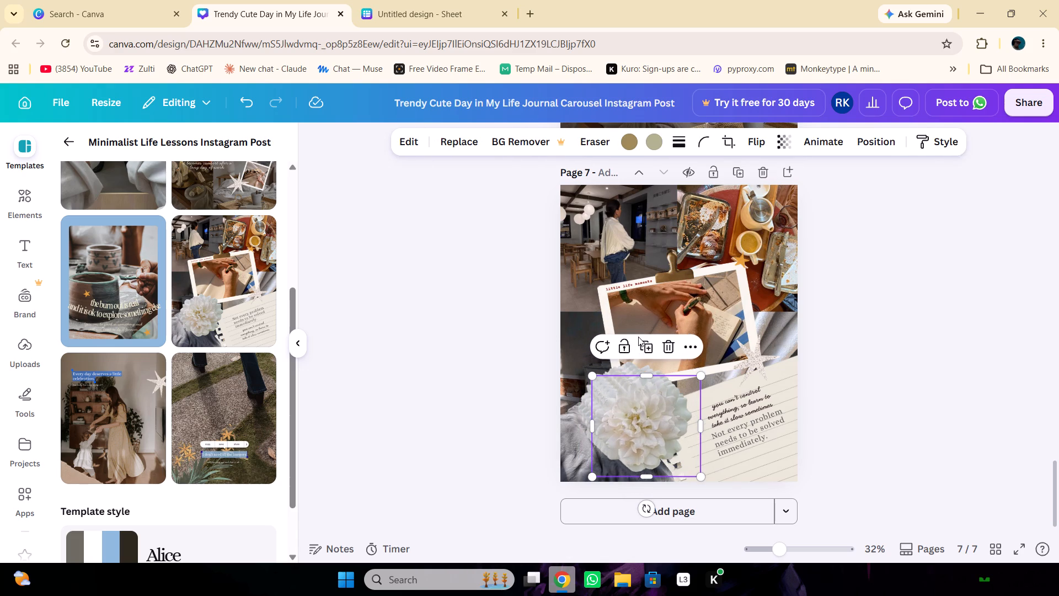
click(665, 345)
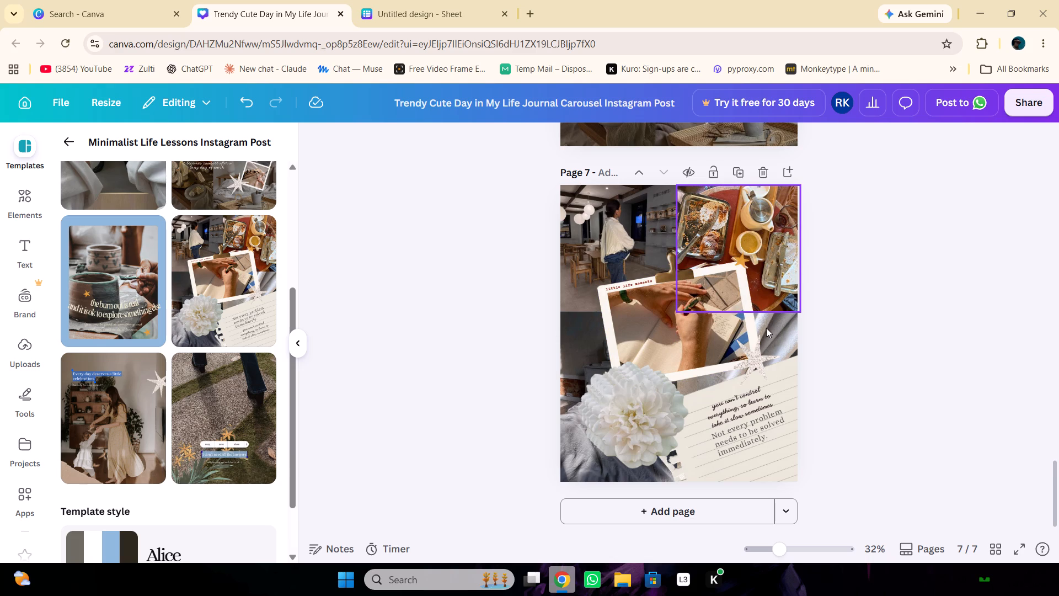
Duplicate the glittery star on page 7 and place the copy at the upper edge of the tilted photo frame, beside the food photo.
click(753, 352)
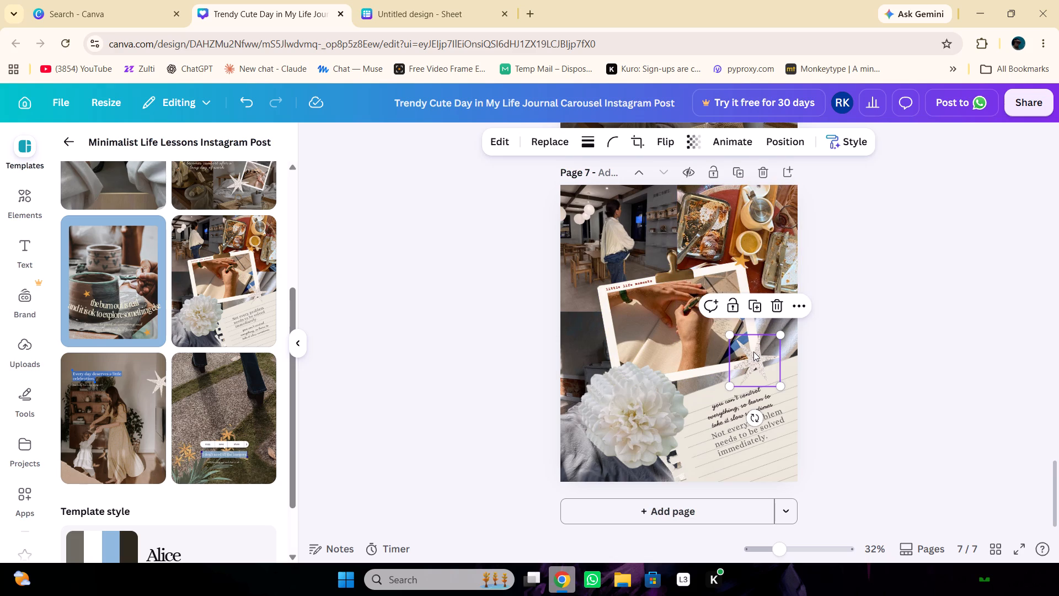
click(758, 307)
drag(752, 366, 696, 270)
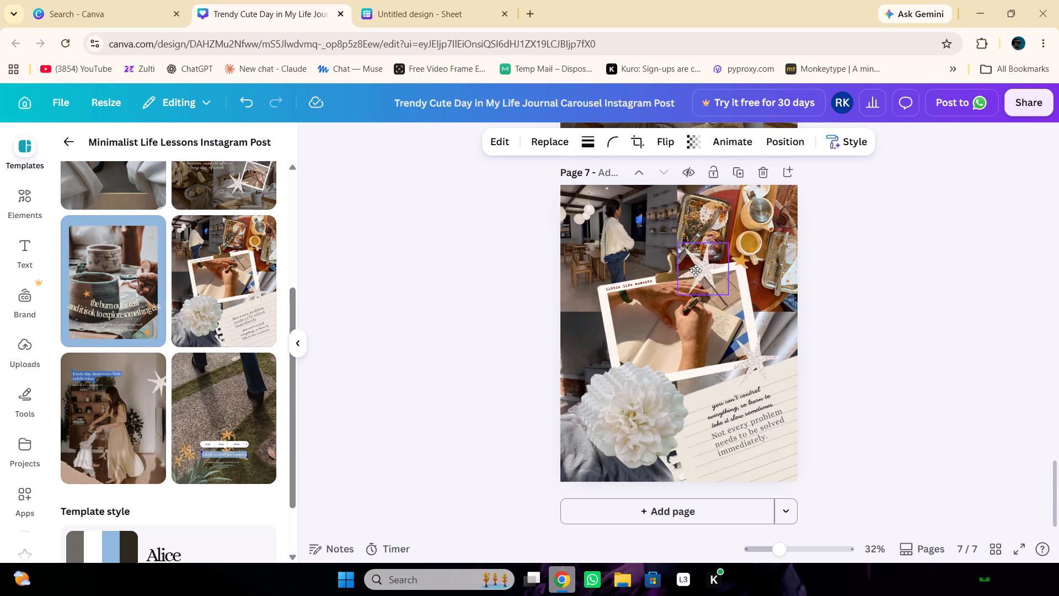
drag(696, 270, 654, 246)
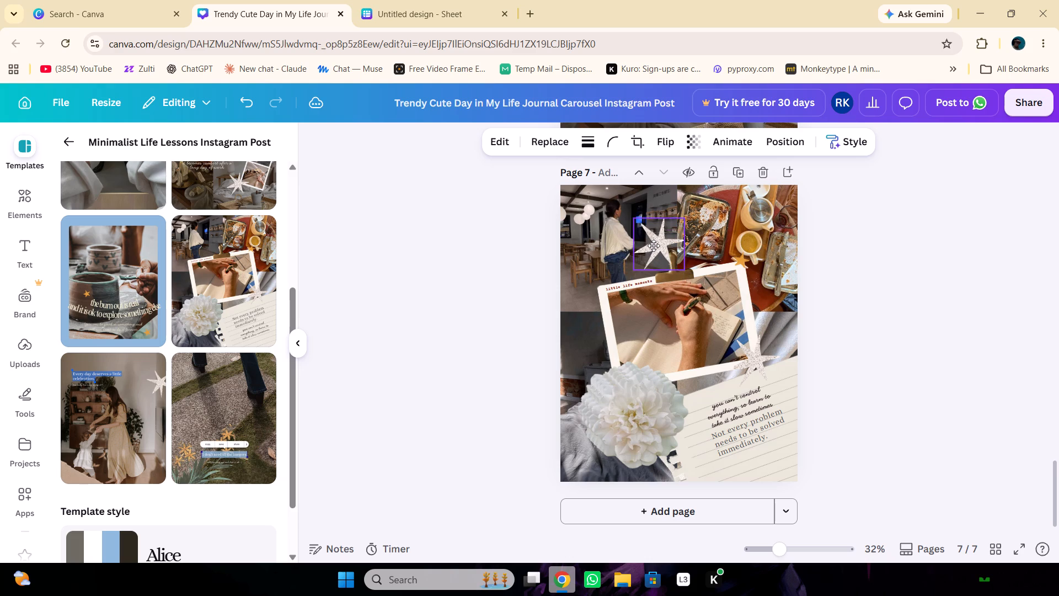
drag(654, 246, 671, 254)
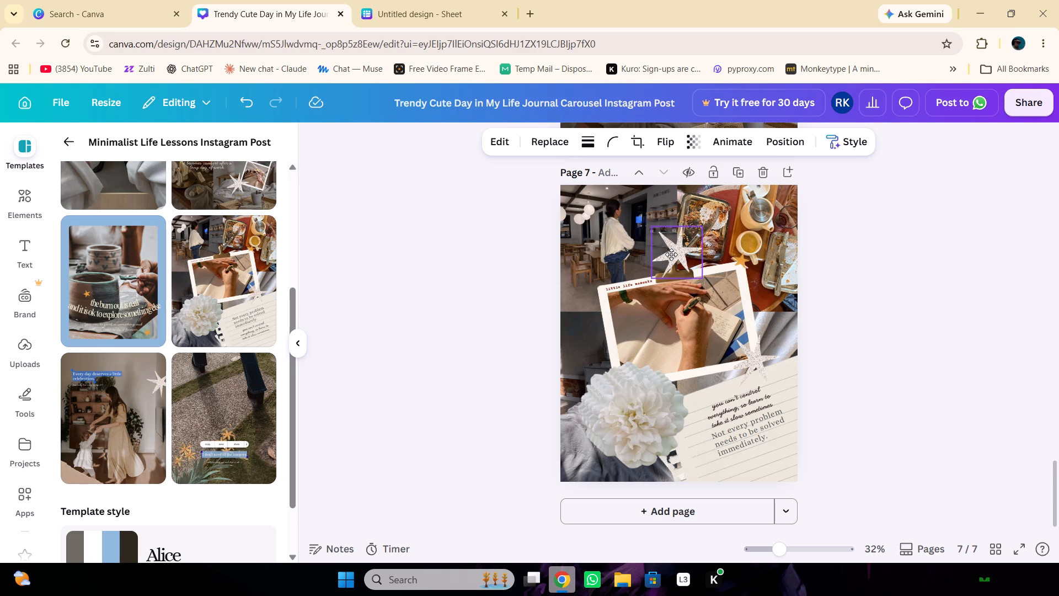
drag(671, 254, 673, 263)
click(671, 315)
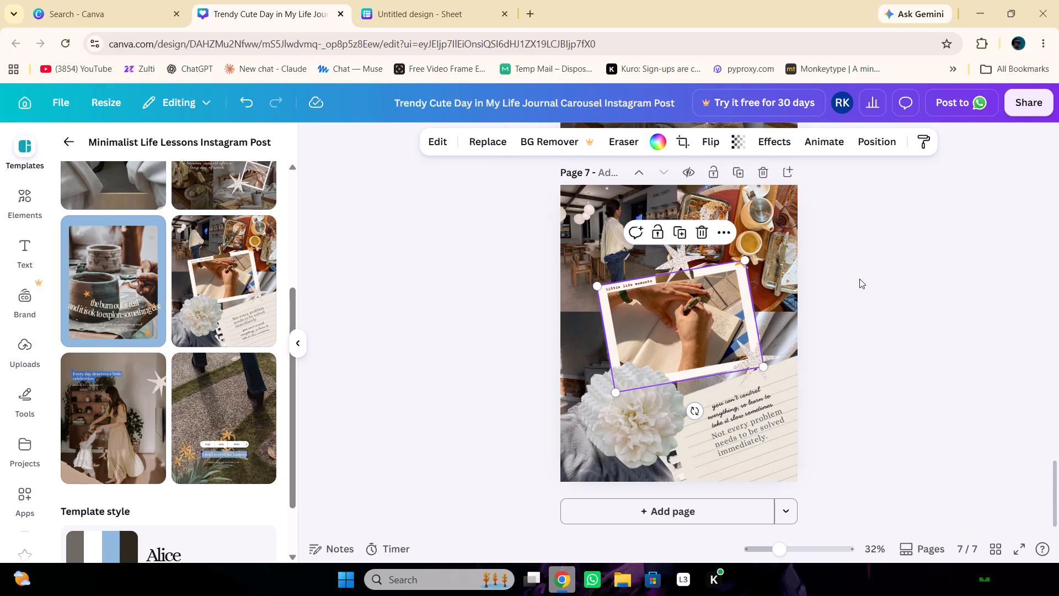
click(882, 279)
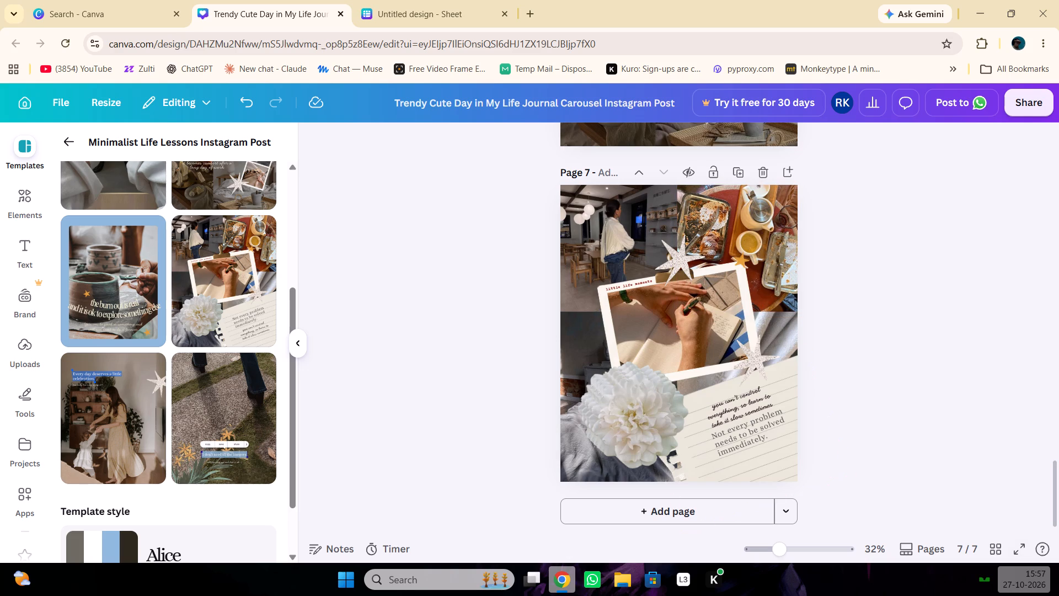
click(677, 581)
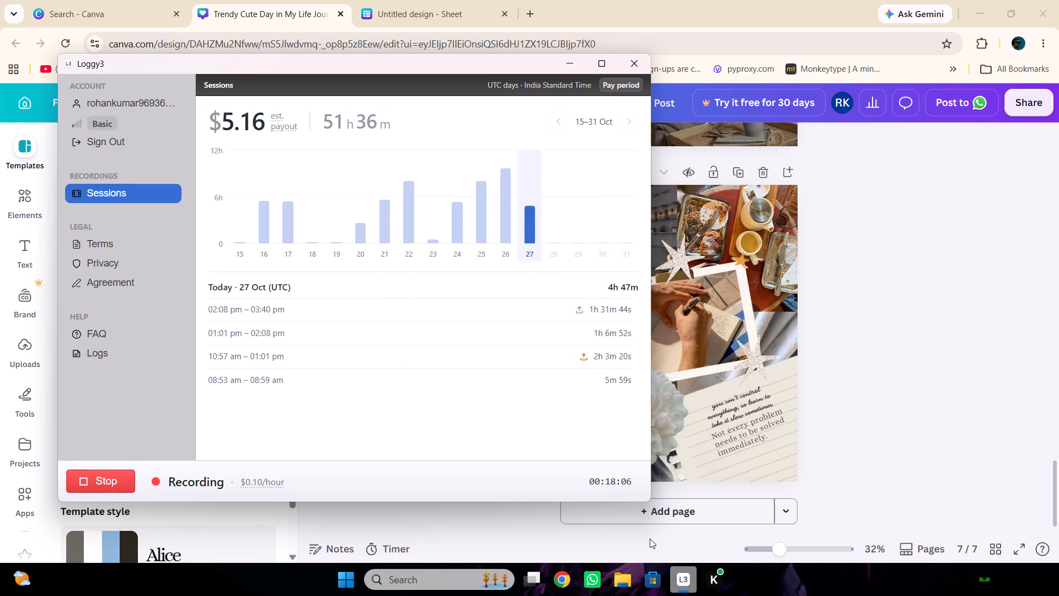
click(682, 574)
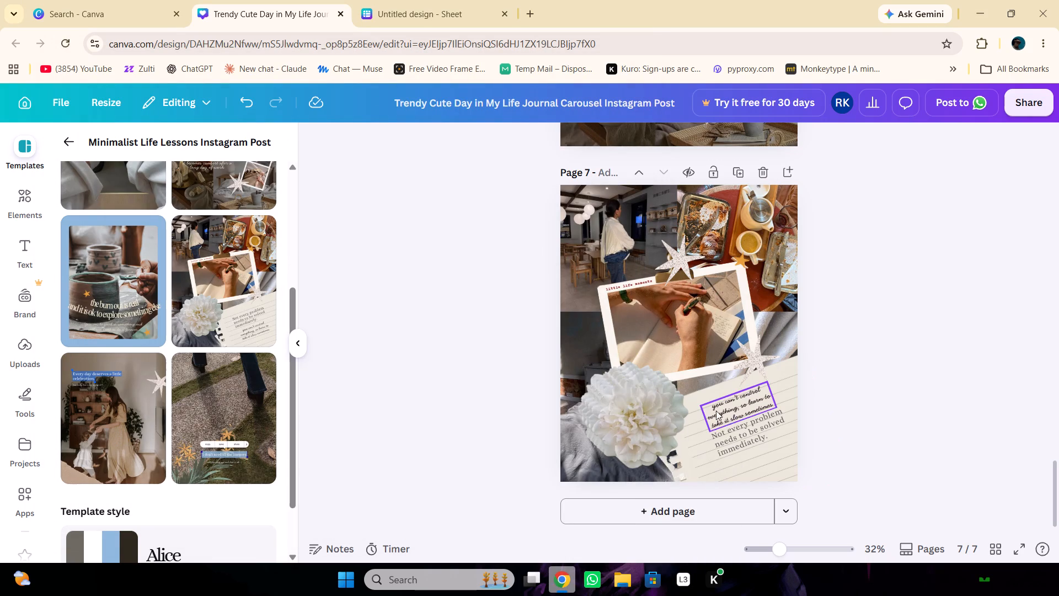
Add page 8 and fill it with the "Minimalist Life Lessons Instagram Post" layout reading "Every day deserves a little celebration.".
click(672, 512)
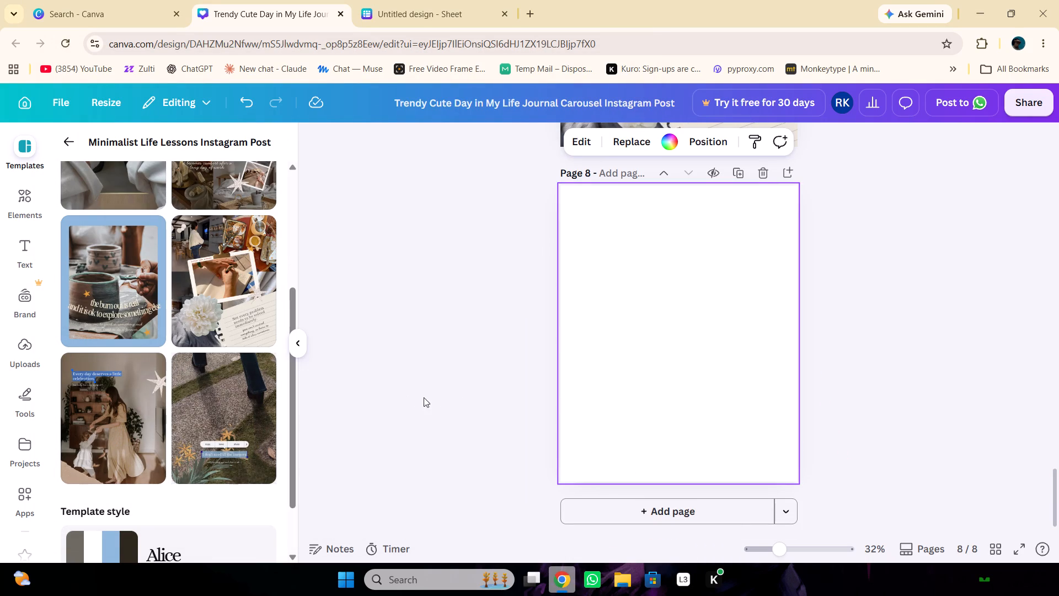
scroll(220, 403, down, 2)
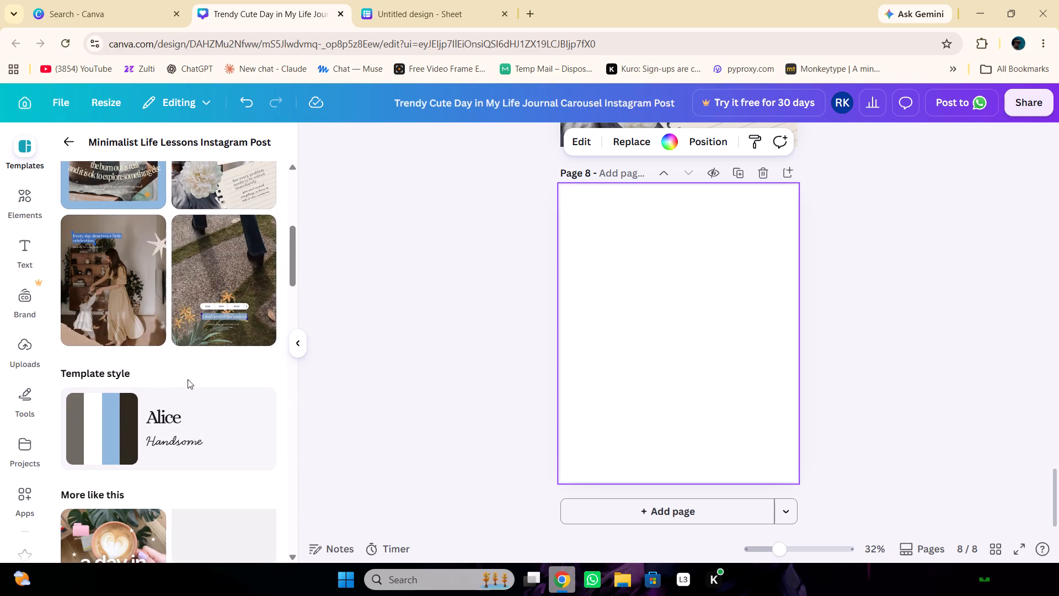
click(110, 281)
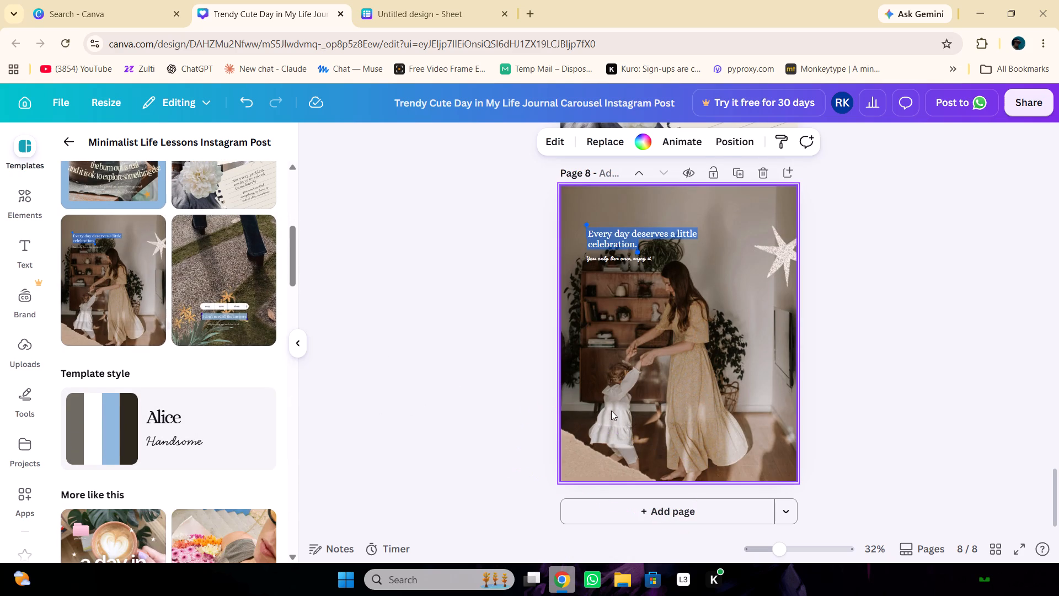
click(864, 371)
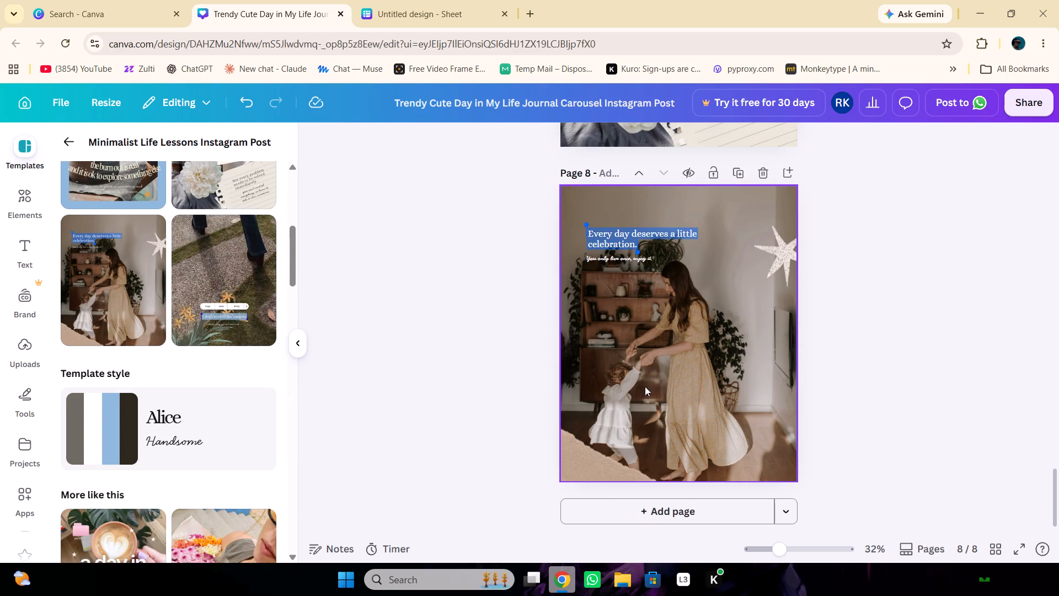
Duplicate the glittery star on page 8 and place the copy at the page's bottom edge, over the end of the torn paper.
click(775, 256)
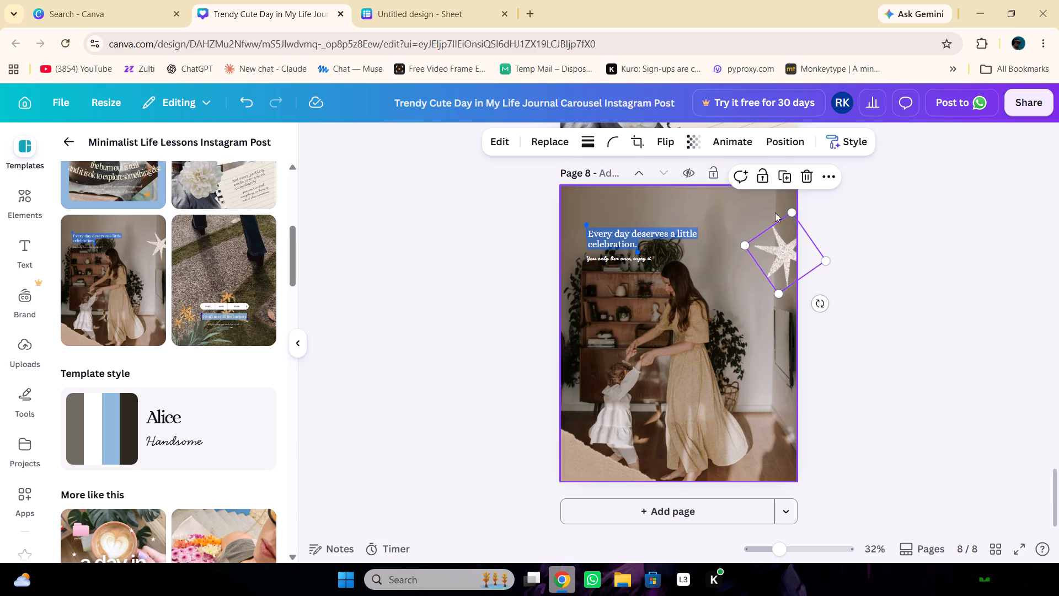
triple_click(788, 178)
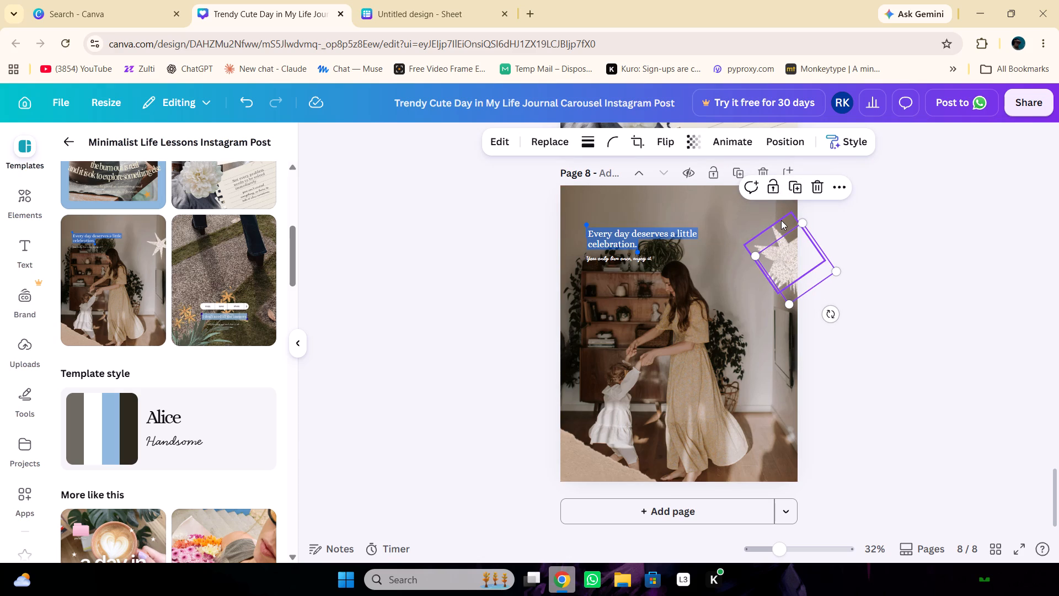
click(781, 220)
drag(775, 252, 719, 275)
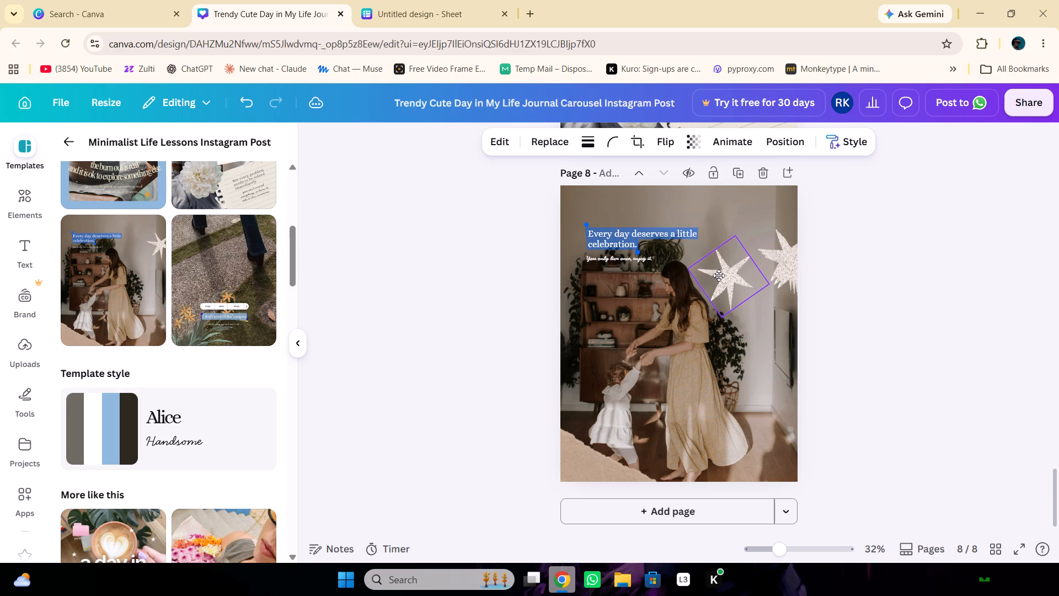
drag(719, 275, 576, 455)
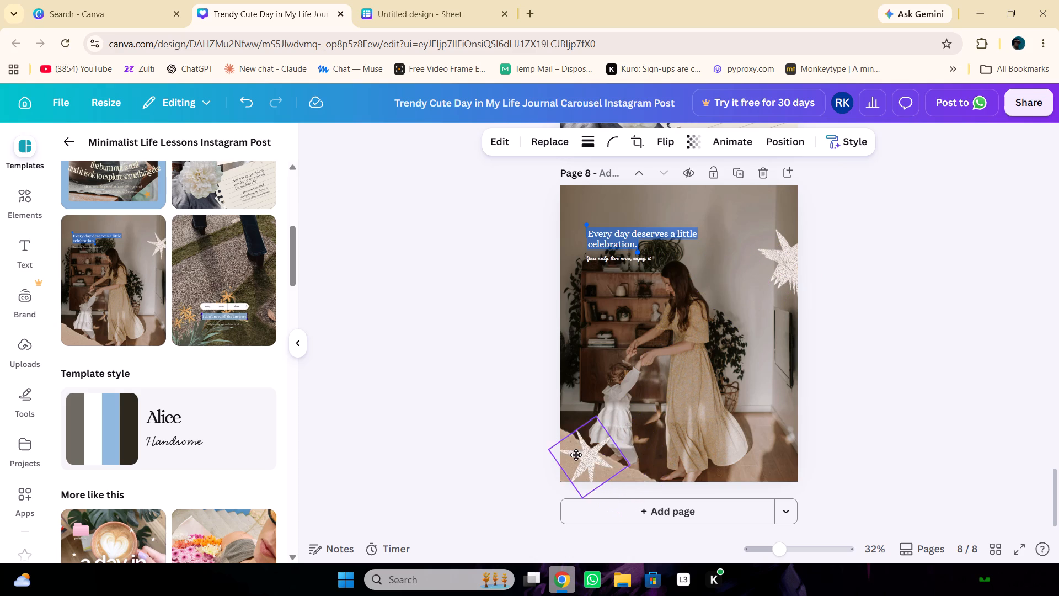
drag(576, 455, 632, 472)
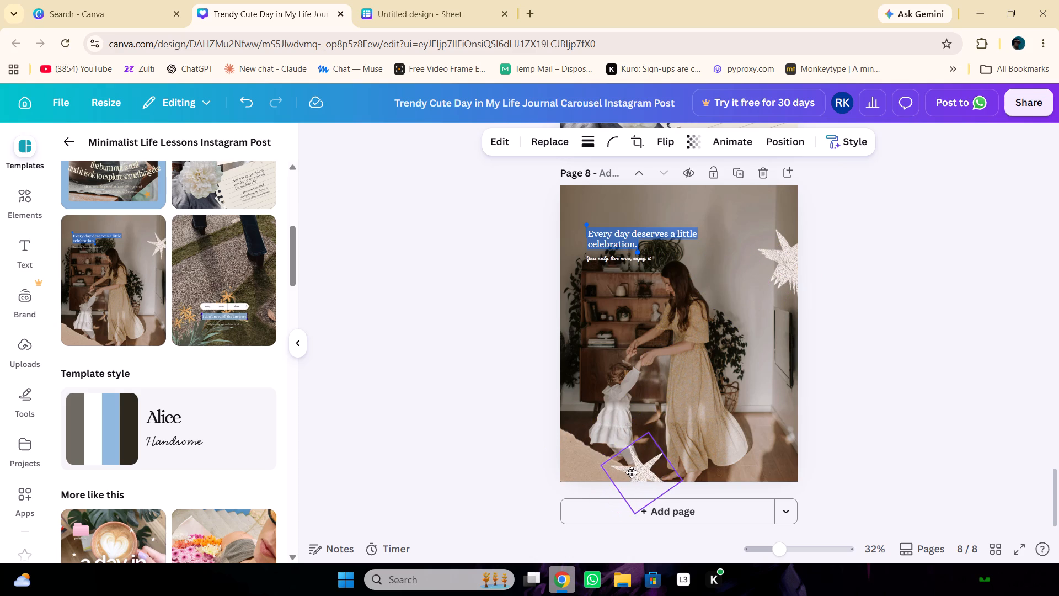
drag(632, 472, 627, 472)
click(835, 373)
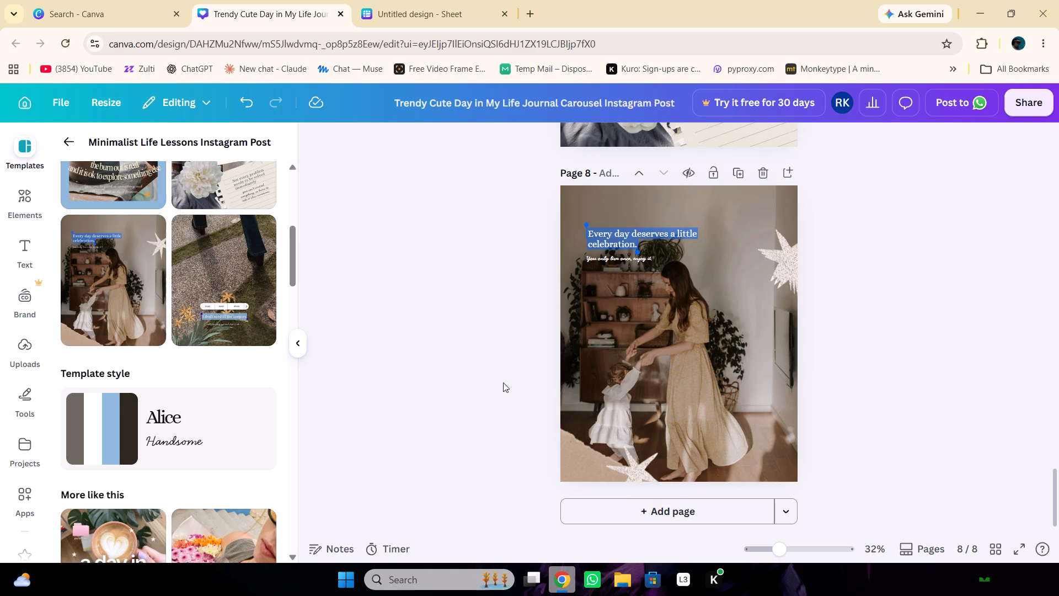
double_click(637, 473)
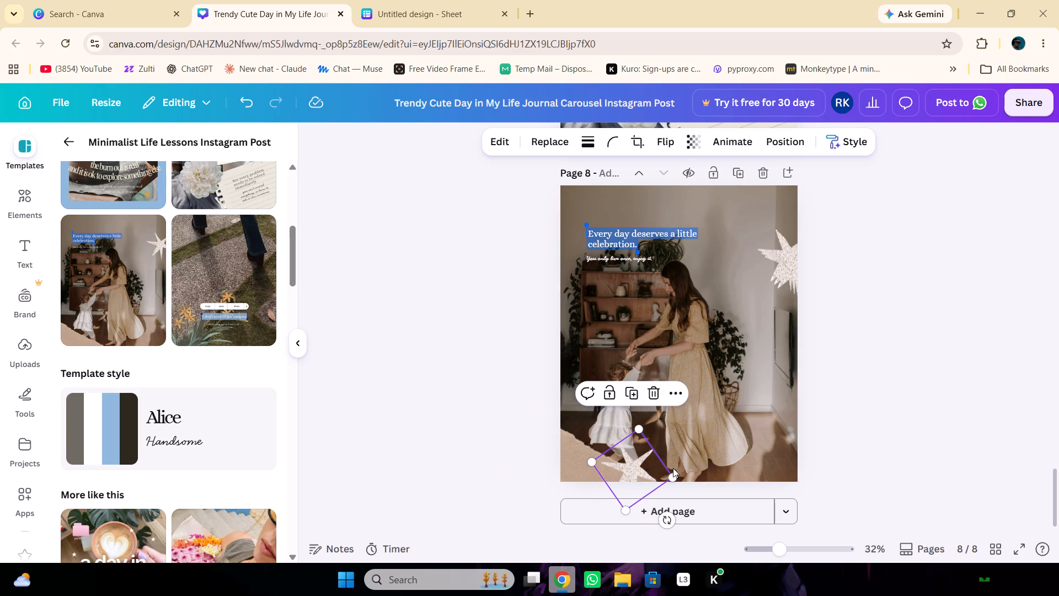
click(890, 353)
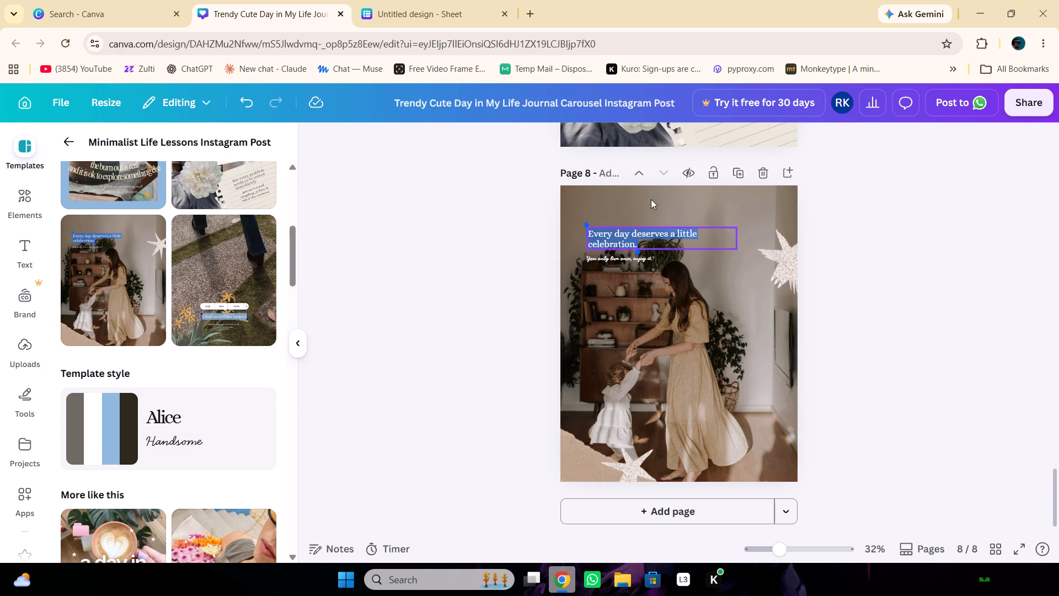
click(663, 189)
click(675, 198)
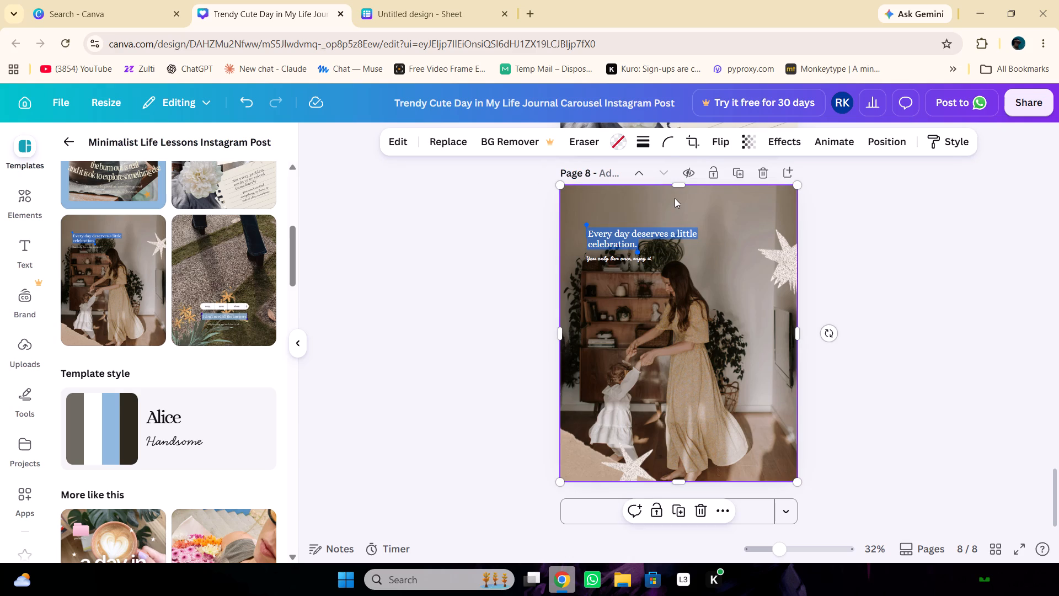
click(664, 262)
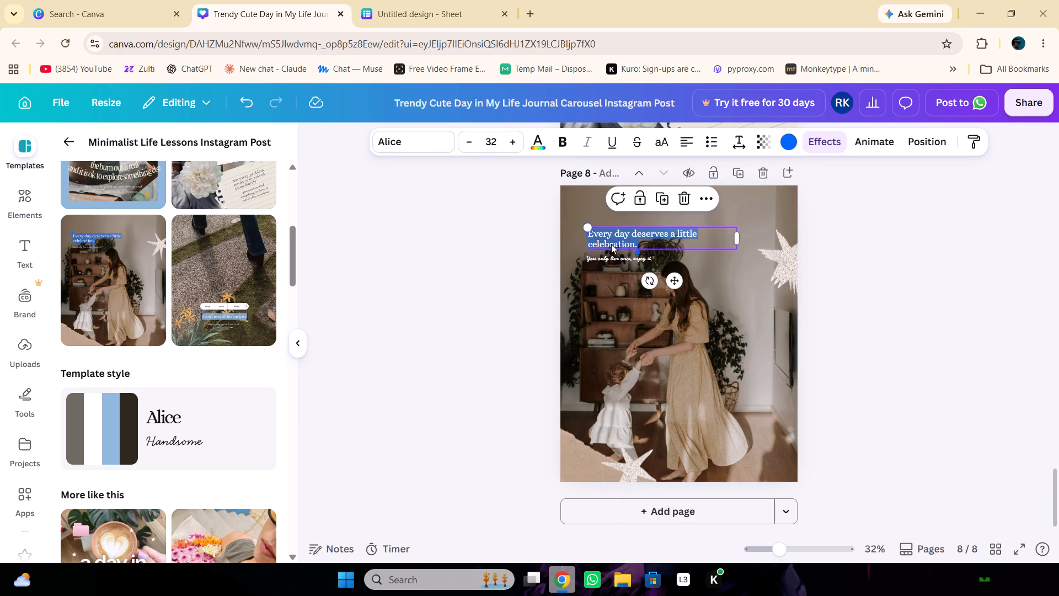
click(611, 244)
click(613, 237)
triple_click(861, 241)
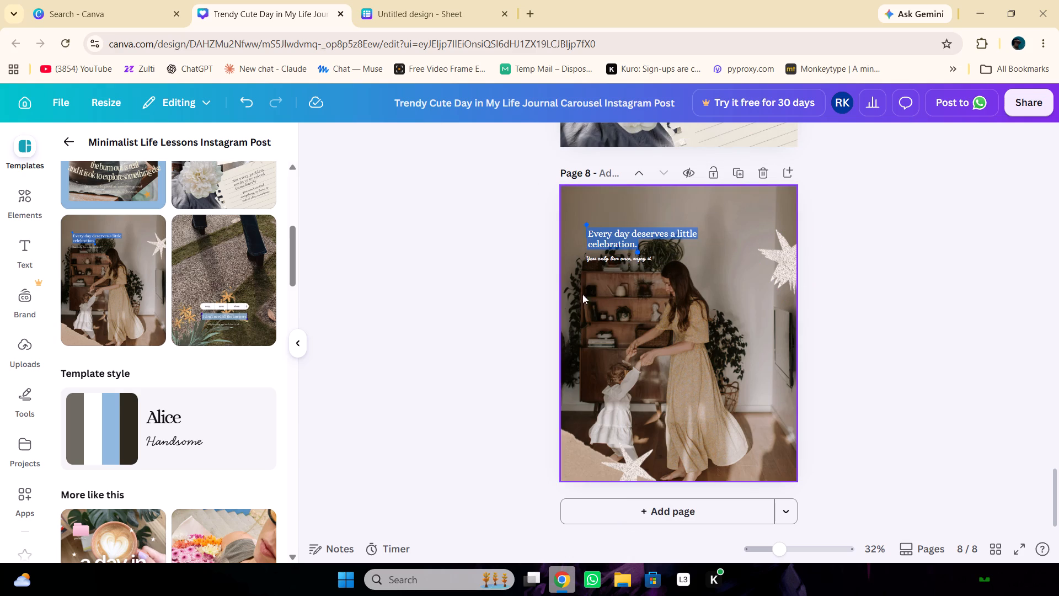
Add a blank page 9 at the end of the design, after the "Every day deserves a little celebration." page.
scroll(670, 386, down, 2)
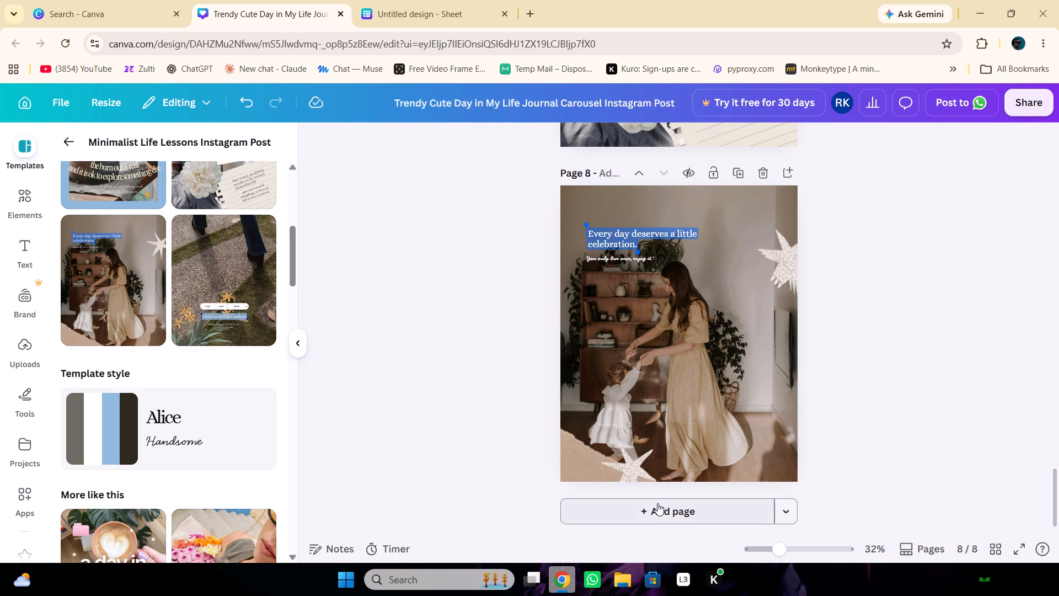
click(657, 508)
Browse the similar templates for page 9 and look through the pages of the "Green Modern Minimalist UX UI Life Lessons" carousel.
scroll(115, 414, down, 2)
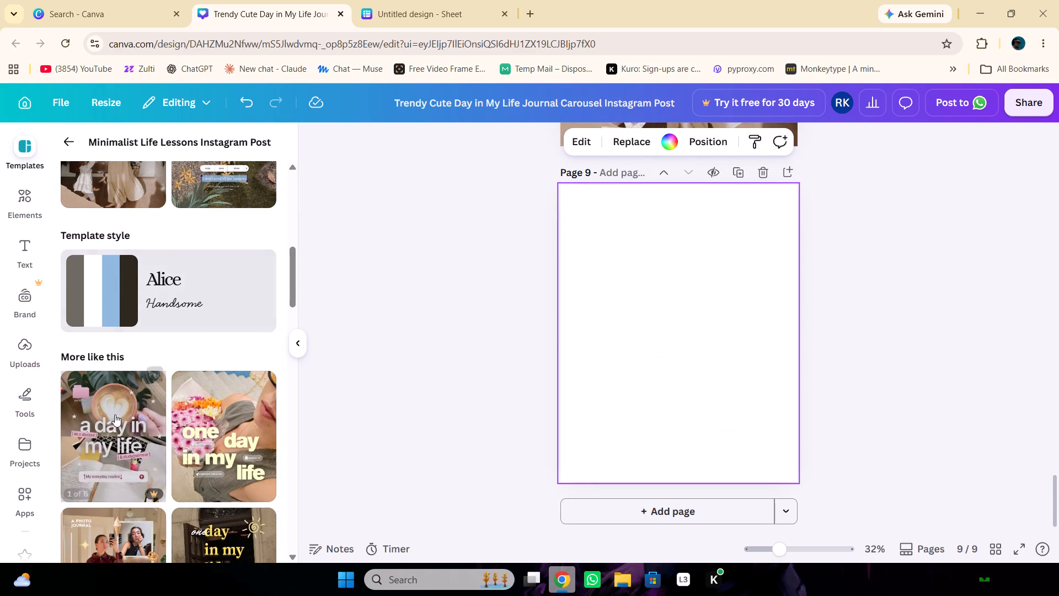
scroll(115, 411, down, 1)
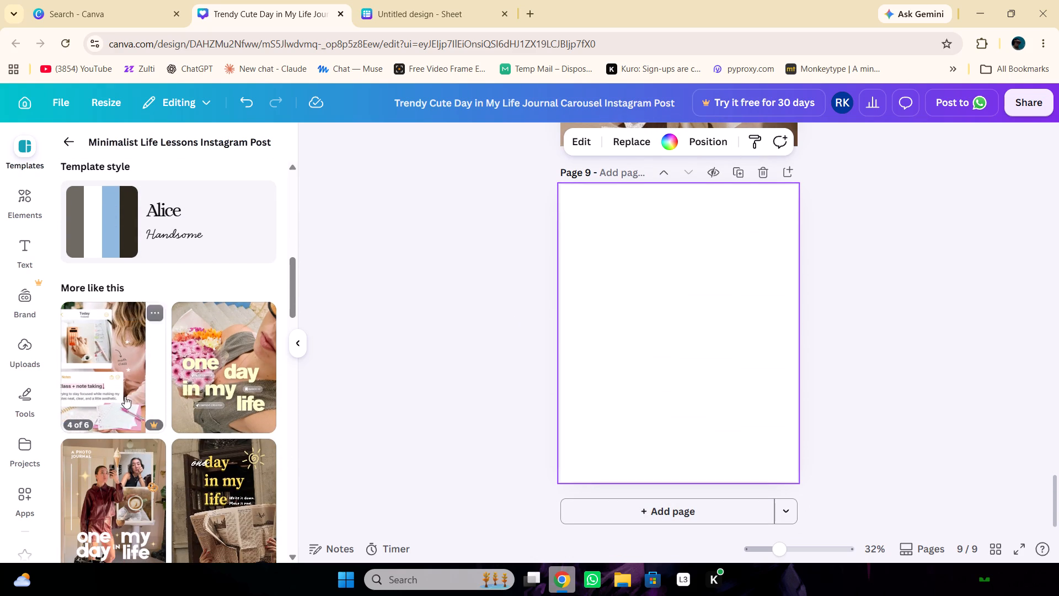
scroll(126, 395, down, 2)
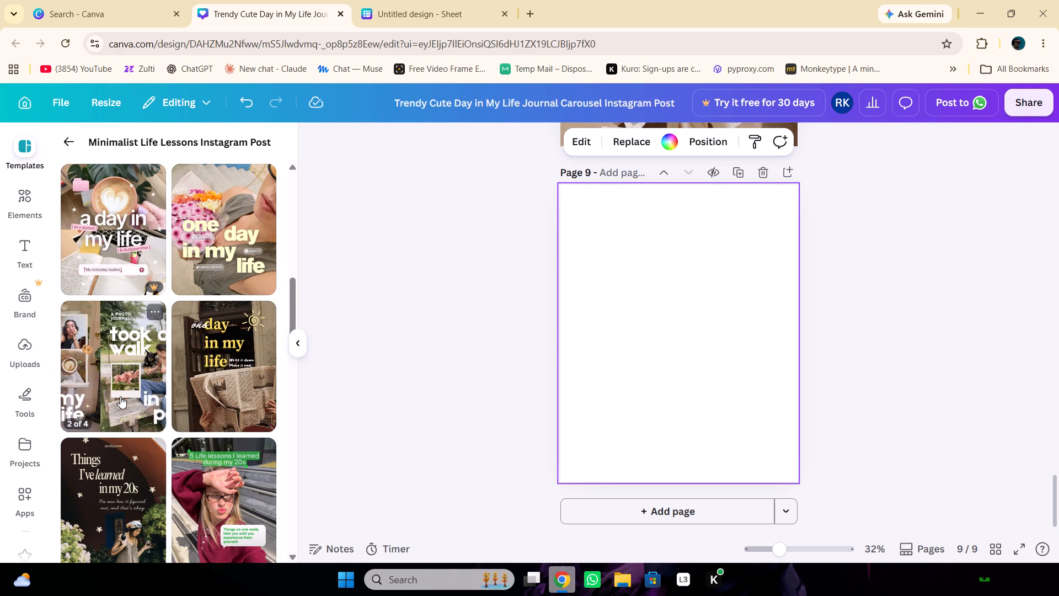
scroll(120, 396, down, 1)
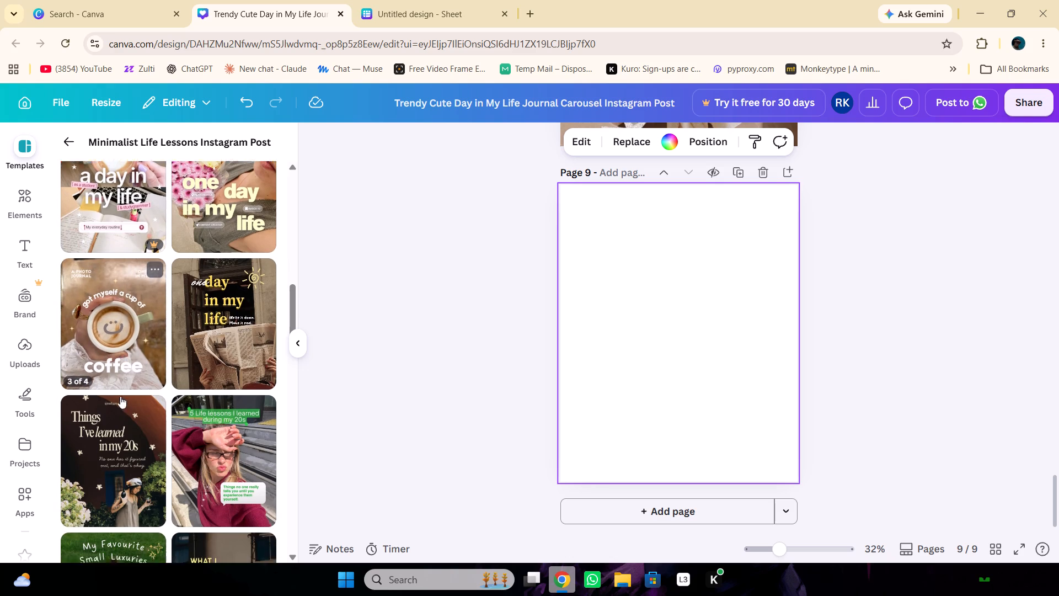
scroll(120, 396, down, 1)
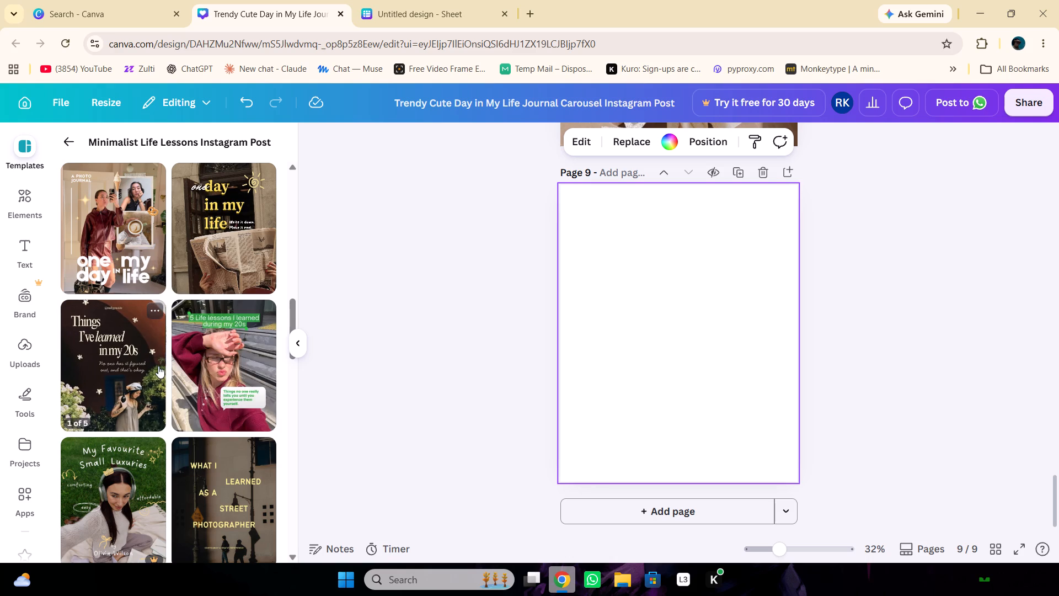
click(233, 353)
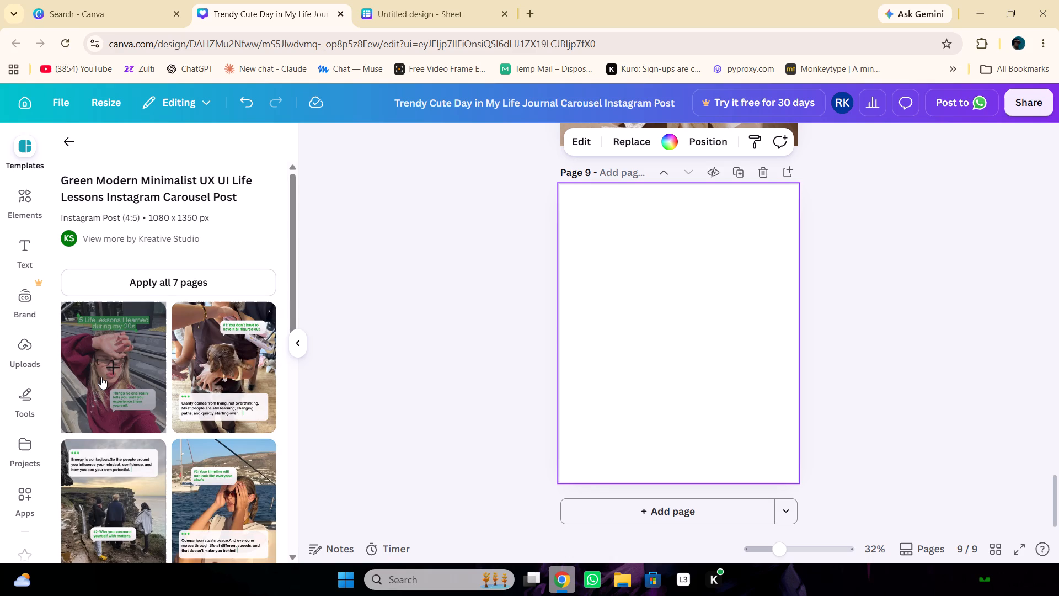
scroll(101, 377, down, 2)
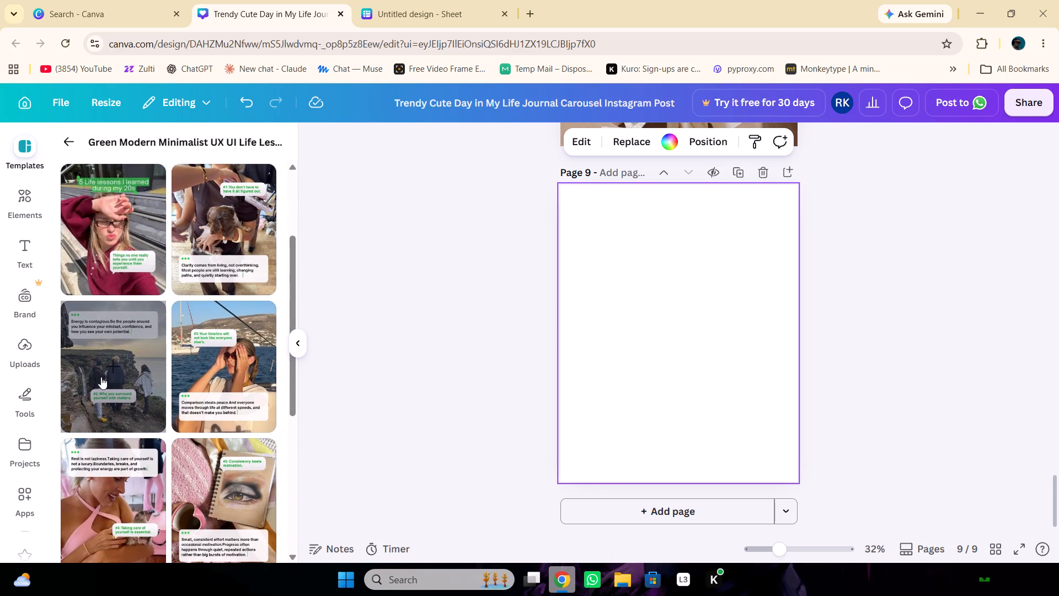
scroll(101, 377, down, 1)
scroll(101, 377, up, 2)
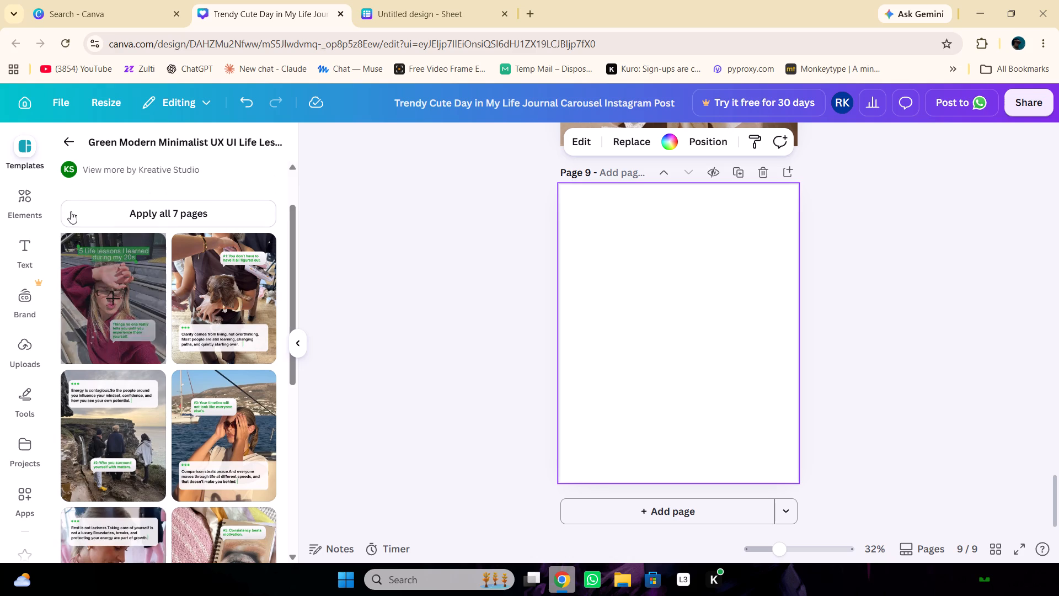
click(63, 146)
Look through the Instagram Post (4:5) template gallery for a layout that suits blank page 9.
scroll(85, 288, down, 4)
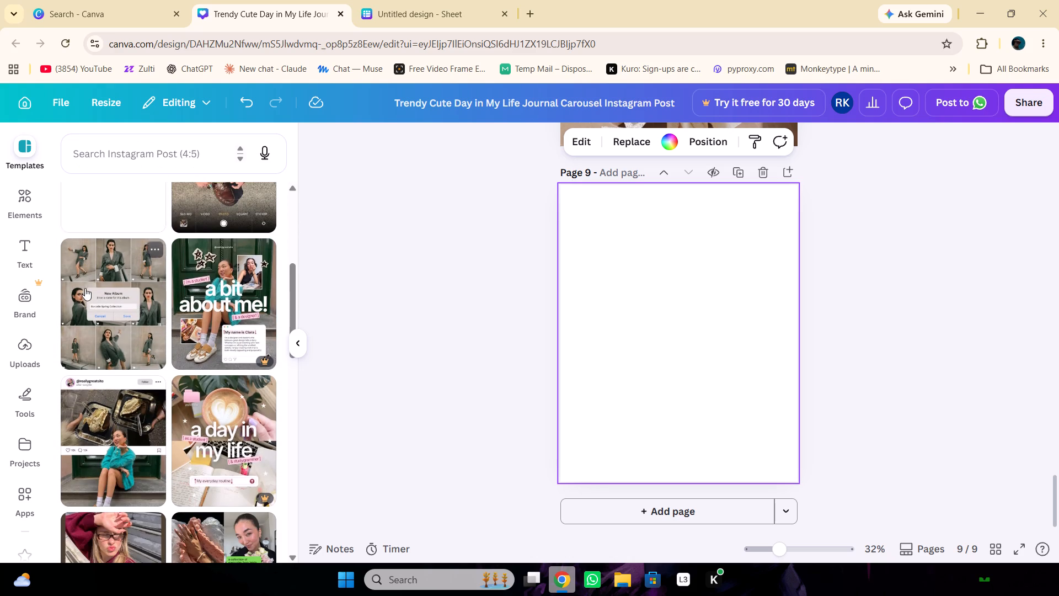
scroll(100, 367, down, 5)
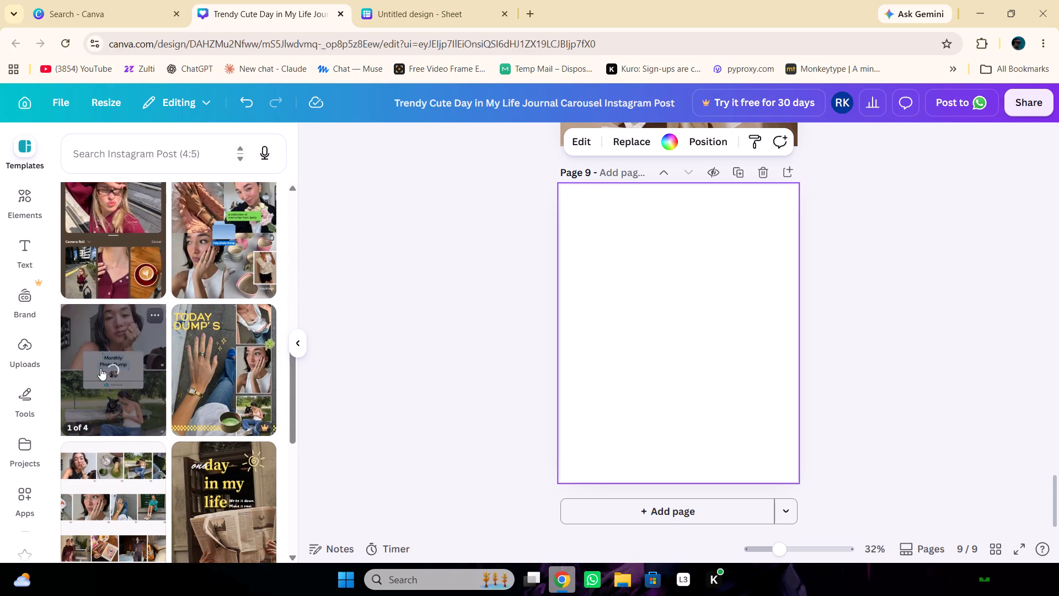
scroll(100, 368, down, 3)
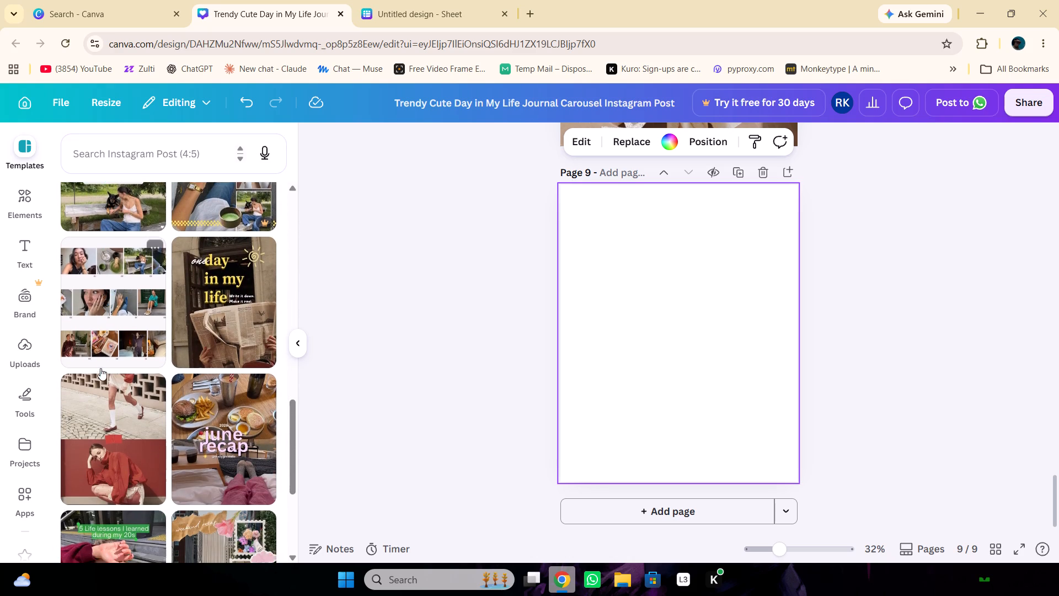
scroll(100, 368, down, 2)
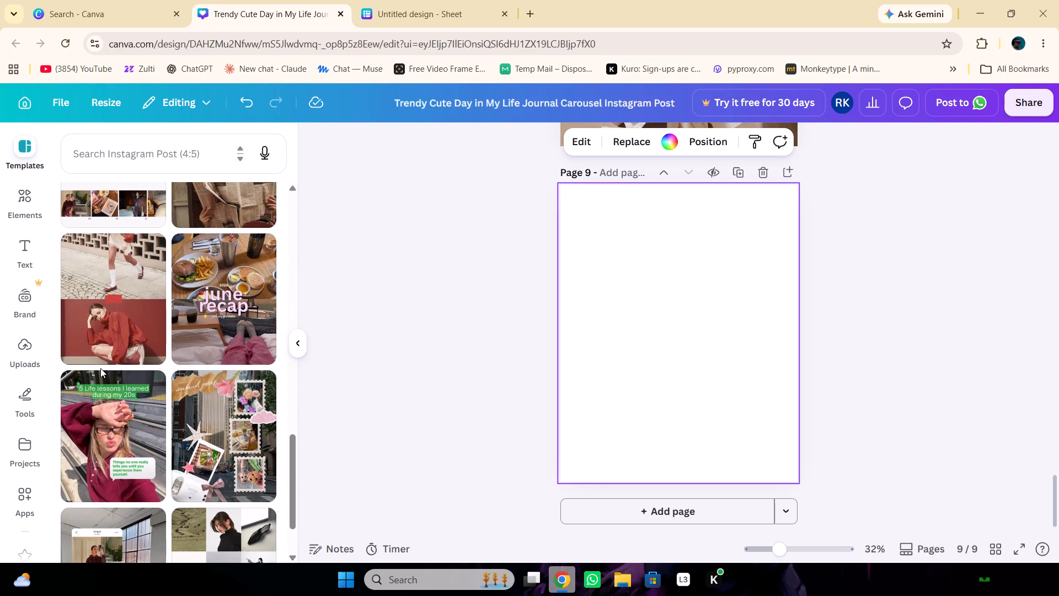
scroll(100, 368, down, 4)
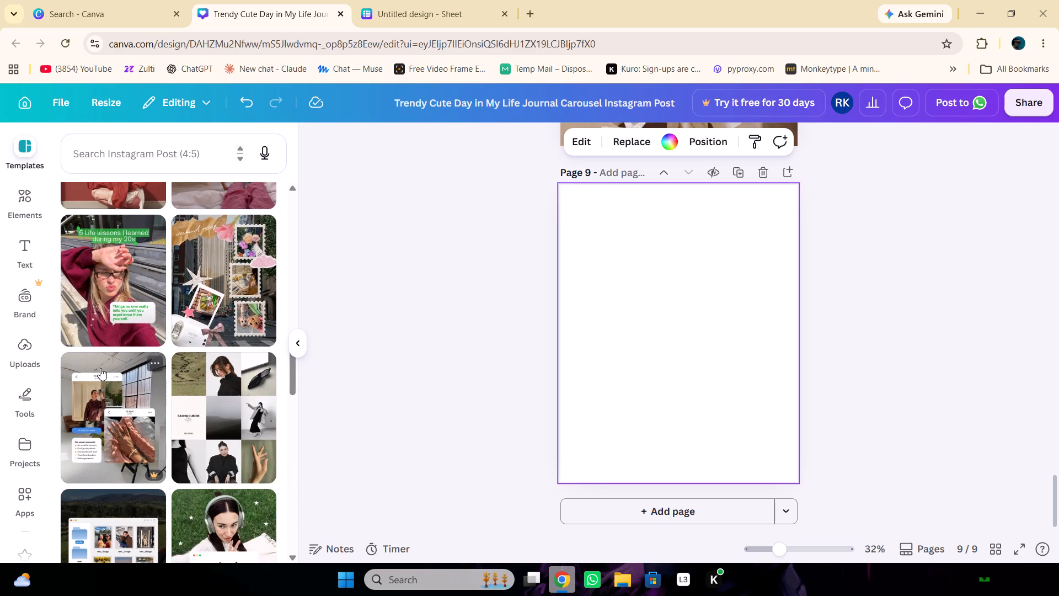
scroll(100, 368, down, 2)
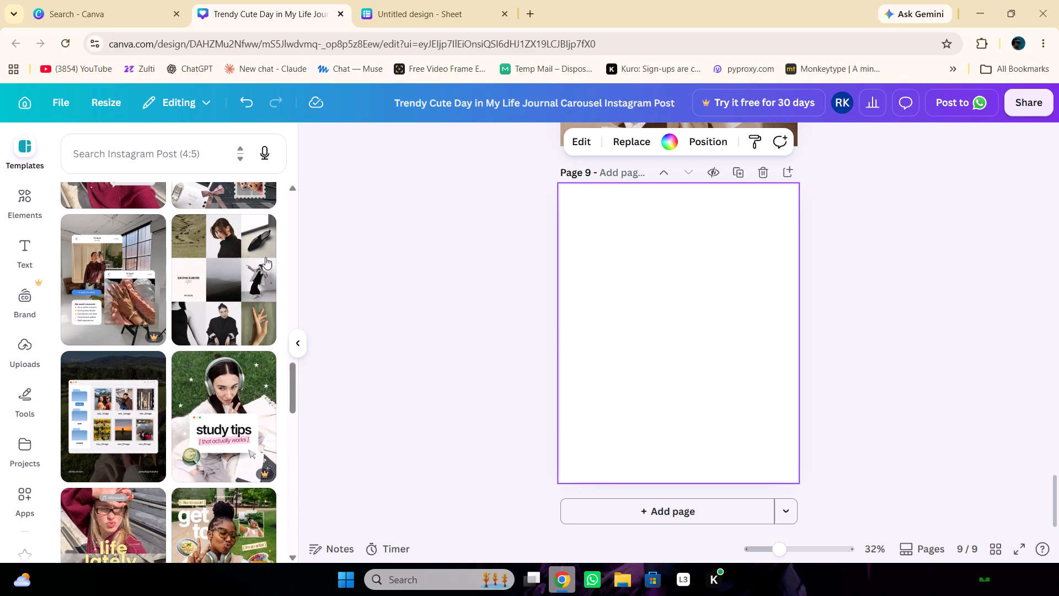
drag(226, 345, 216, 347)
scroll(205, 348, down, 1)
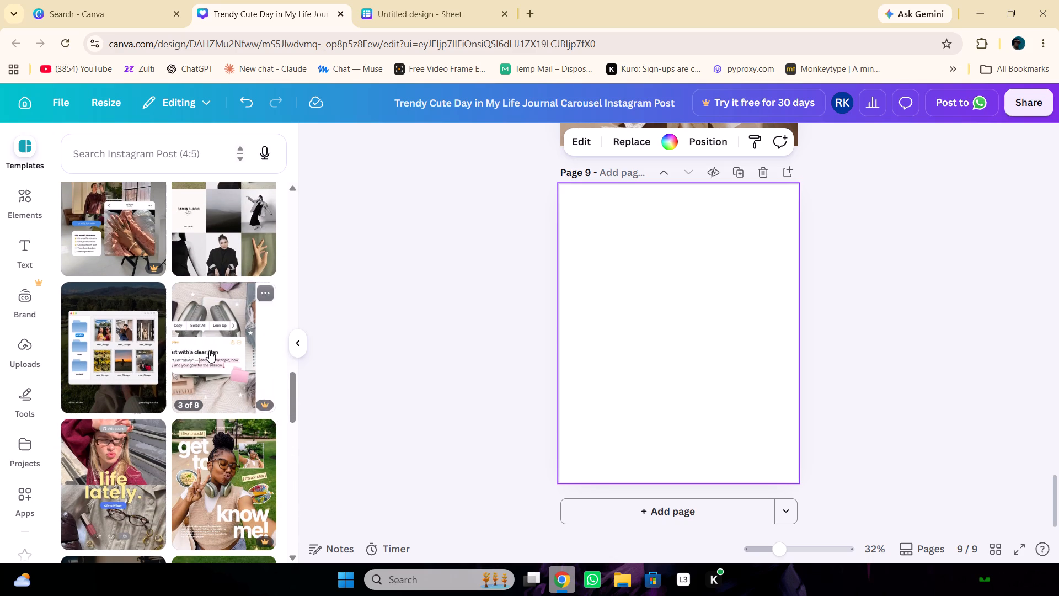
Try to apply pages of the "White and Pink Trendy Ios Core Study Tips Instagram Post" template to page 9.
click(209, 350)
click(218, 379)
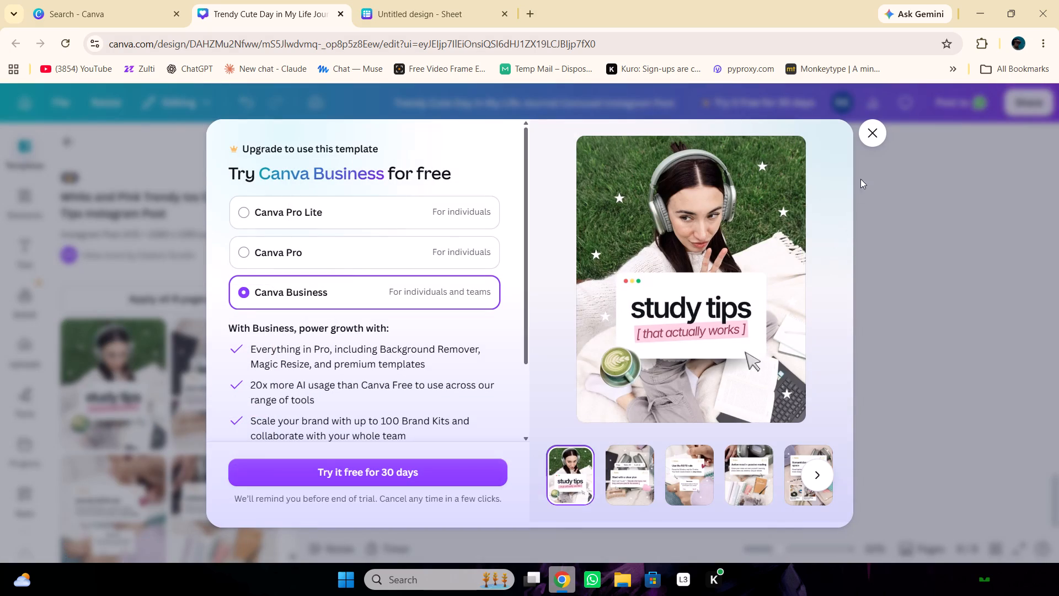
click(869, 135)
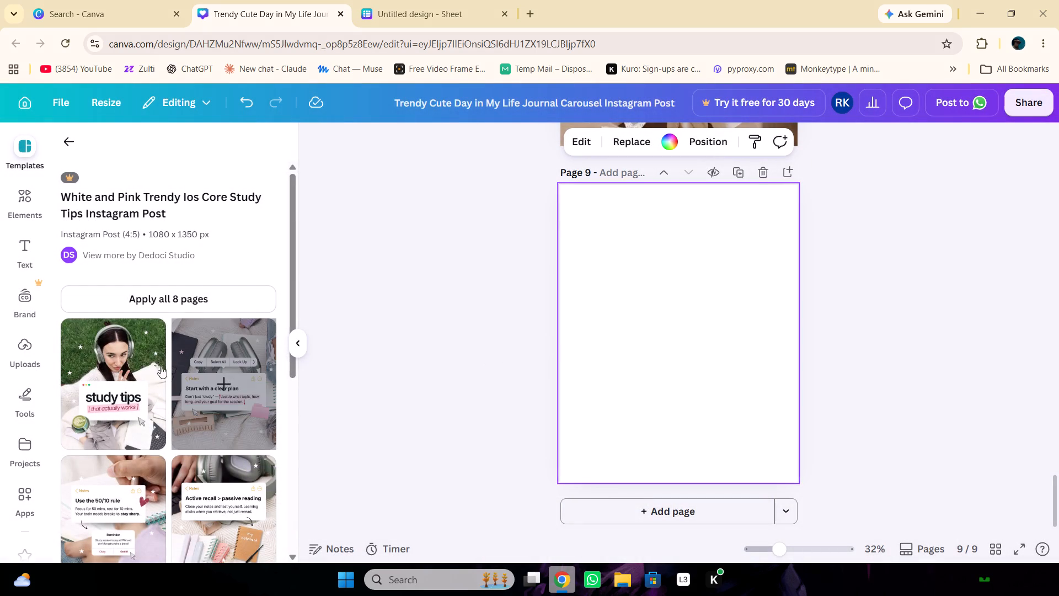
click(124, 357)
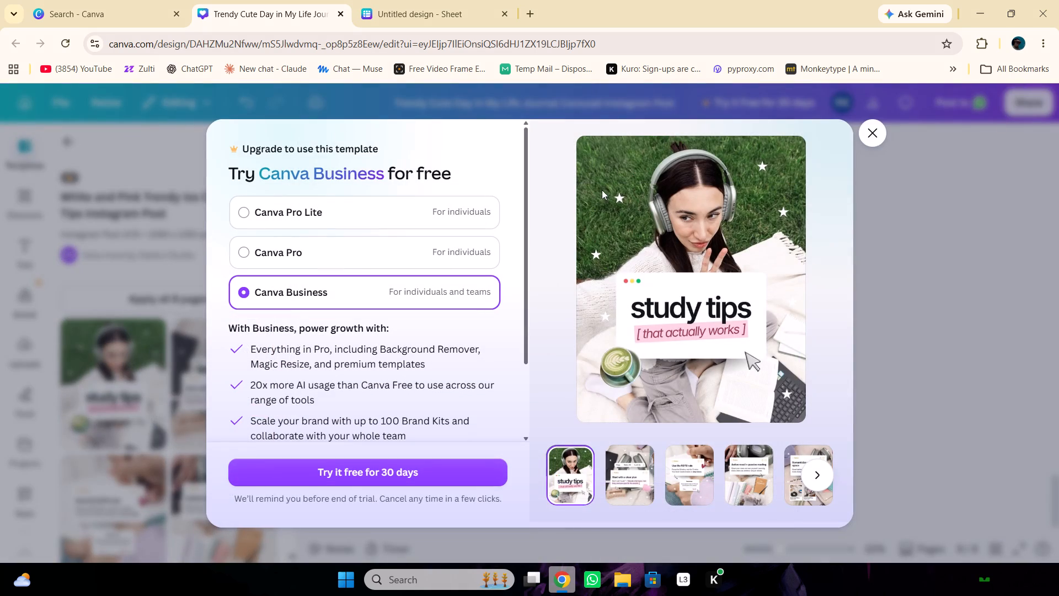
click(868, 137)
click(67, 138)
Fill page 9 with the torn-paper photo collage template showing an open book, coffee, a picnic and dried flowers.
scroll(134, 265, down, 3)
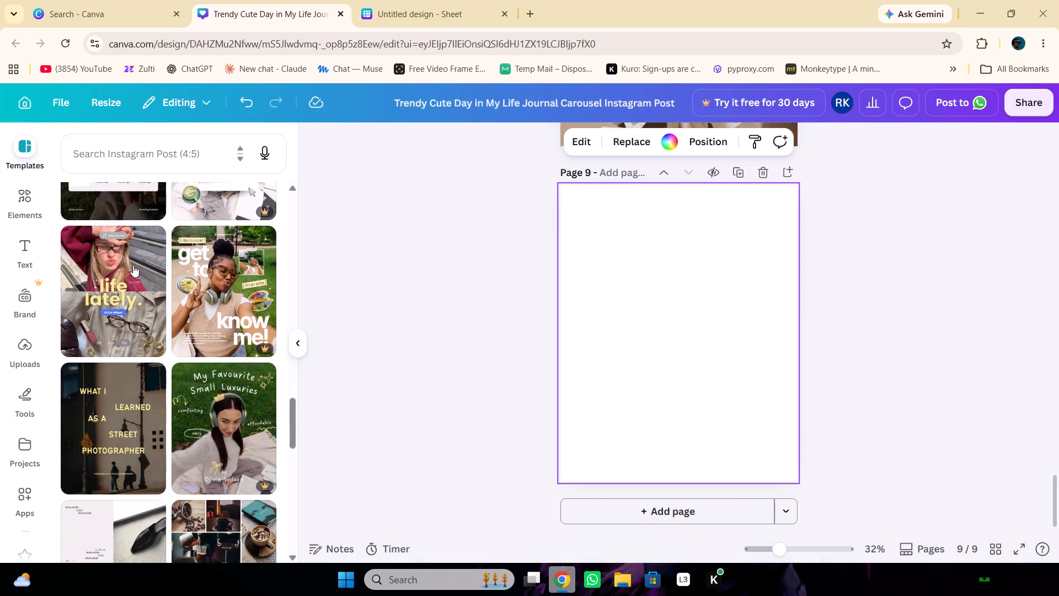
scroll(154, 319, down, 6)
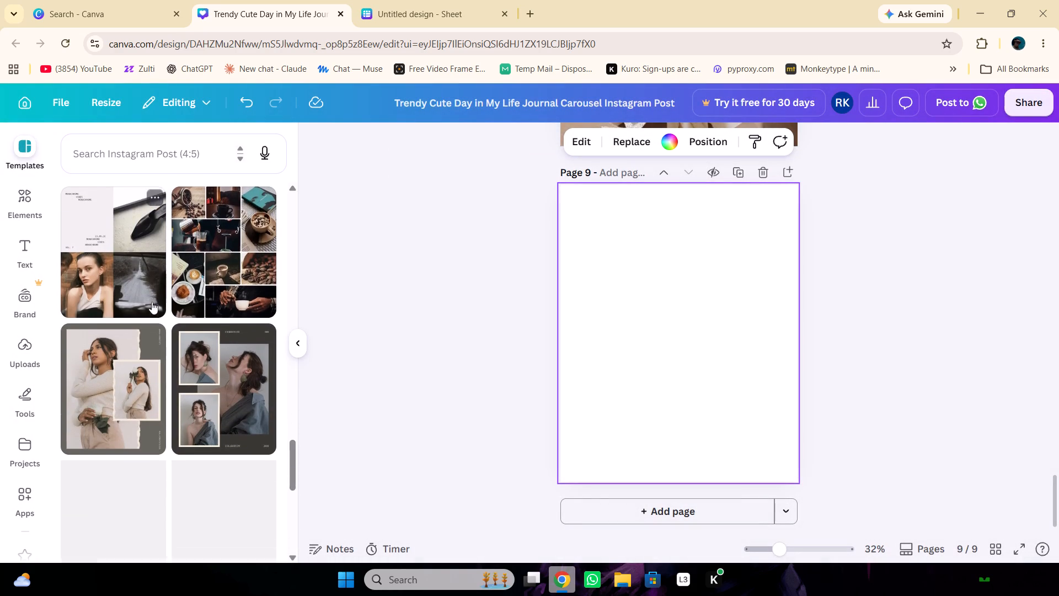
scroll(144, 322, down, 2)
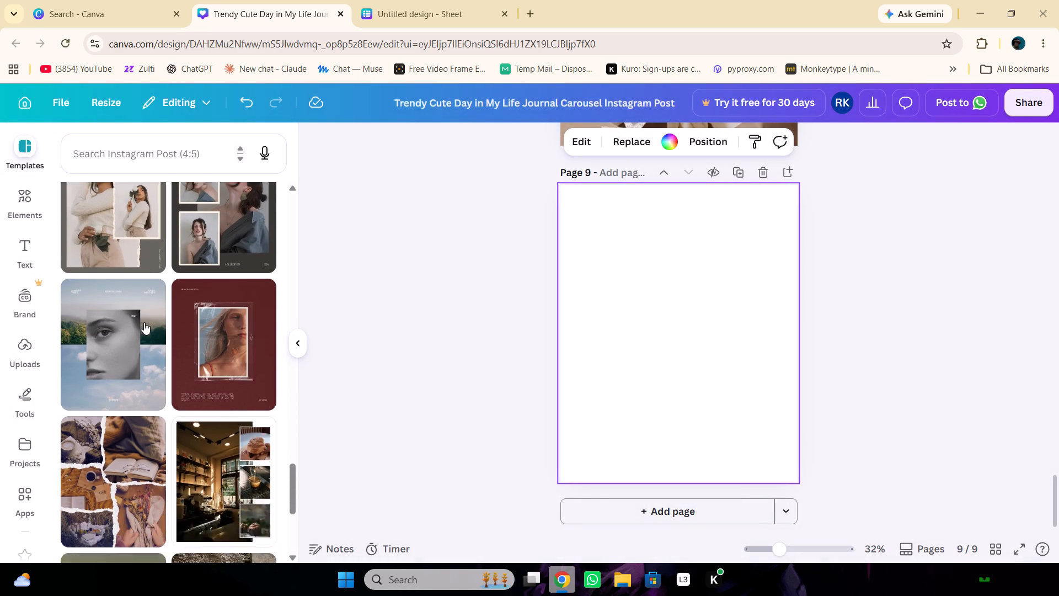
click(135, 418)
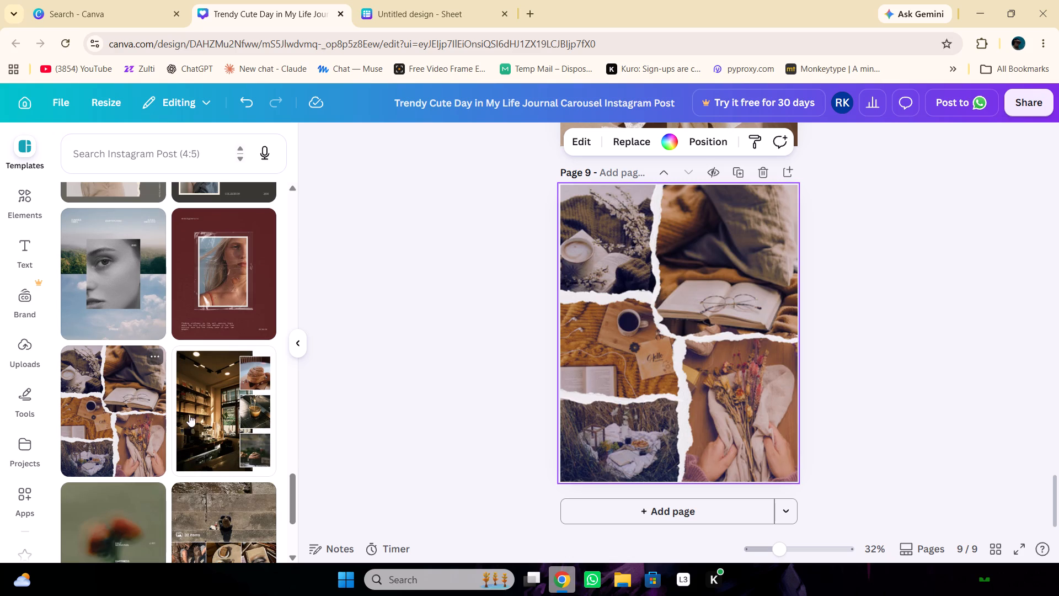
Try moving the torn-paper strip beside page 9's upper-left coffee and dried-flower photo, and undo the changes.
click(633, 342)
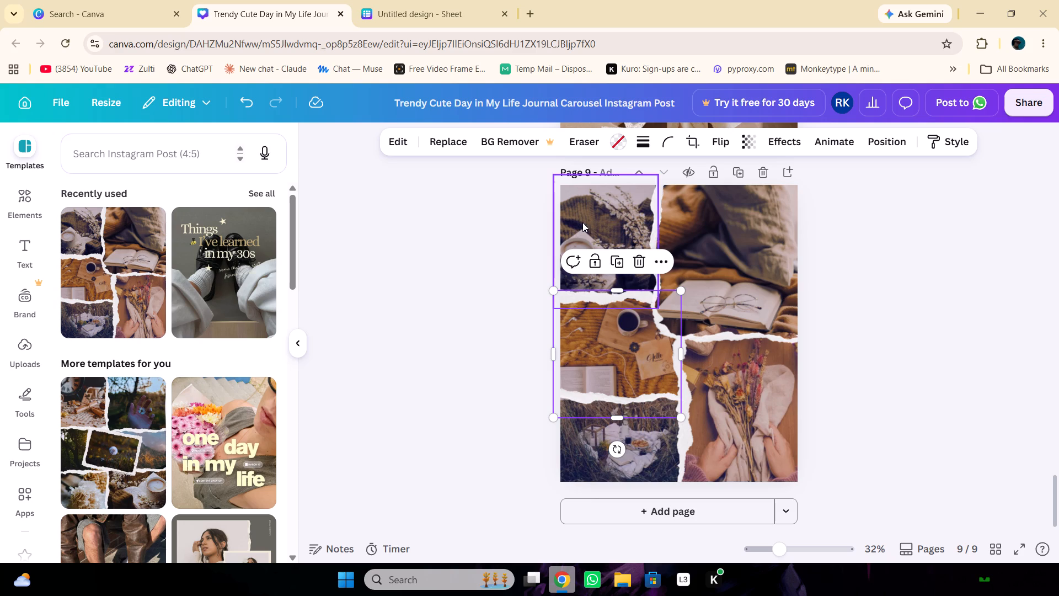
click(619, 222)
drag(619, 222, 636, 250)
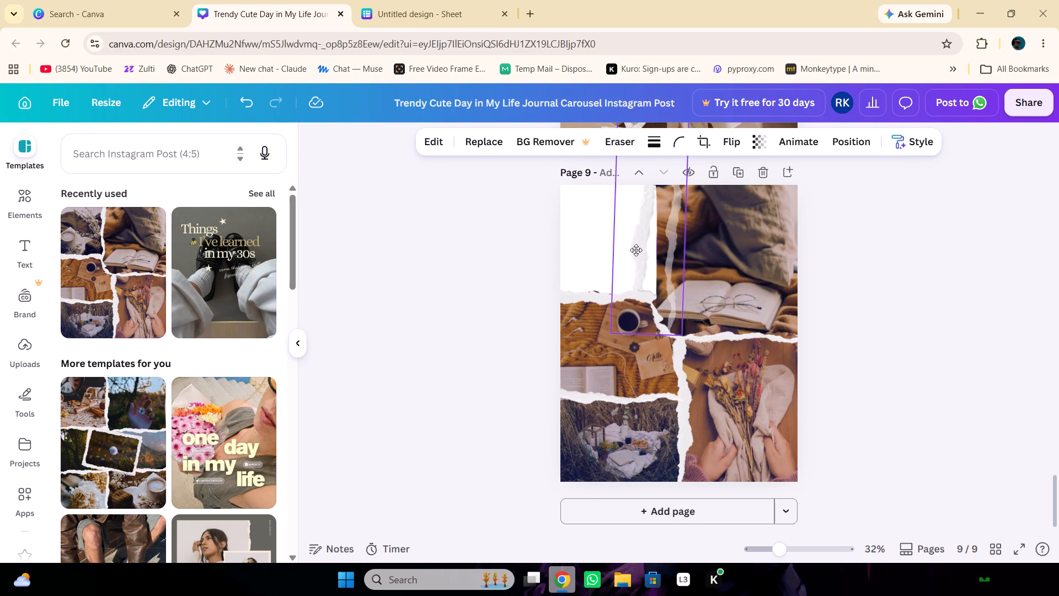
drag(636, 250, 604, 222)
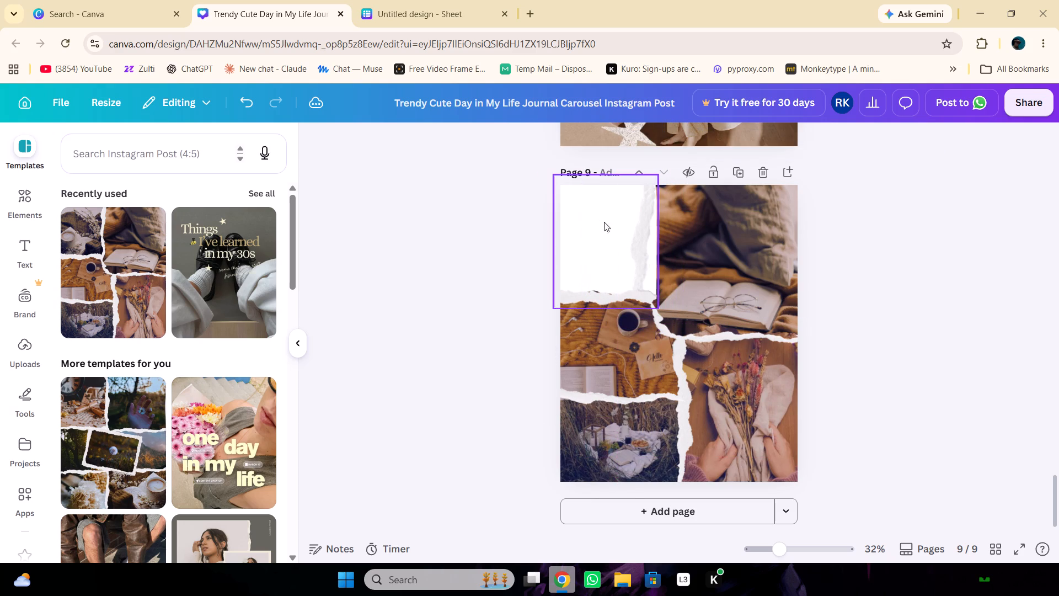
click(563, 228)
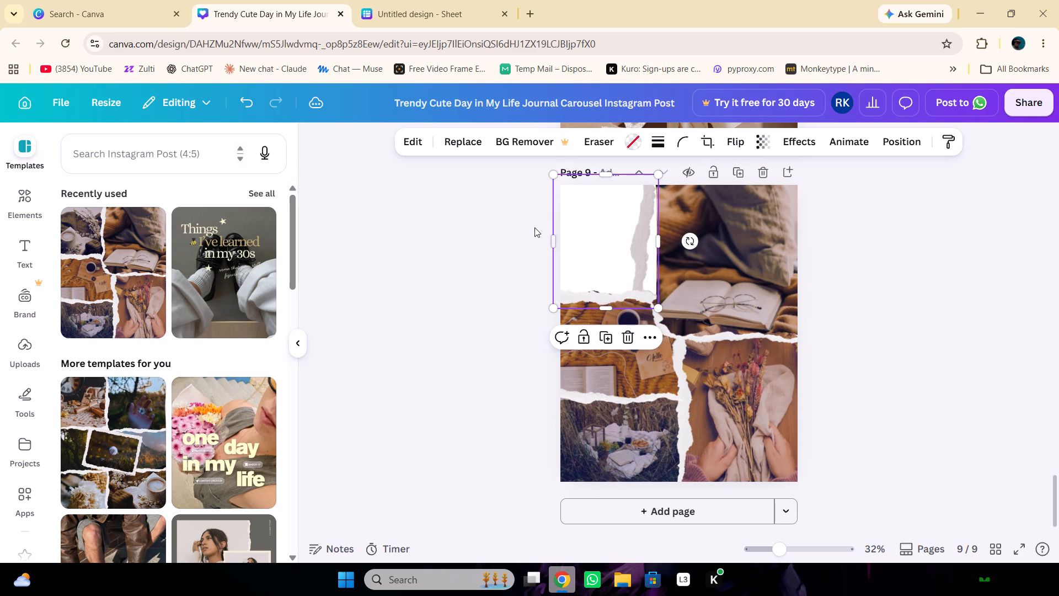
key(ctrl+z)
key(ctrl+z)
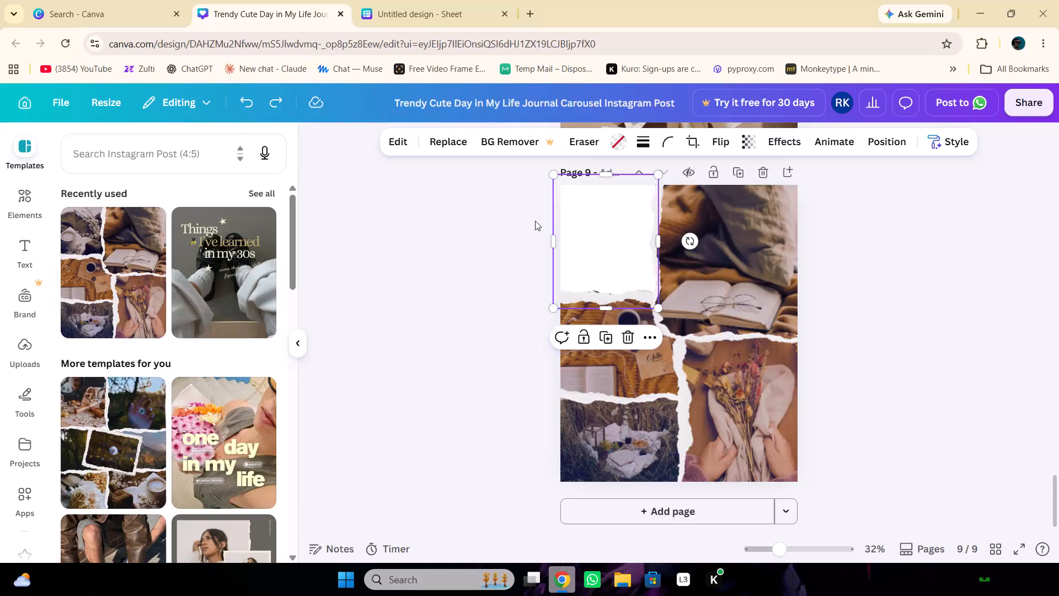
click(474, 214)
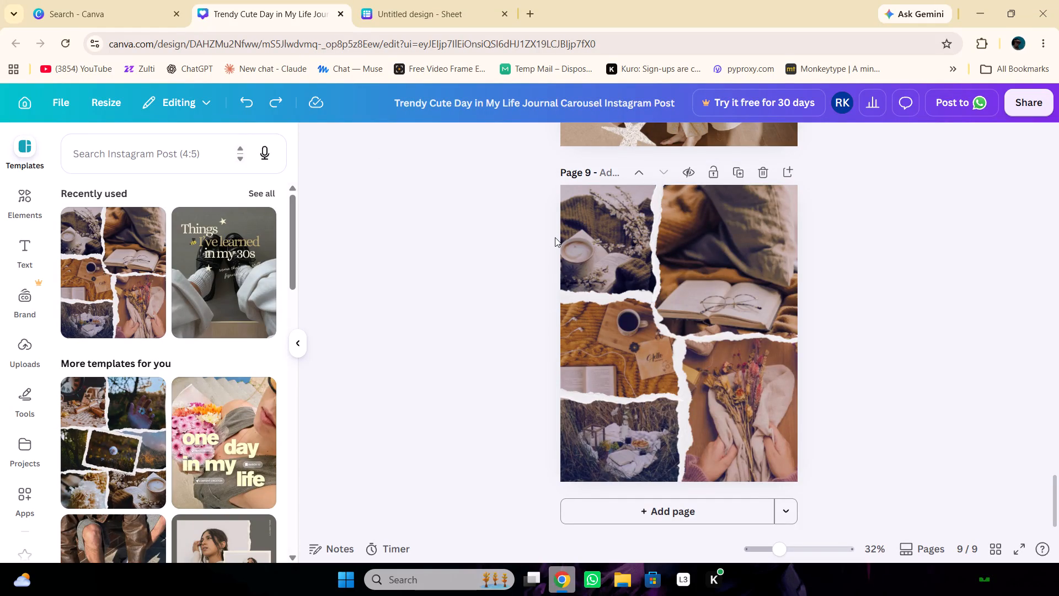
Shift the open-book photo on page 9 slightly toward the page's right edge, leaving a gap beside the upper-left coffee photo.
click(698, 242)
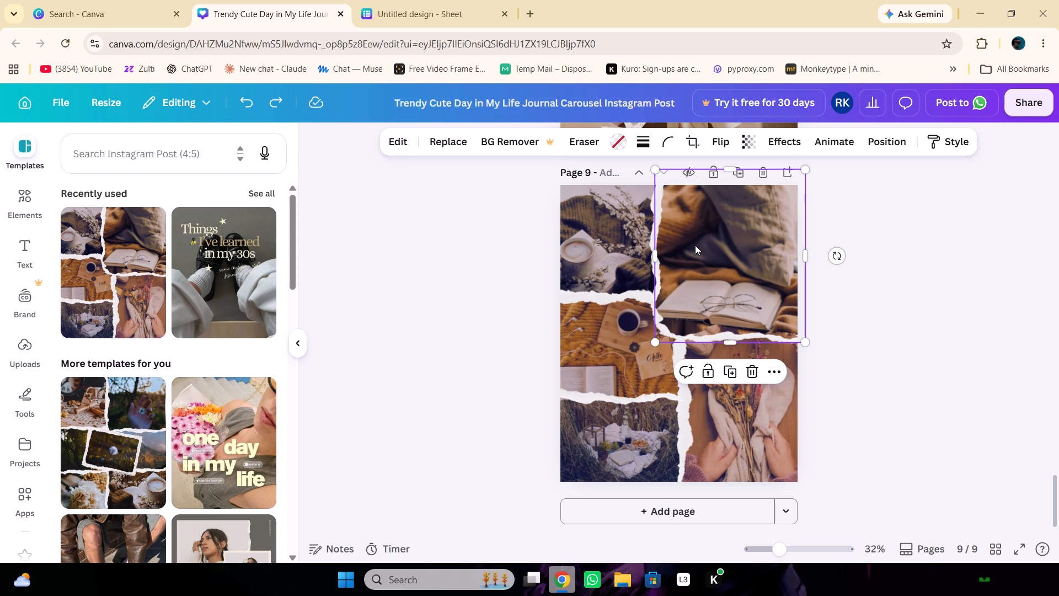
drag(695, 245, 773, 227)
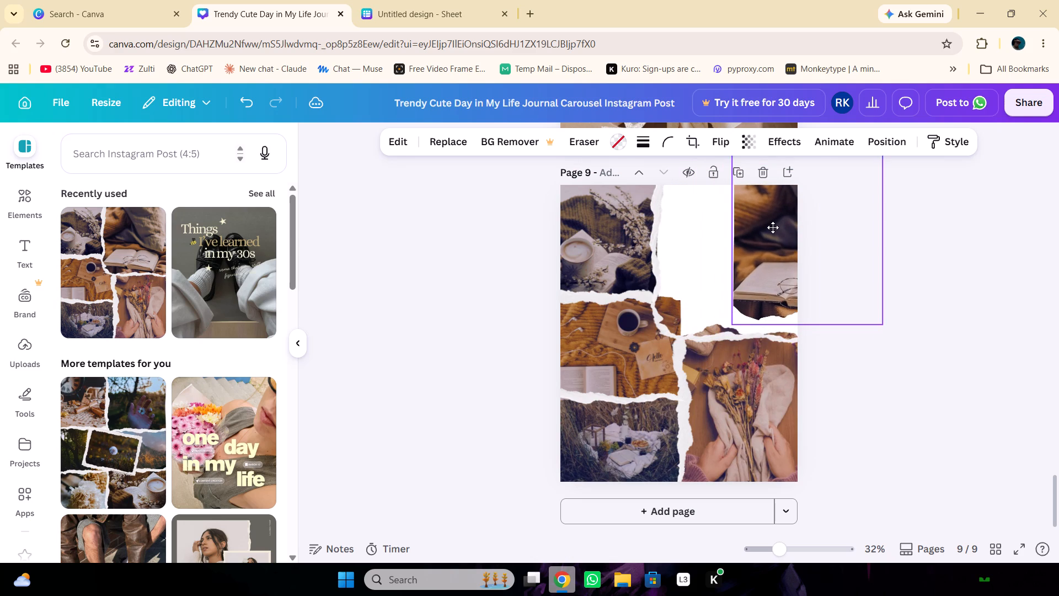
drag(773, 227, 774, 227)
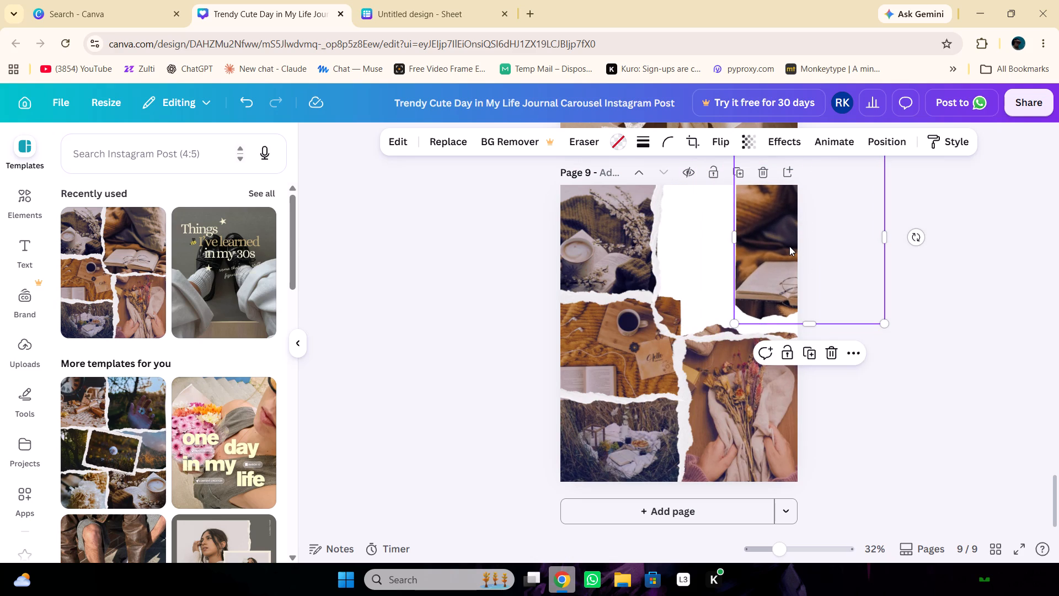
drag(787, 245, 738, 254)
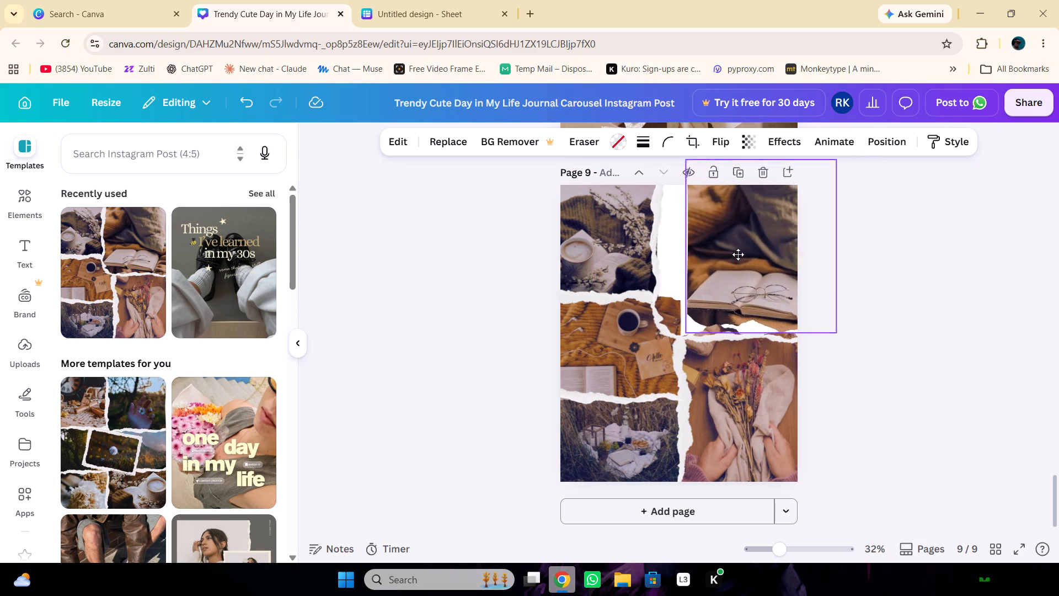
drag(738, 254, 738, 254)
Move the torn-paper strip beneath the open-book photo mostly off page 9's right edge.
click(676, 304)
drag(676, 305, 712, 318)
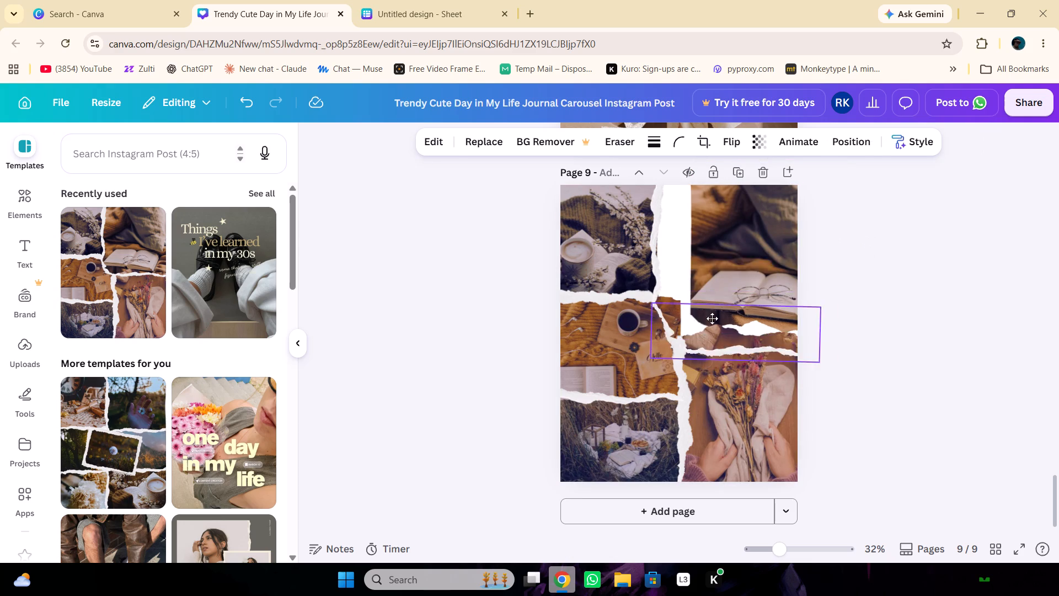
drag(712, 318, 811, 343)
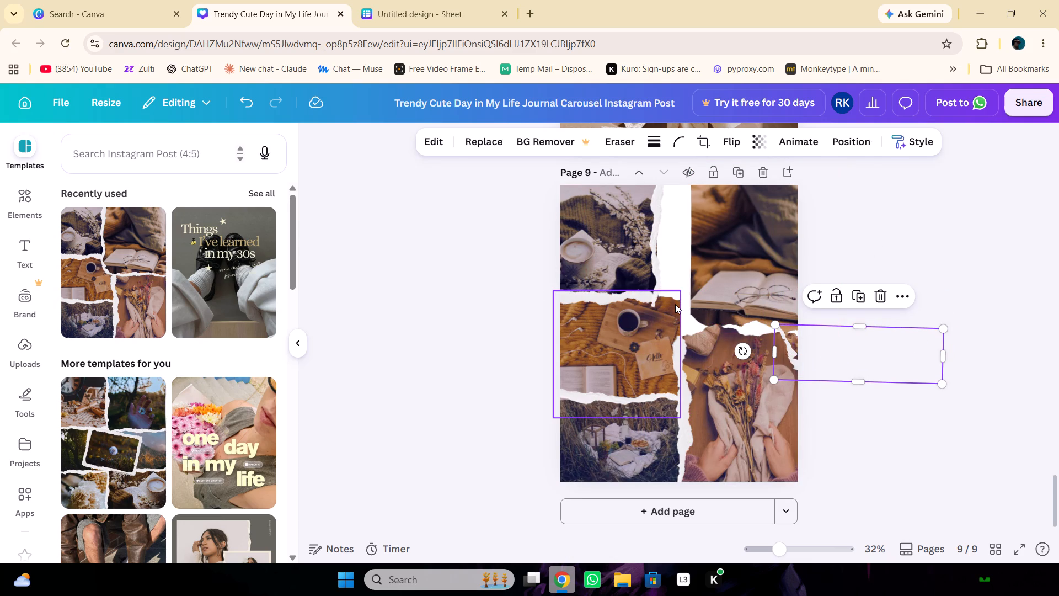
Reposition the coffee-and-letter photo in the middle of page 9's left column.
click(676, 304)
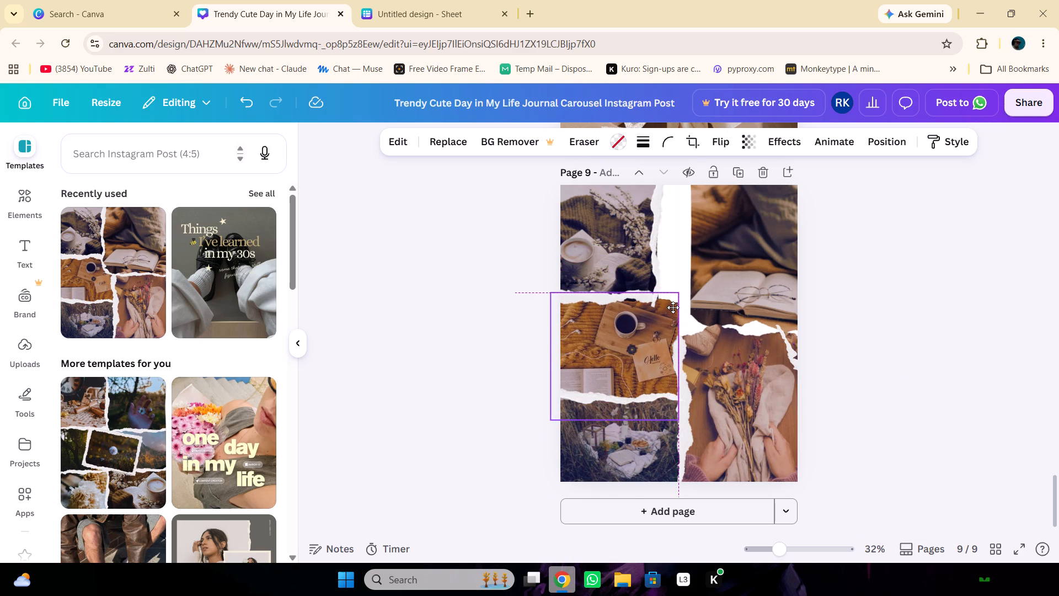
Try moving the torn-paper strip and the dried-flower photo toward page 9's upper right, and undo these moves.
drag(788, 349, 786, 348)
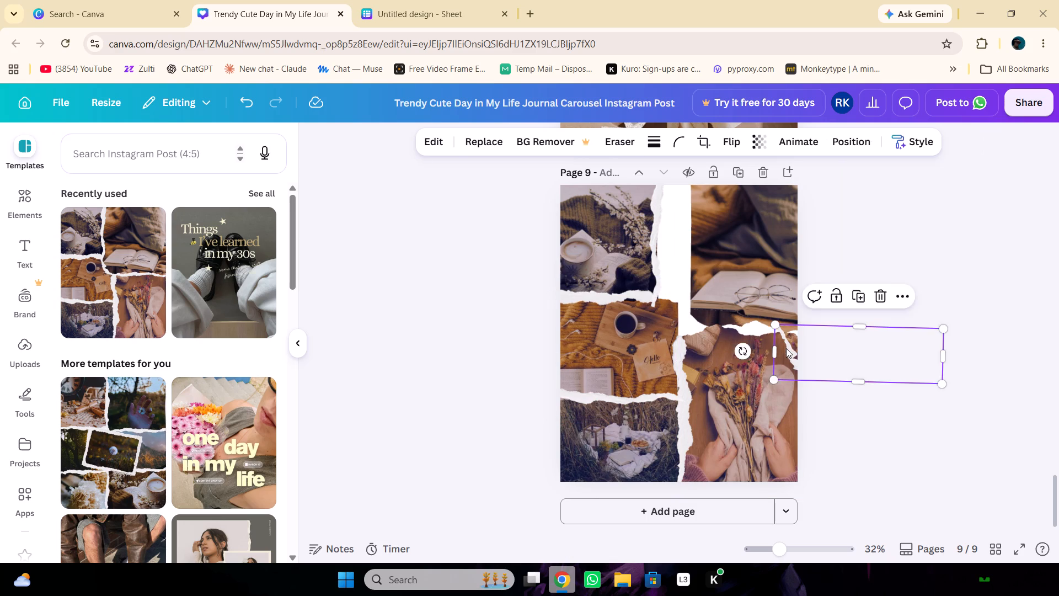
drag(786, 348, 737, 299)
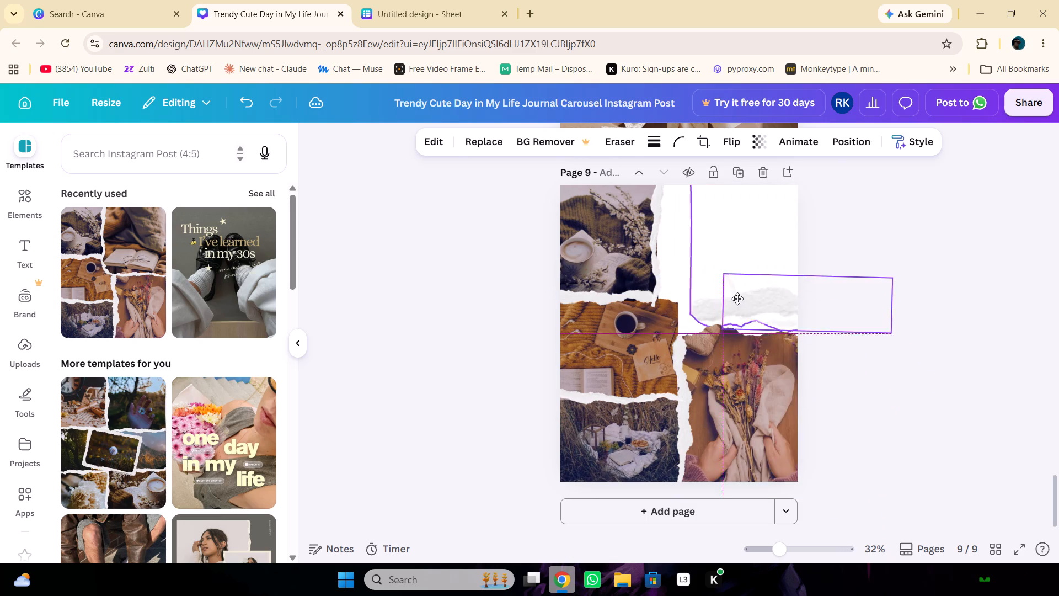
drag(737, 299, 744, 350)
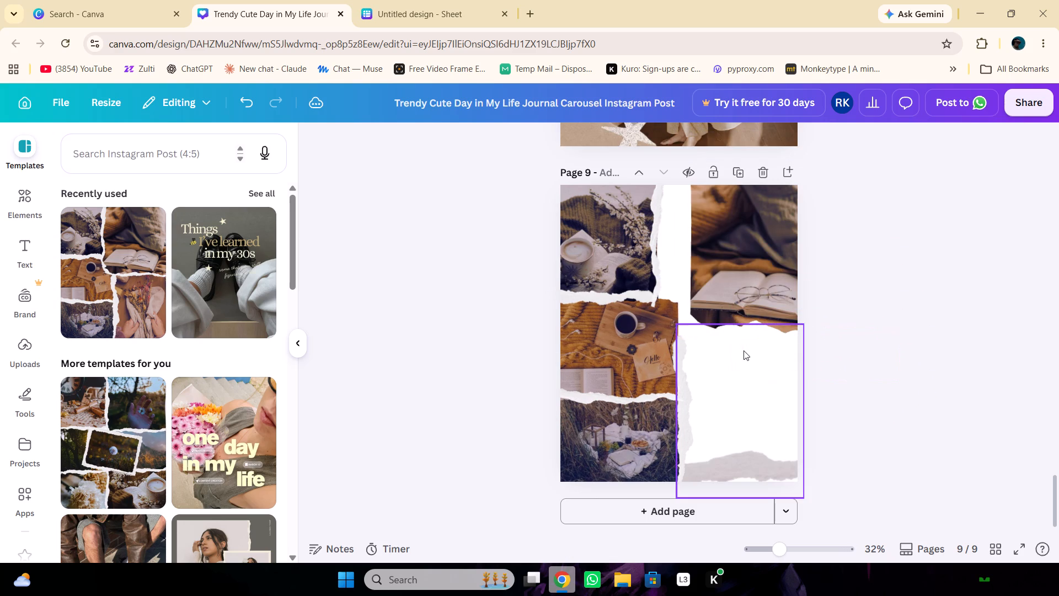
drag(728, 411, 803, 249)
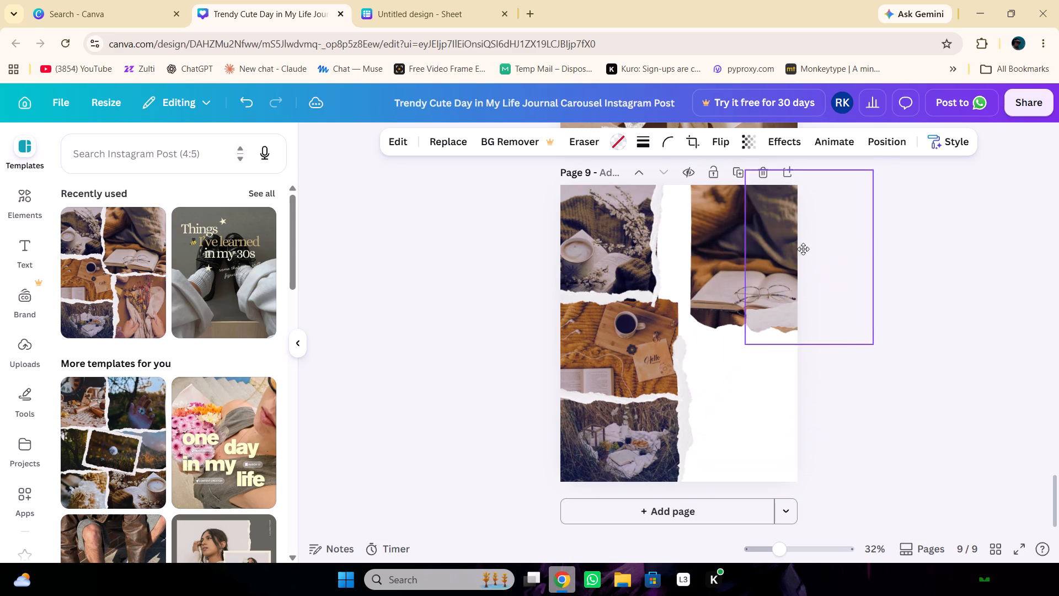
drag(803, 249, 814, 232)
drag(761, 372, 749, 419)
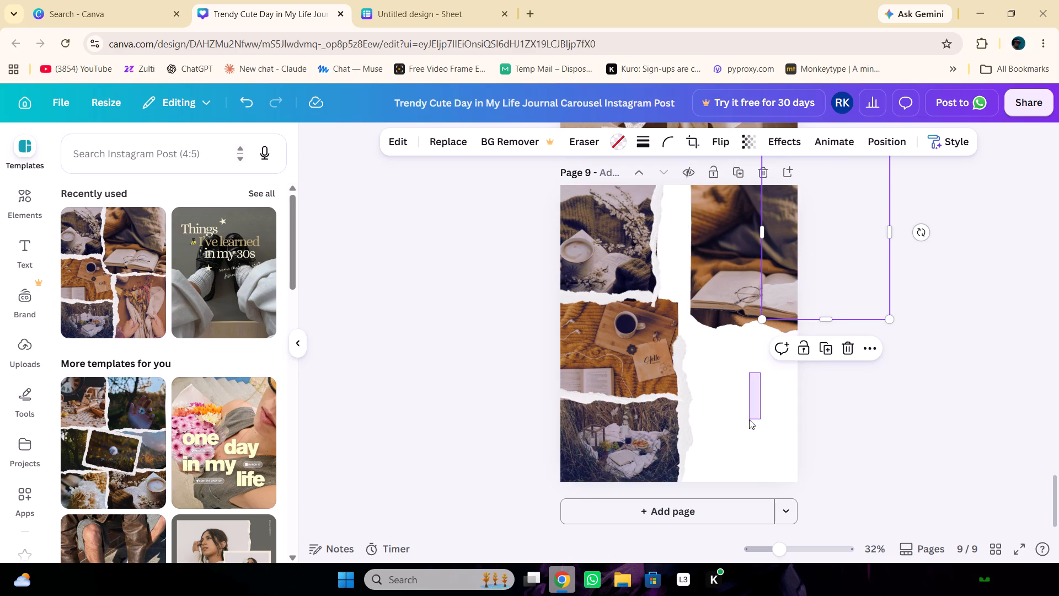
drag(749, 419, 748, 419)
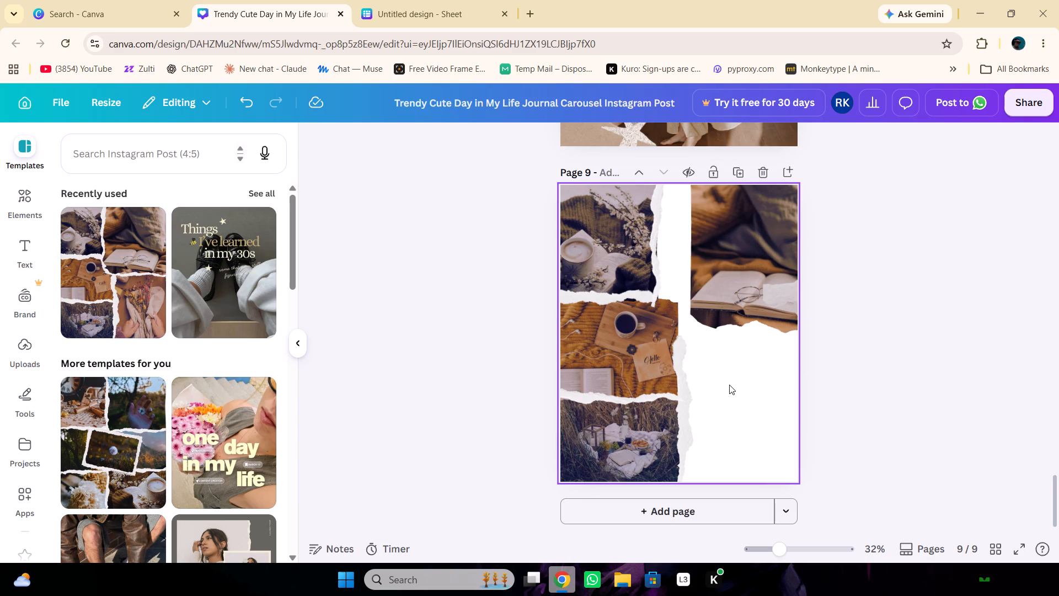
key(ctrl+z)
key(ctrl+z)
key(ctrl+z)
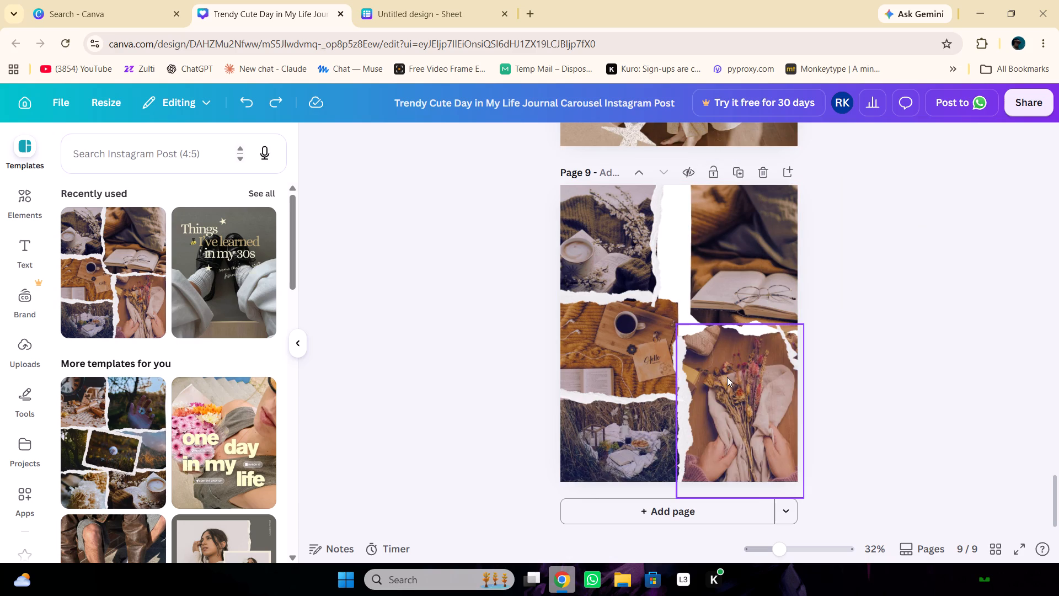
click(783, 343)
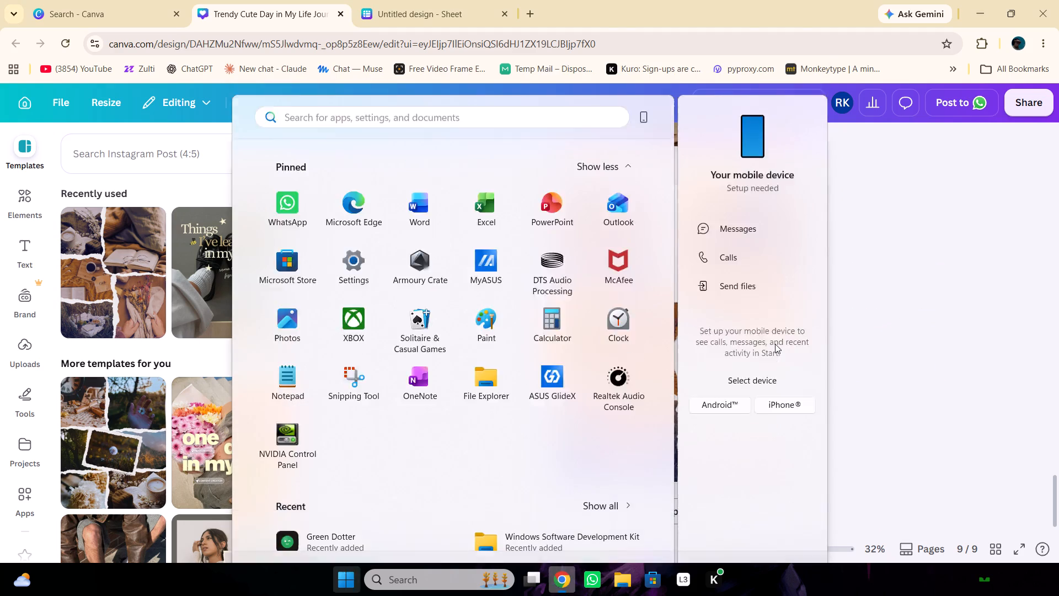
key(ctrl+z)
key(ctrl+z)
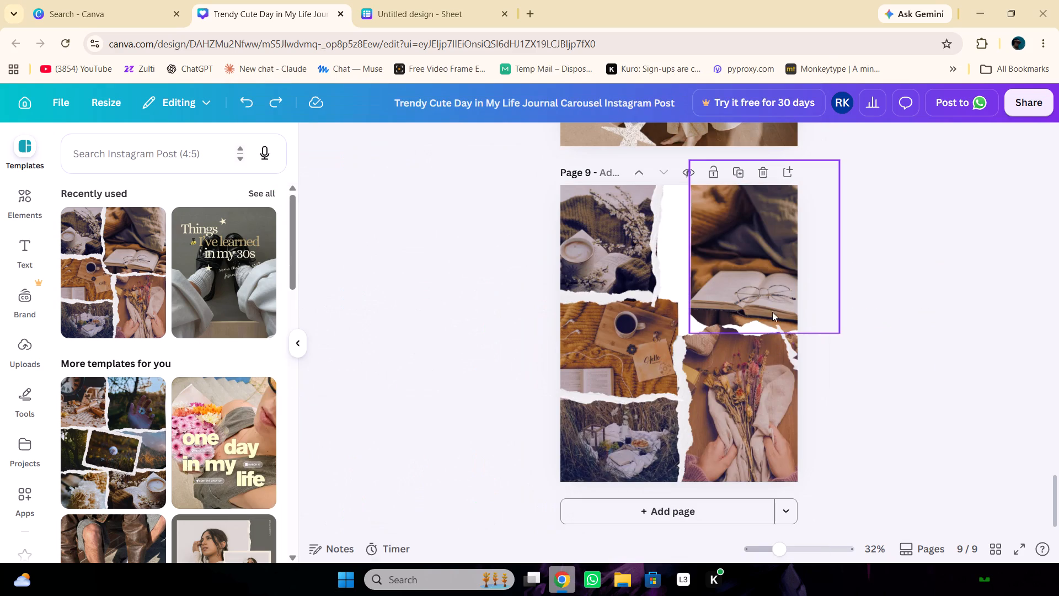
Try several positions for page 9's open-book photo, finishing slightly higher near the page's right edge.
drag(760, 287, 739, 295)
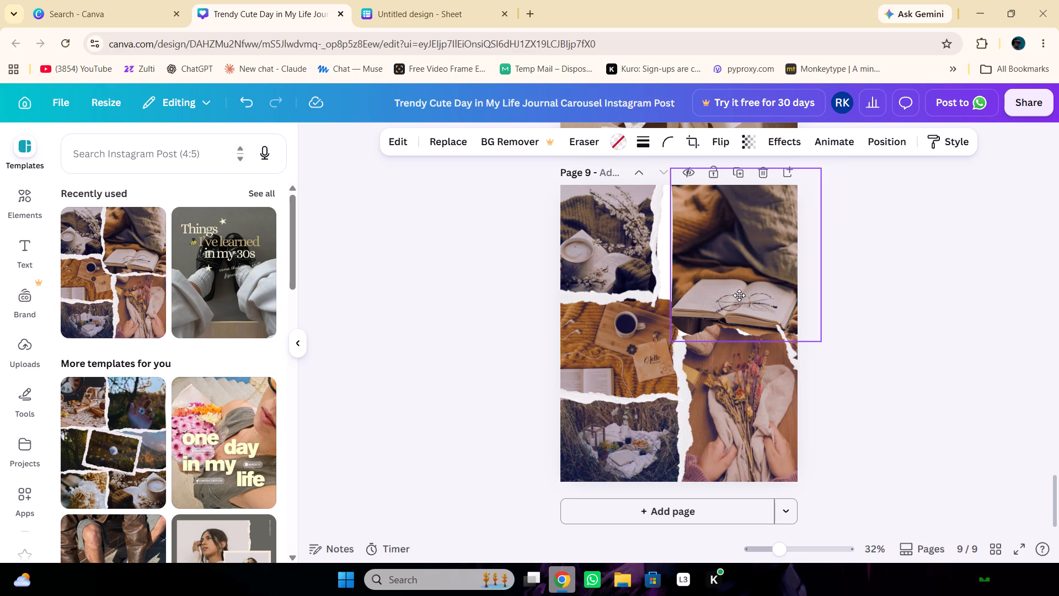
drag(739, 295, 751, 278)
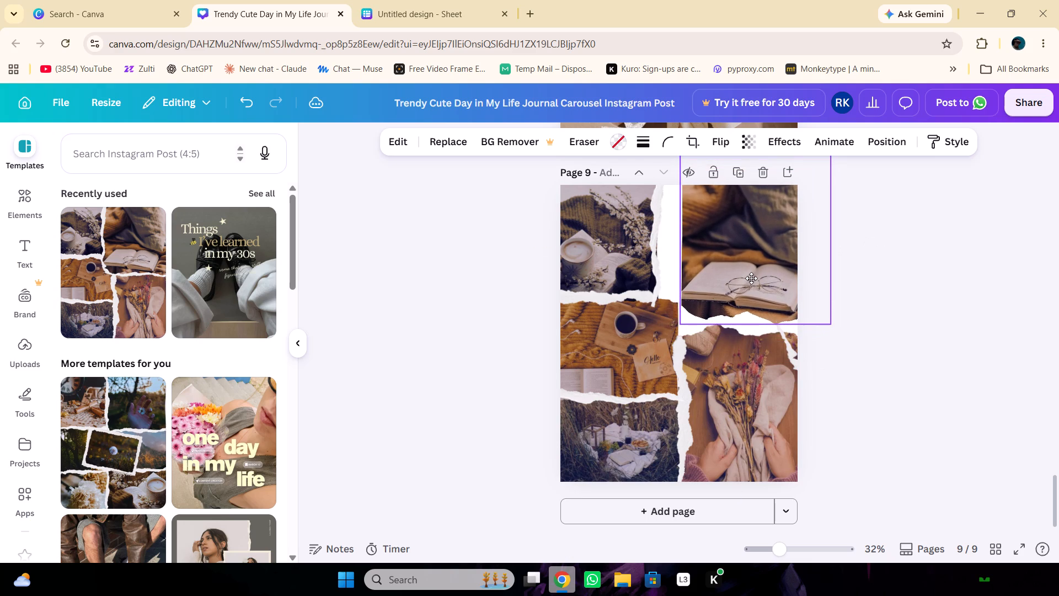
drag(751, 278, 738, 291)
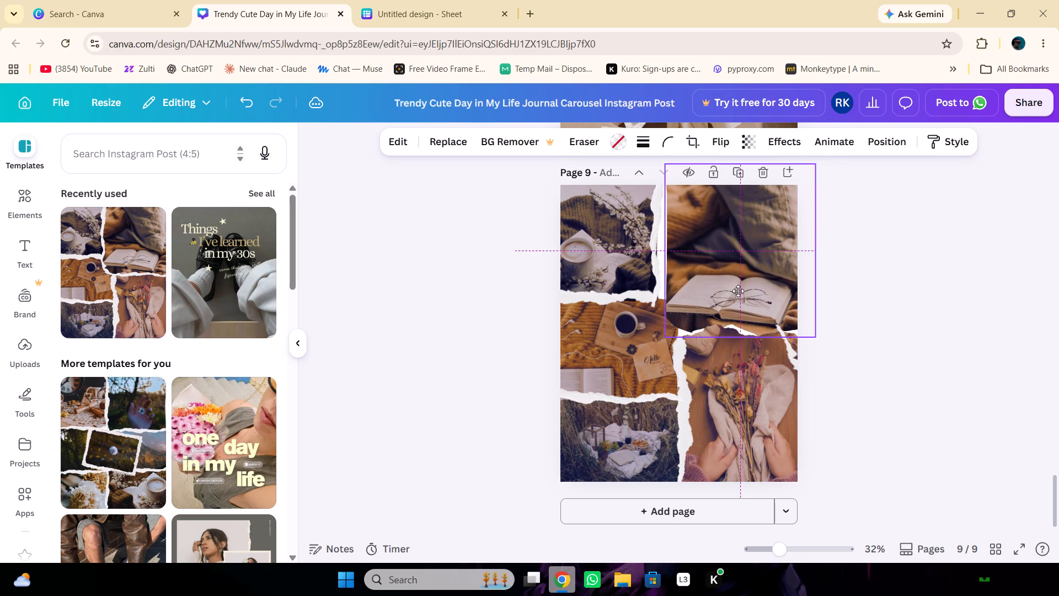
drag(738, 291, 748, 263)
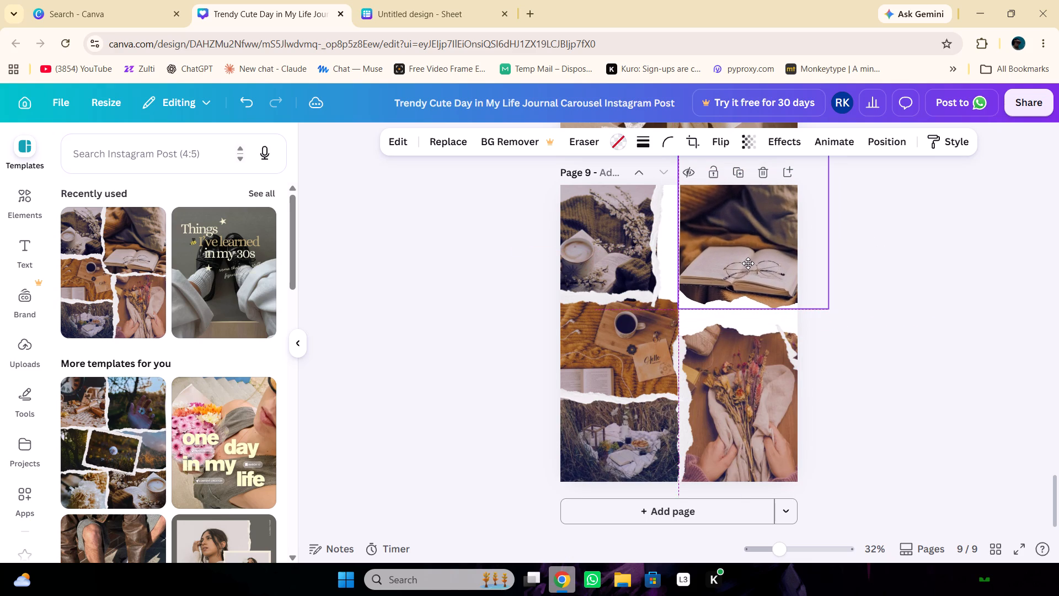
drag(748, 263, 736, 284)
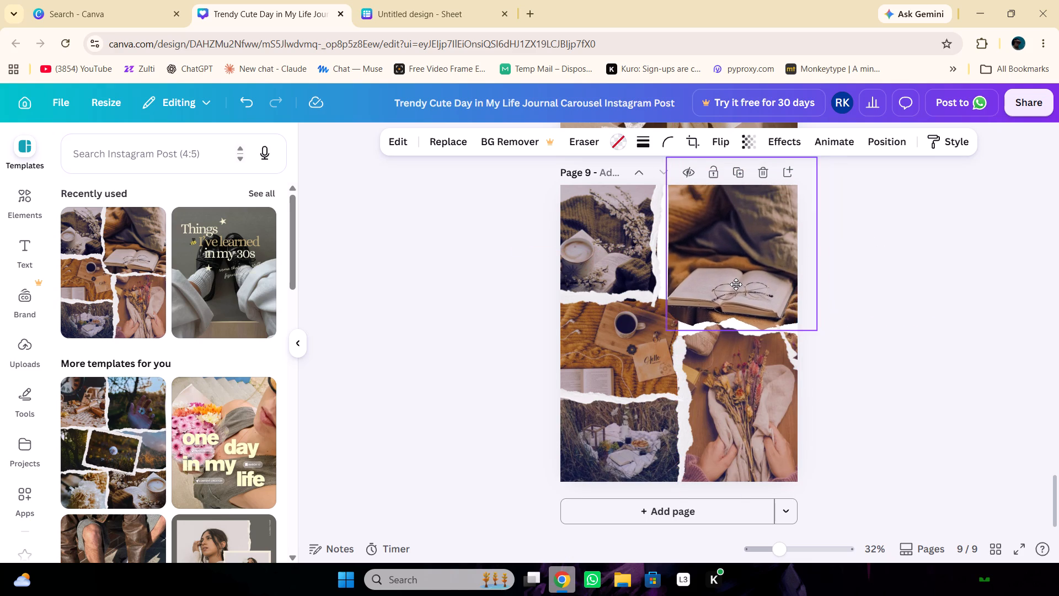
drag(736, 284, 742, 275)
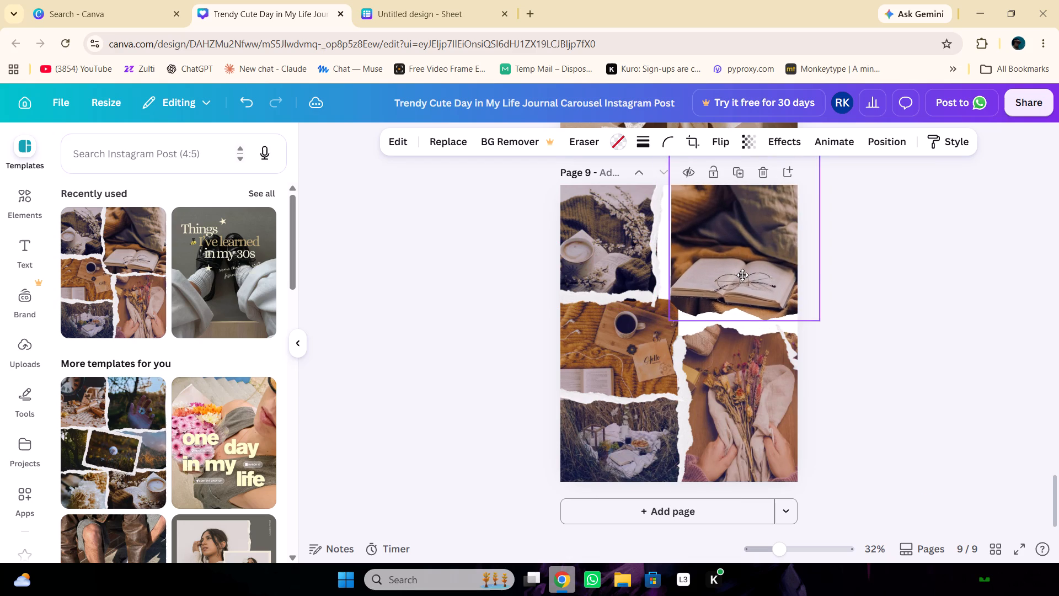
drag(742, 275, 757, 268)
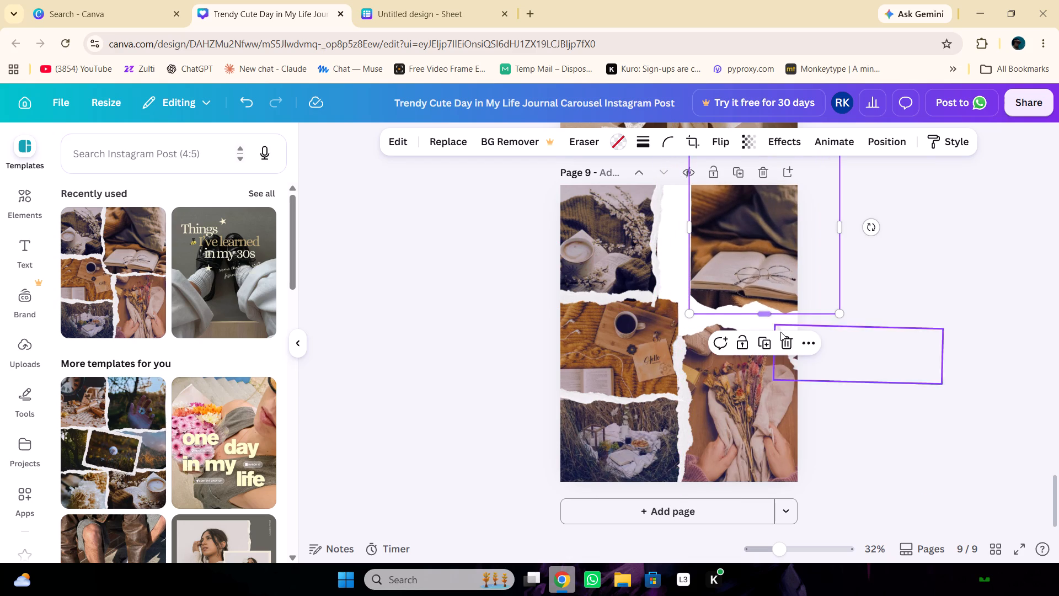
Move the white torn-paper strip from page 9's right edge to the left, across the seam between the cup-and-flowers and coffee-and-letter photos.
click(792, 354)
click(791, 359)
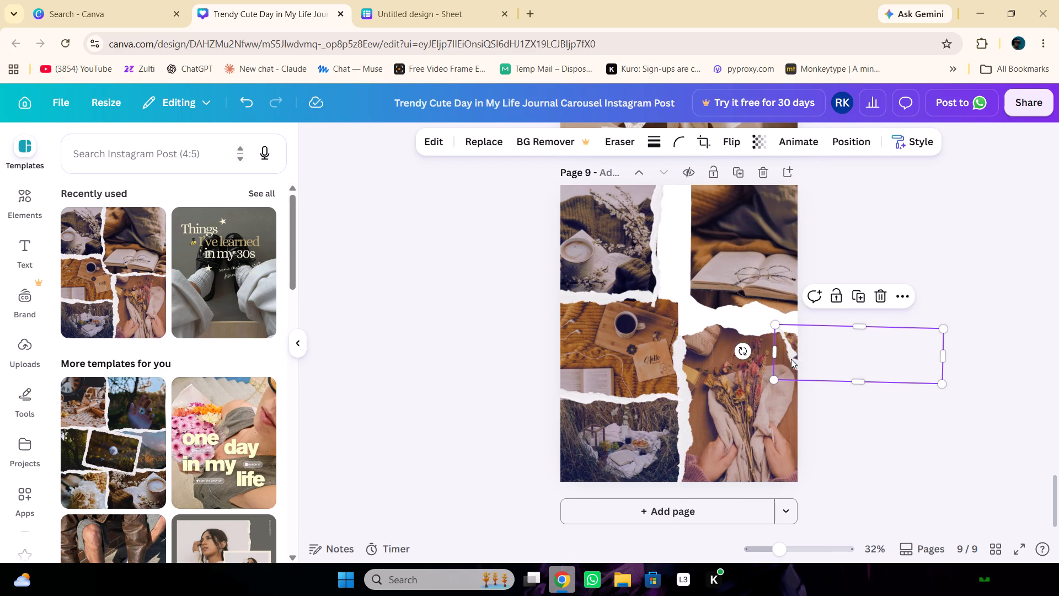
drag(791, 348, 661, 311)
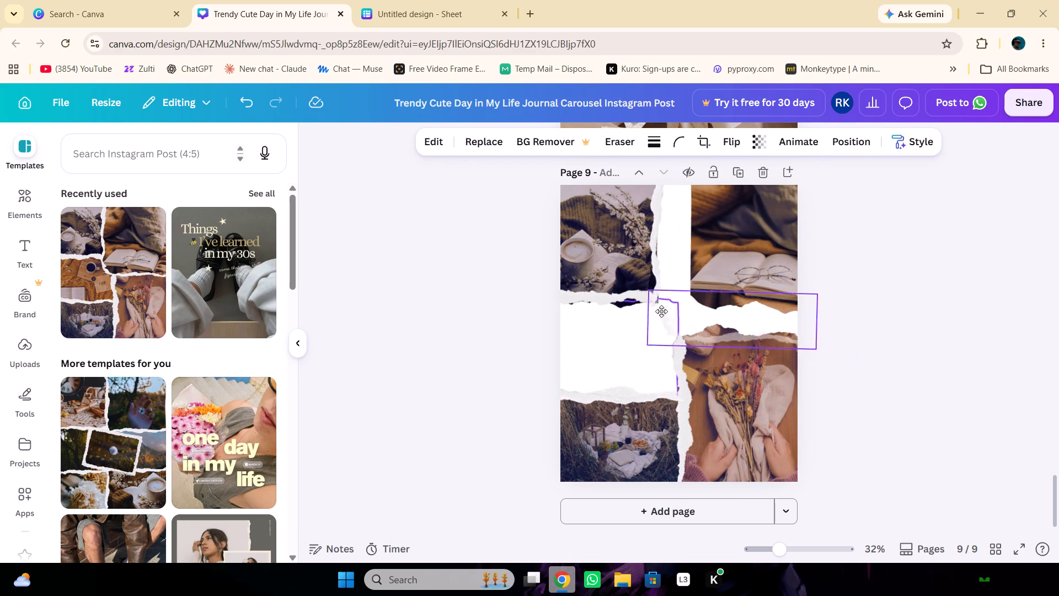
drag(661, 311, 680, 299)
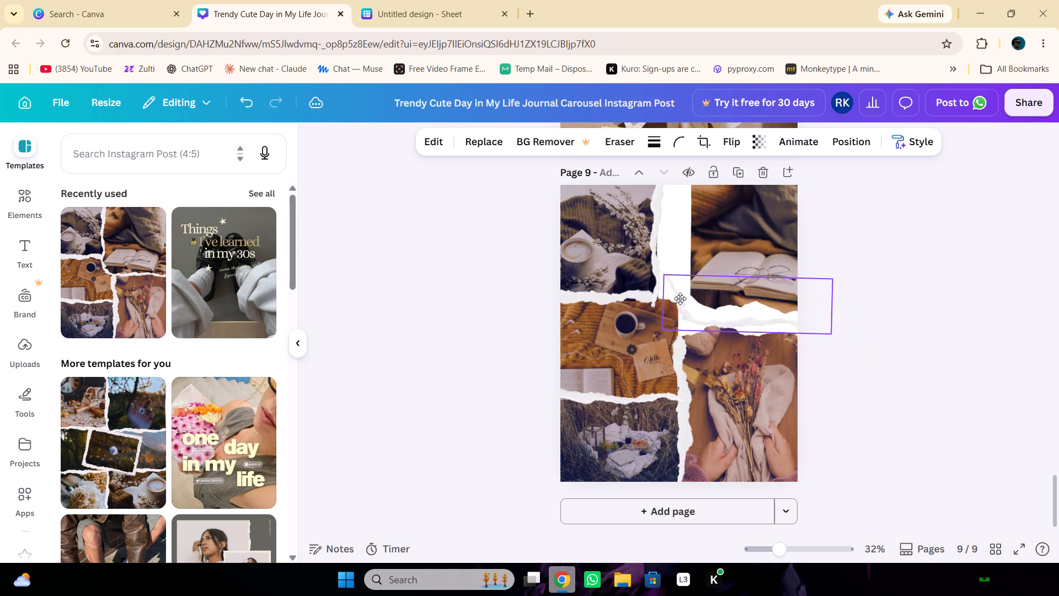
drag(680, 299, 662, 300)
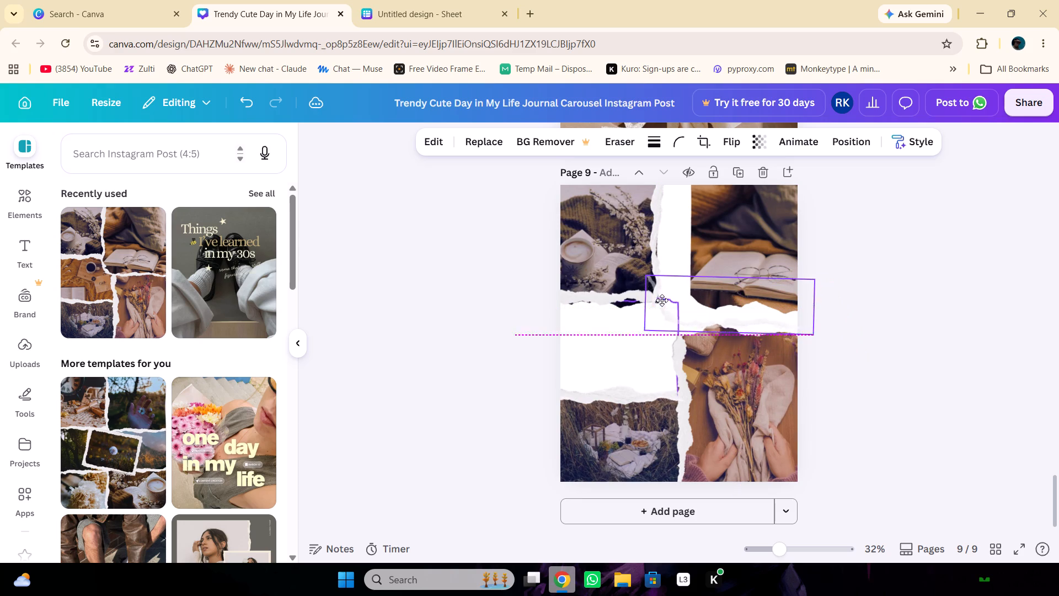
drag(662, 300, 672, 318)
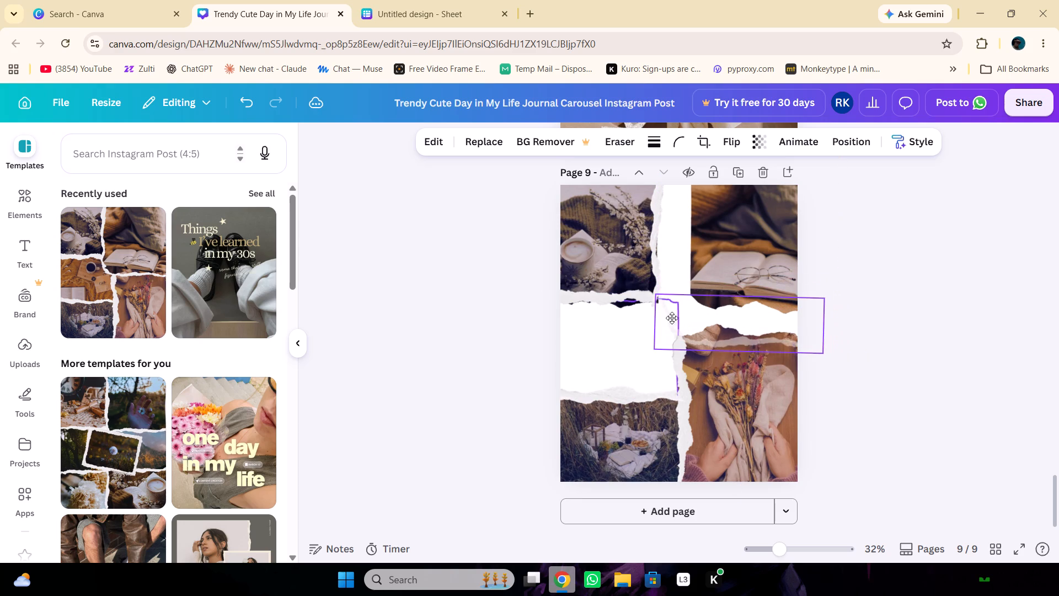
drag(672, 318, 627, 328)
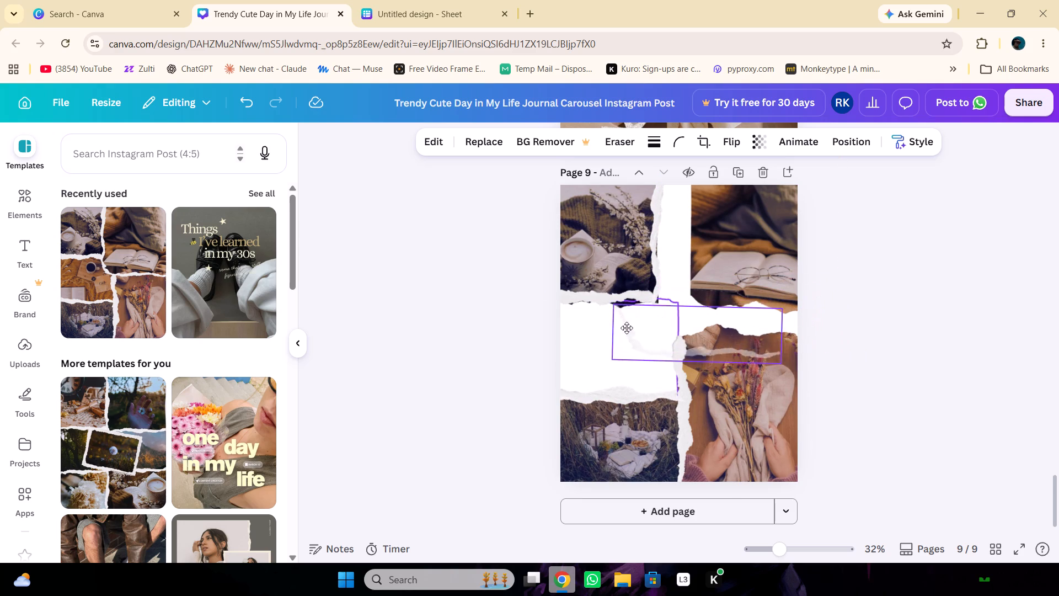
drag(627, 328, 527, 313)
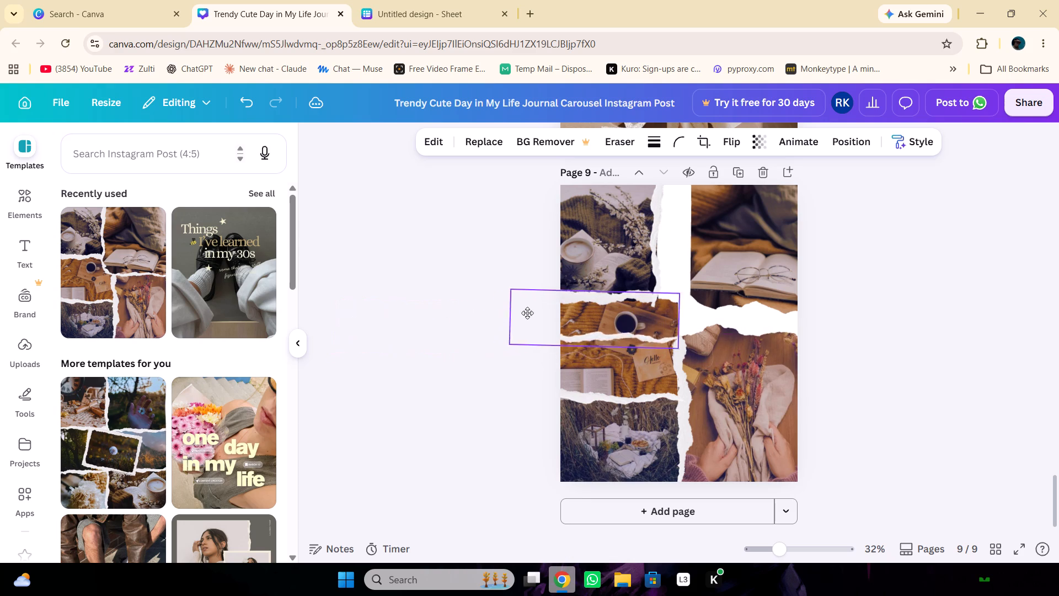
drag(527, 313, 557, 289)
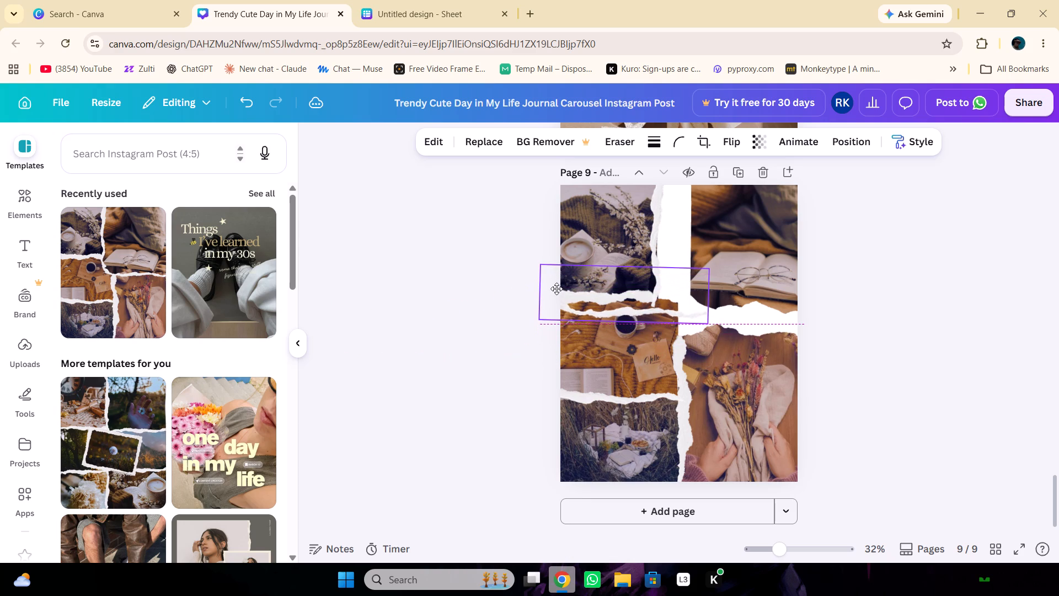
drag(557, 289, 555, 289)
click(879, 281)
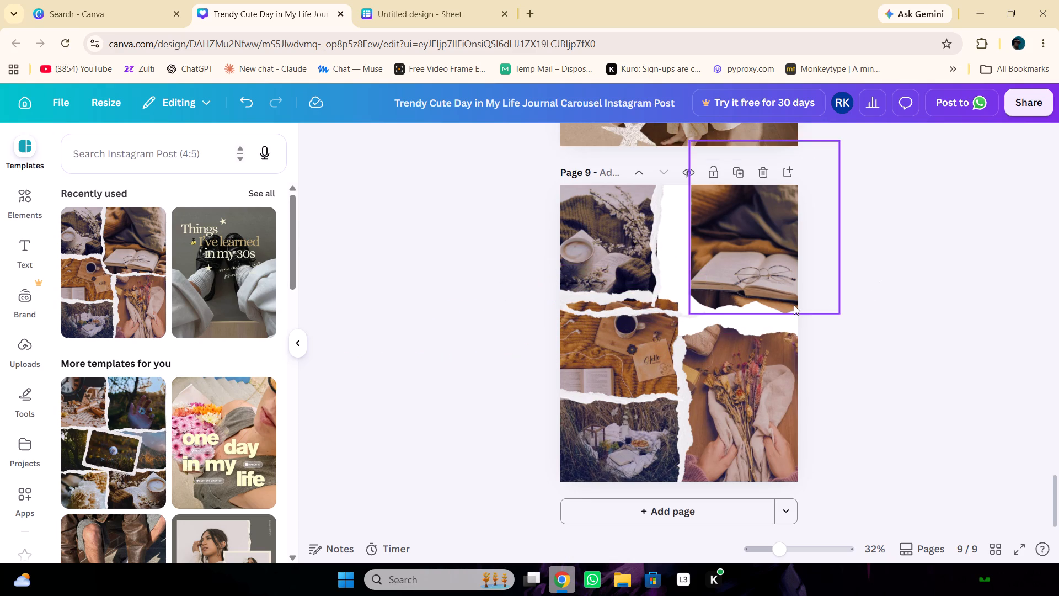
Shift page 9's open-book photo left and slightly down, narrowing the white gaps beside the cup-and-flowers photo and above the dried flowers.
click(732, 279)
drag(739, 262, 732, 264)
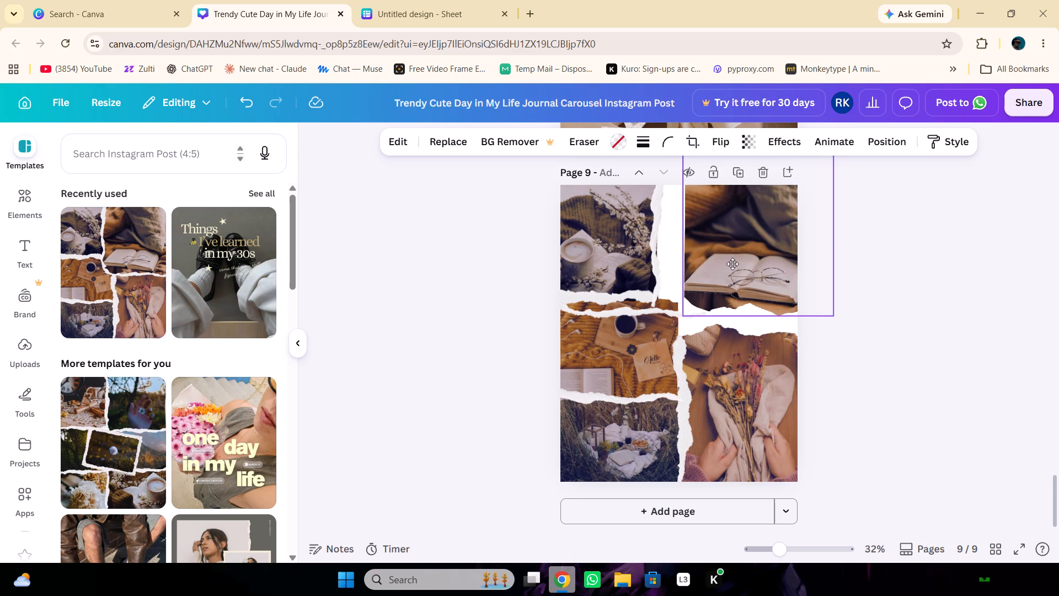
drag(732, 264, 728, 272)
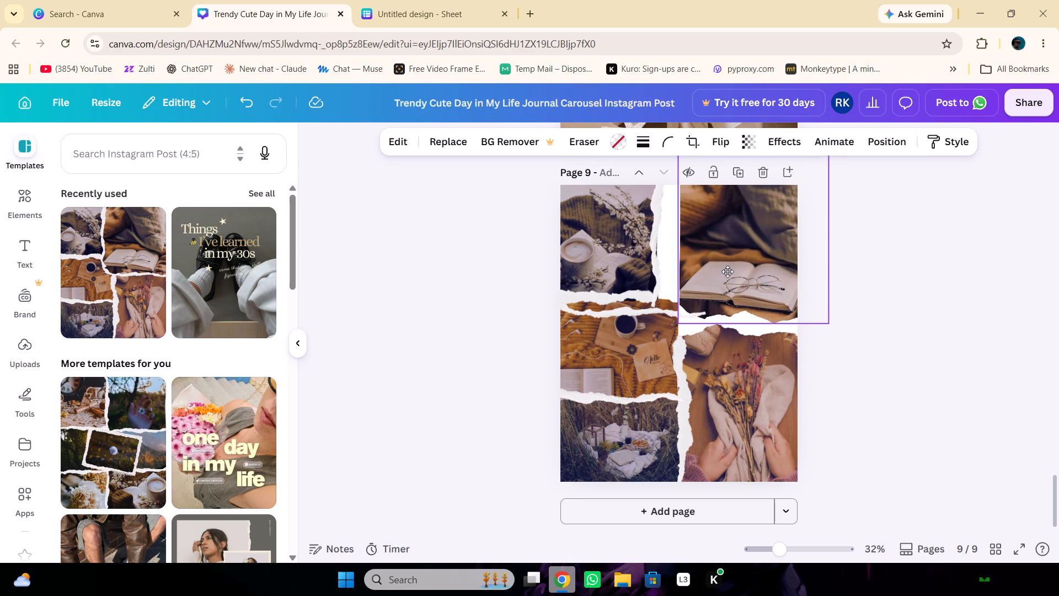
drag(728, 272, 713, 270)
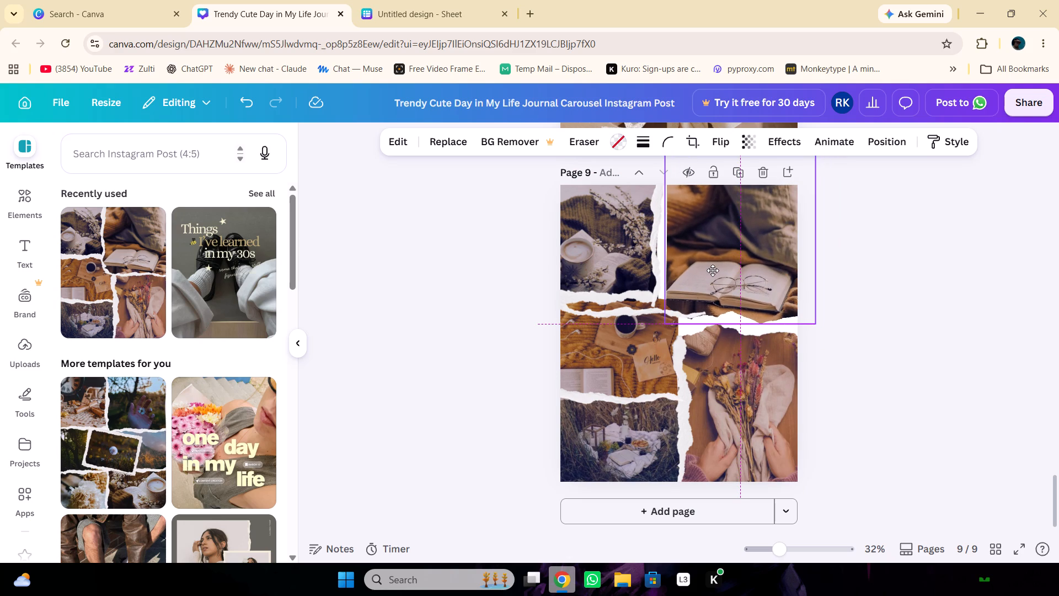
drag(713, 270, 713, 271)
drag(713, 271, 723, 276)
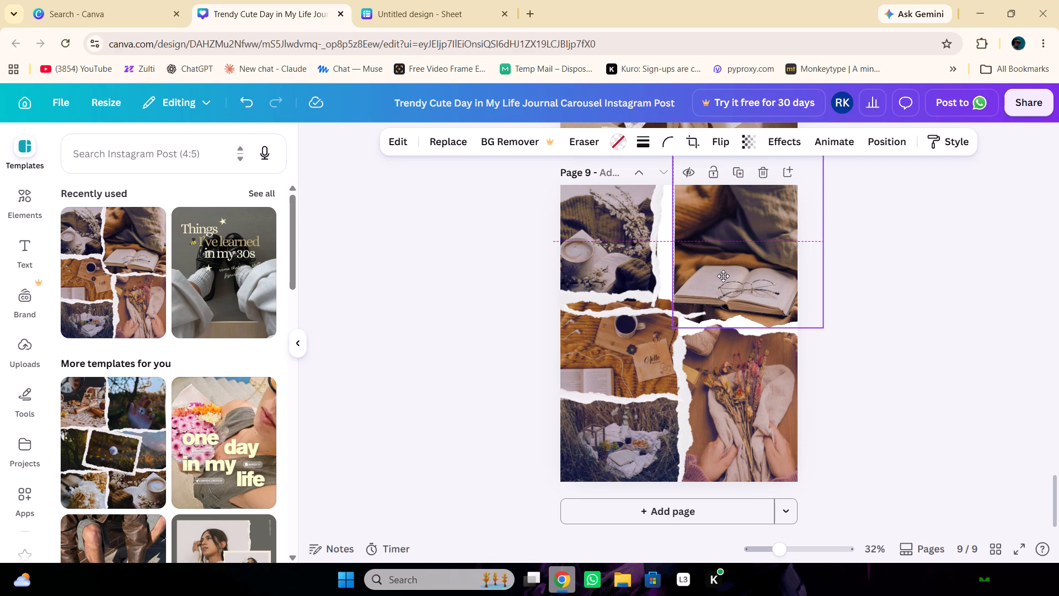
drag(723, 276, 723, 277)
click(929, 242)
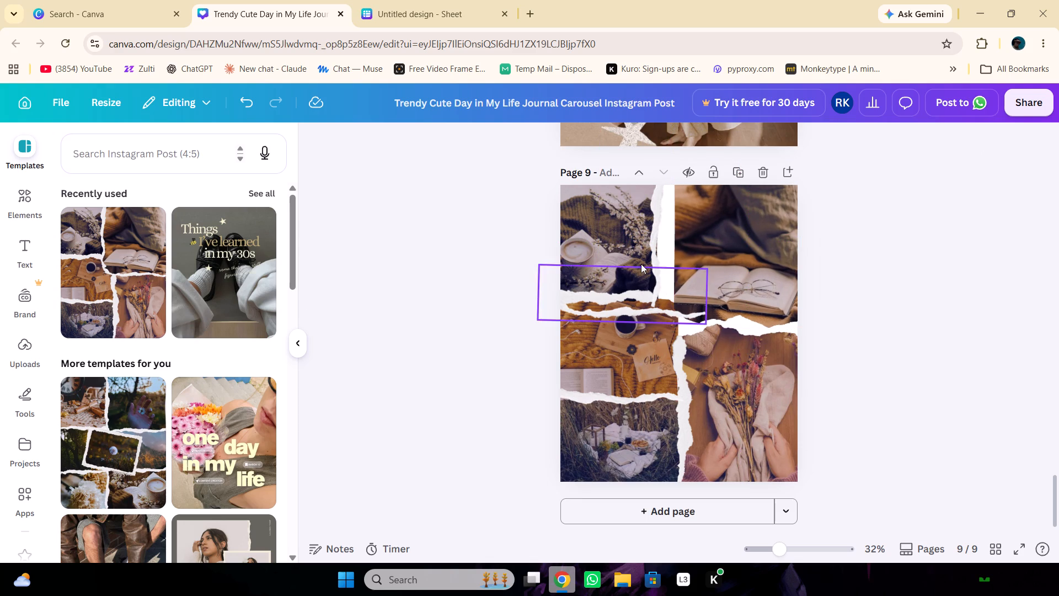
click(715, 266)
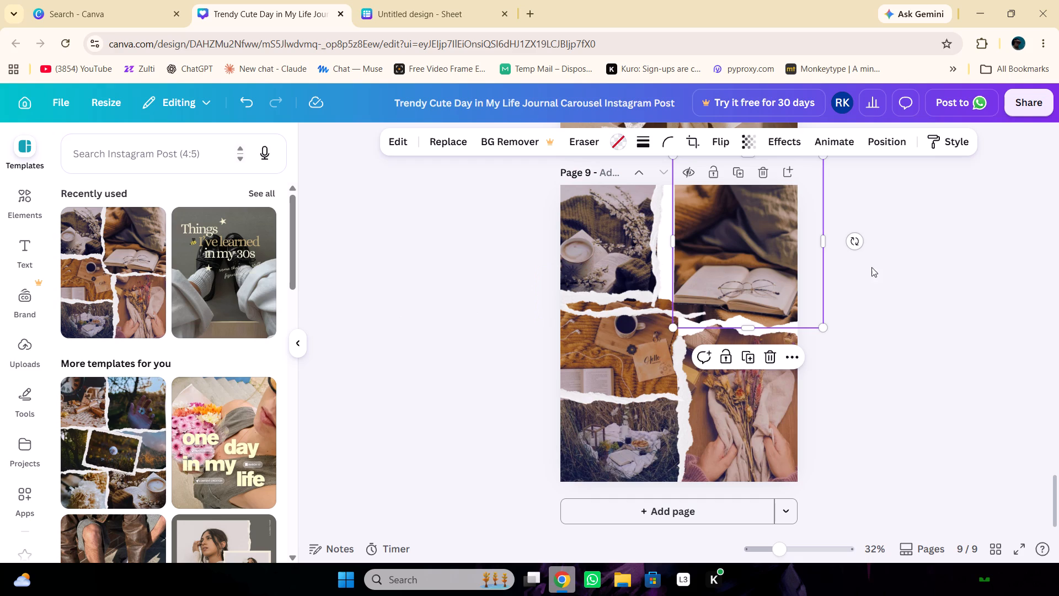
click(1007, 277)
Add page 10 and fill it with the Brown and Yellow Typographic Street template's "Hello, I'm" page about a street photographer.
click(641, 506)
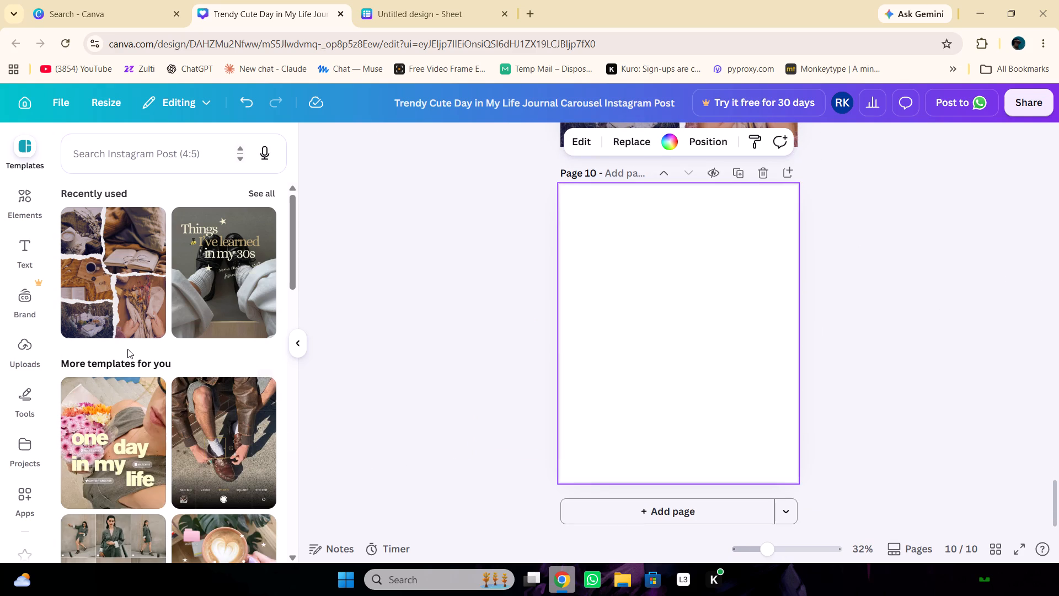
scroll(127, 349, down, 8)
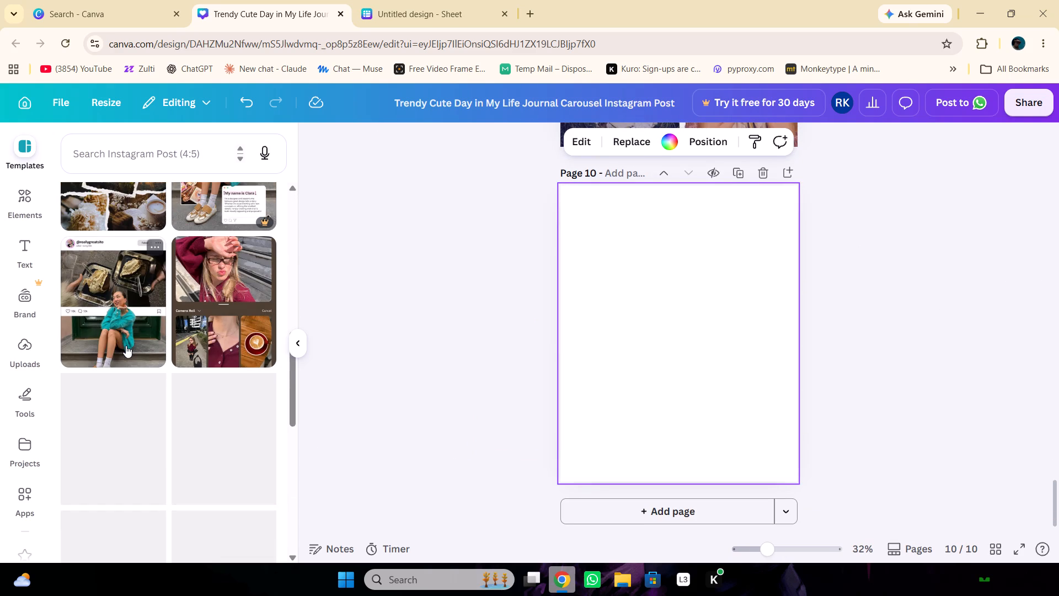
scroll(124, 341, down, 3)
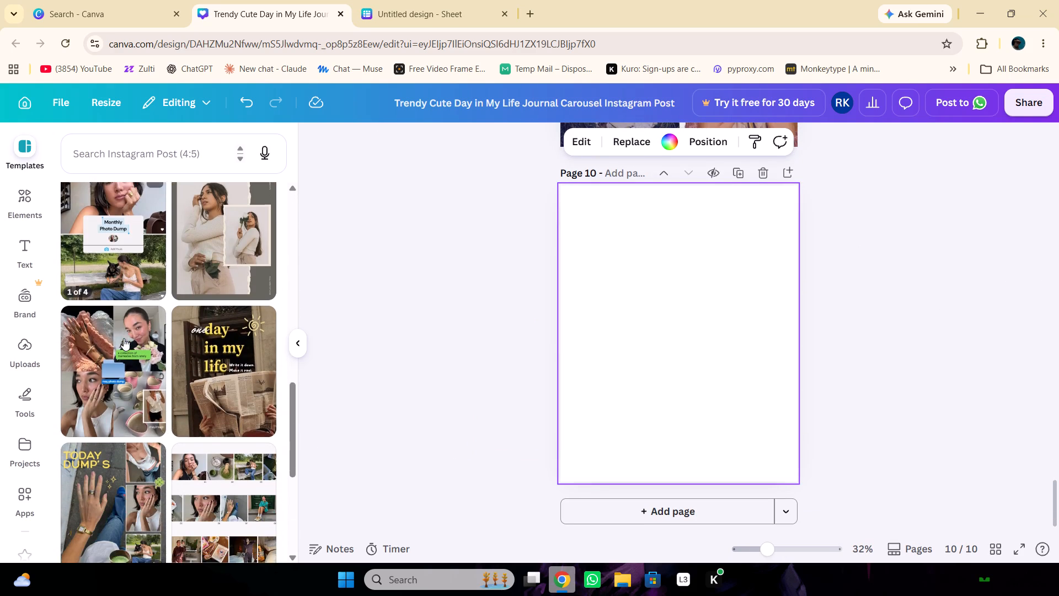
scroll(124, 338, down, 7)
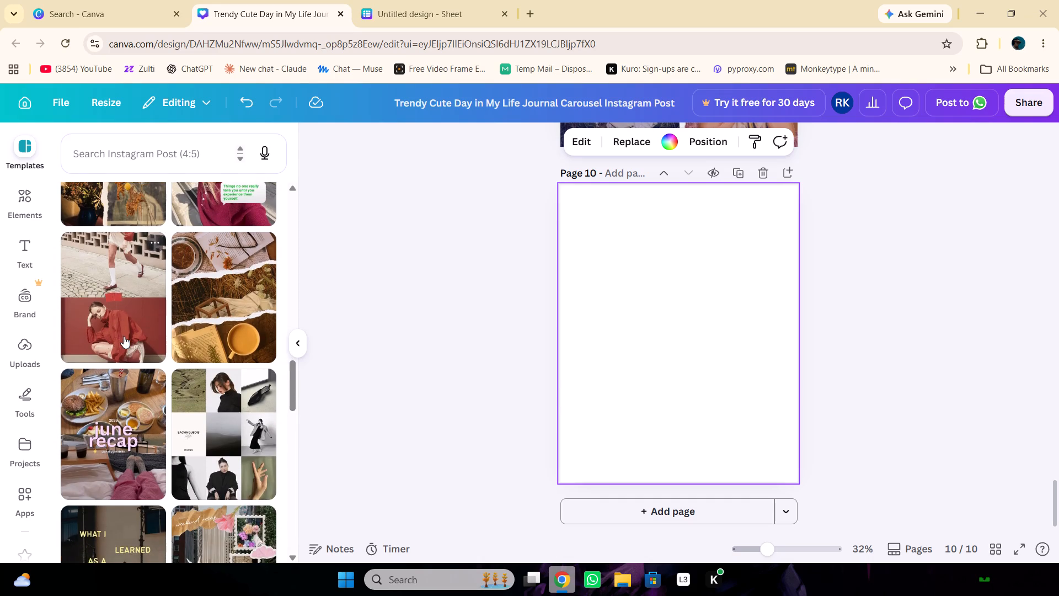
scroll(124, 336, down, 4)
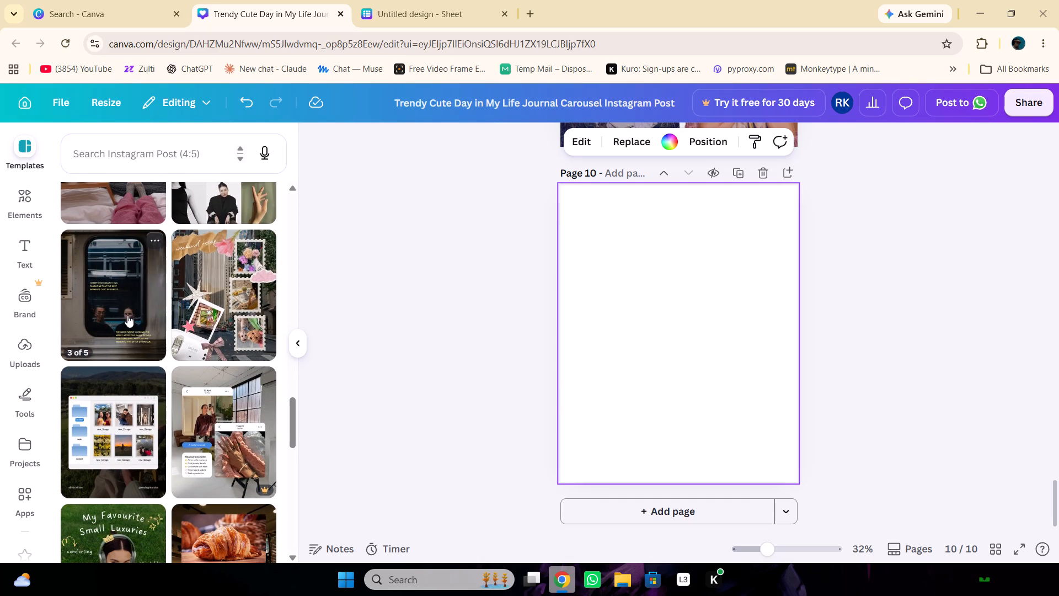
click(129, 316)
scroll(132, 318, down, 2)
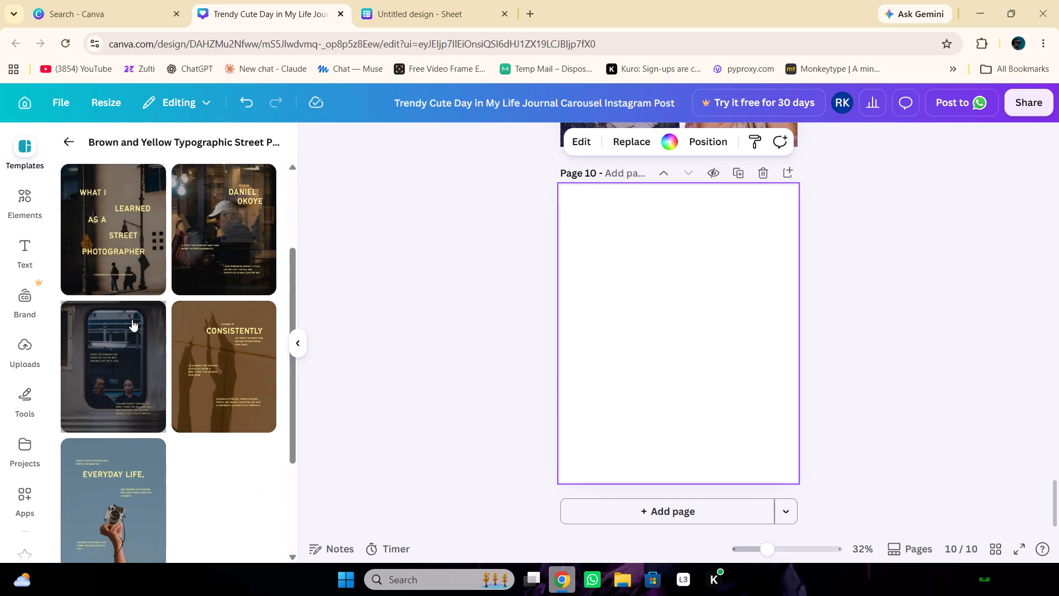
click(227, 213)
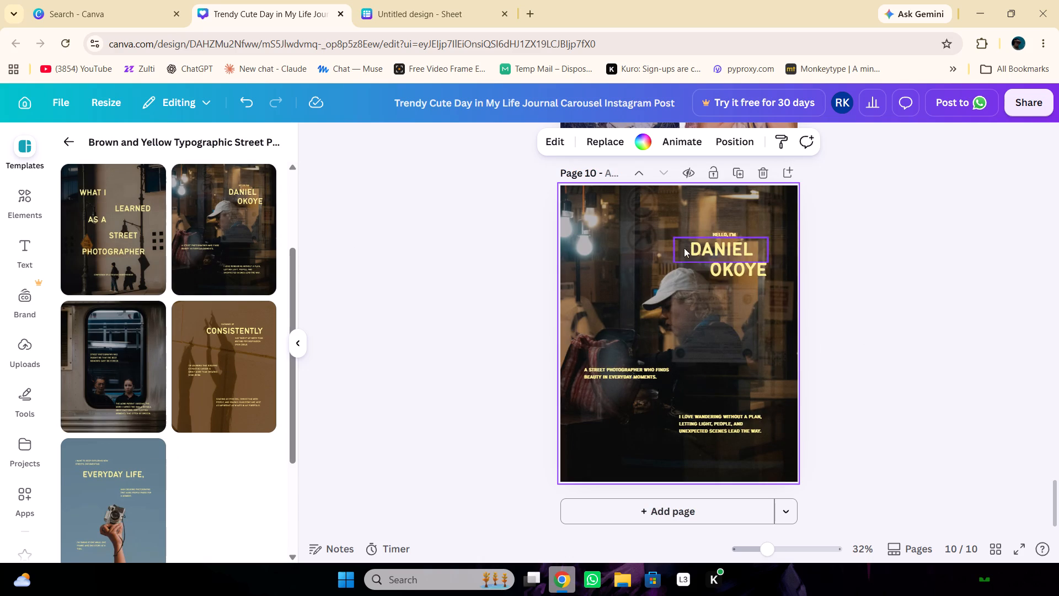
Delete the small "Hello, I'm" line above the large name on page 10.
click(708, 231)
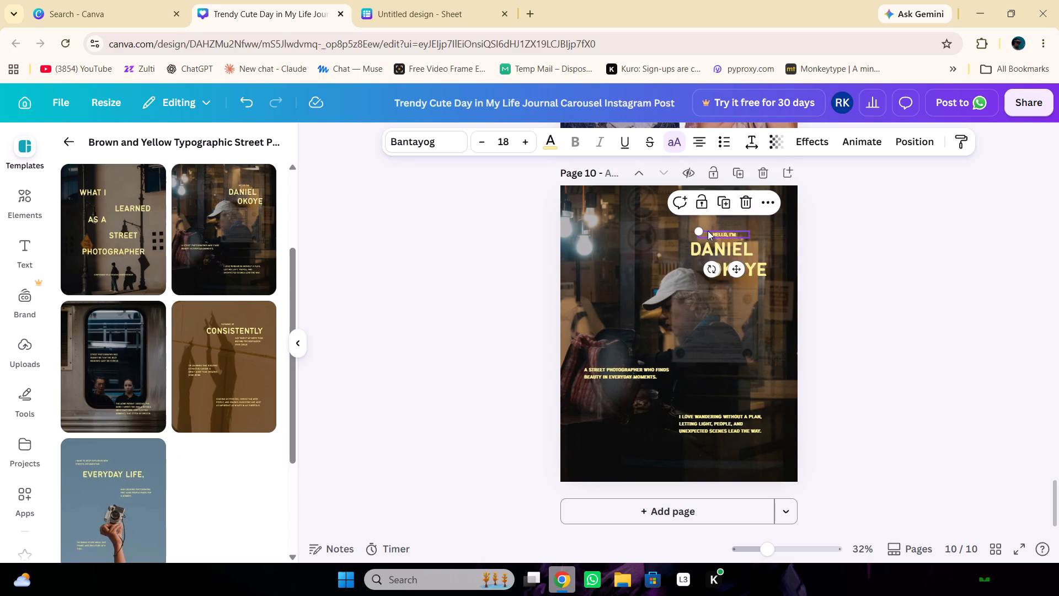
click(746, 202)
Return from the Brown and Yellow Typographic Street template's pages to the general template list.
click(670, 297)
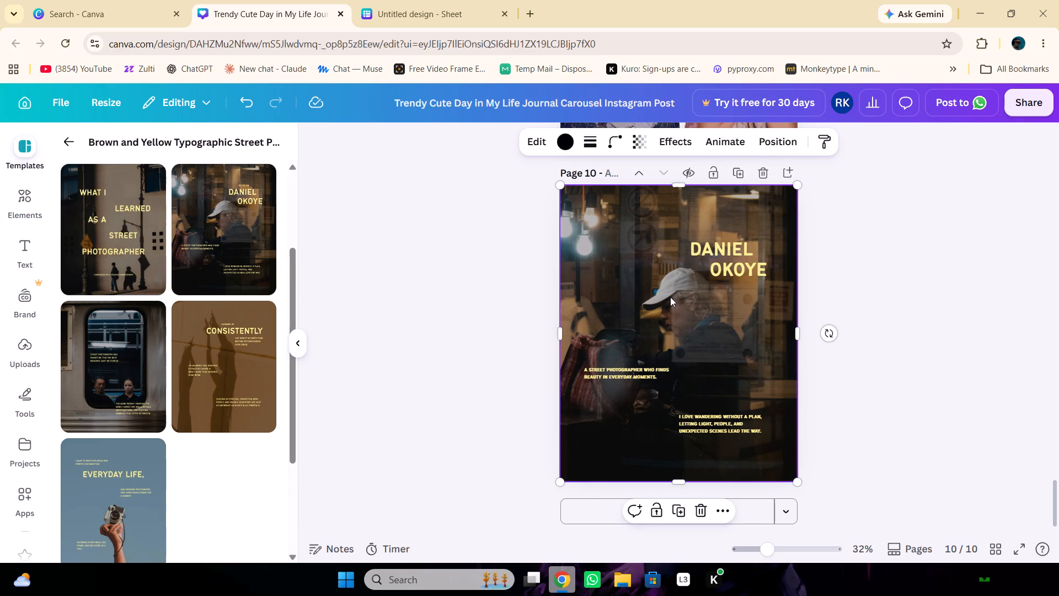
scroll(196, 264, down, 3)
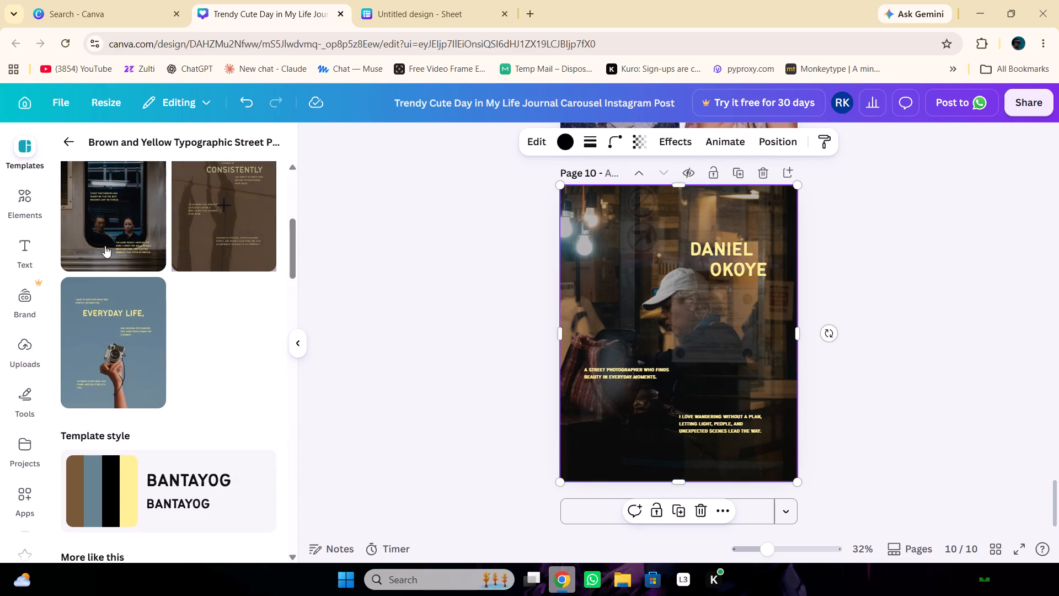
click(67, 145)
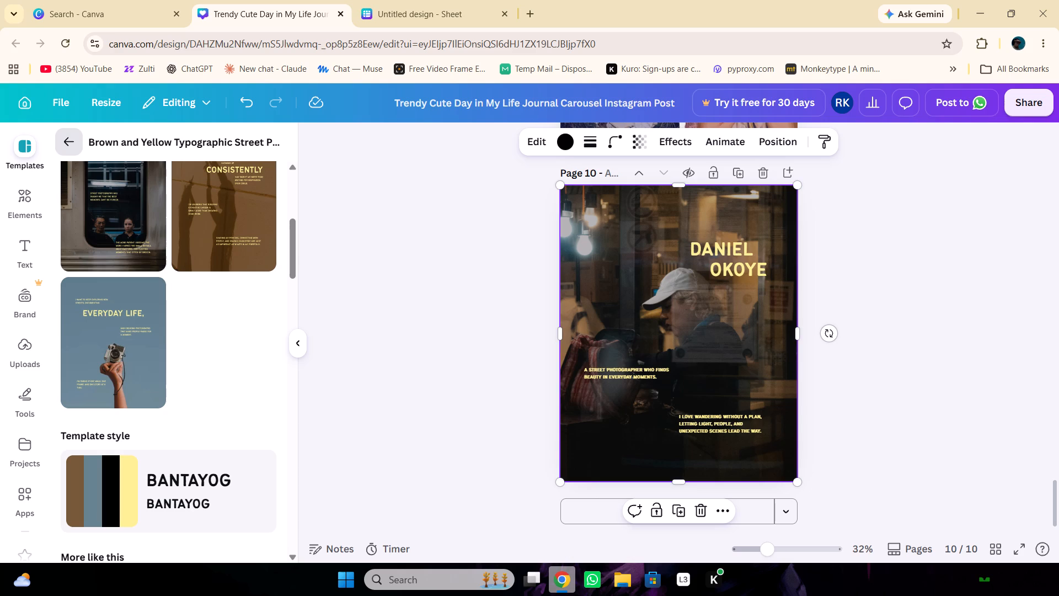
click(926, 336)
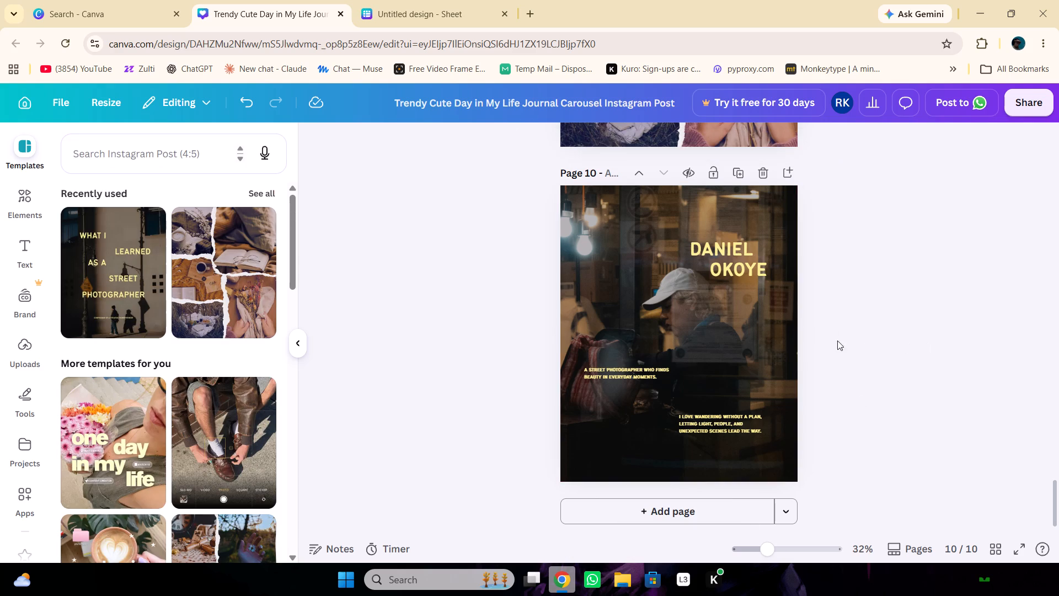
Move page 10's "A street photographer who finds beauty" caption and the "I love wandering without a plan" caption slightly higher.
click(654, 380)
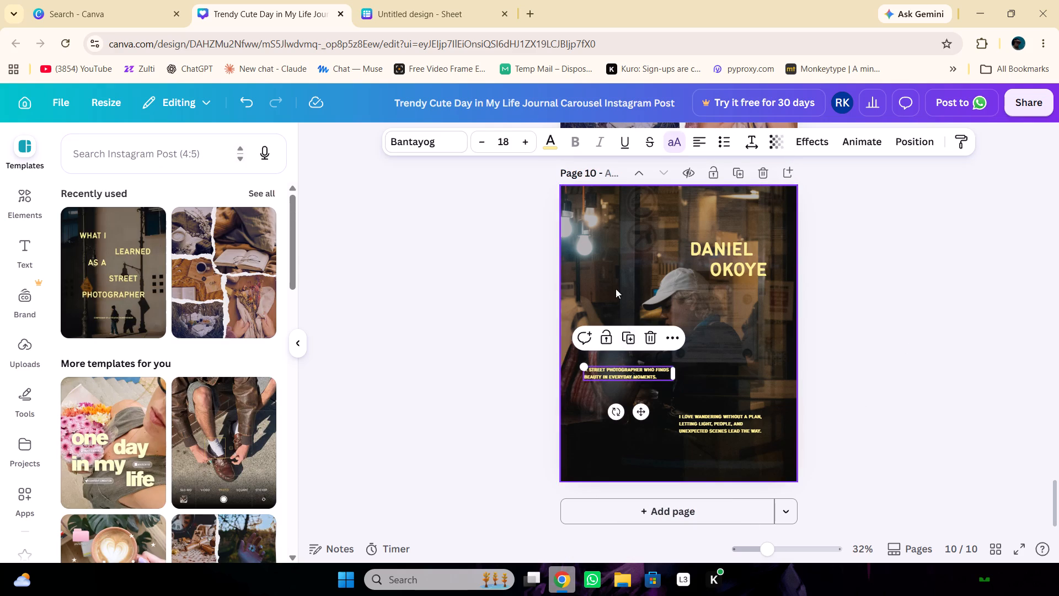
drag(609, 371, 603, 320)
click(875, 310)
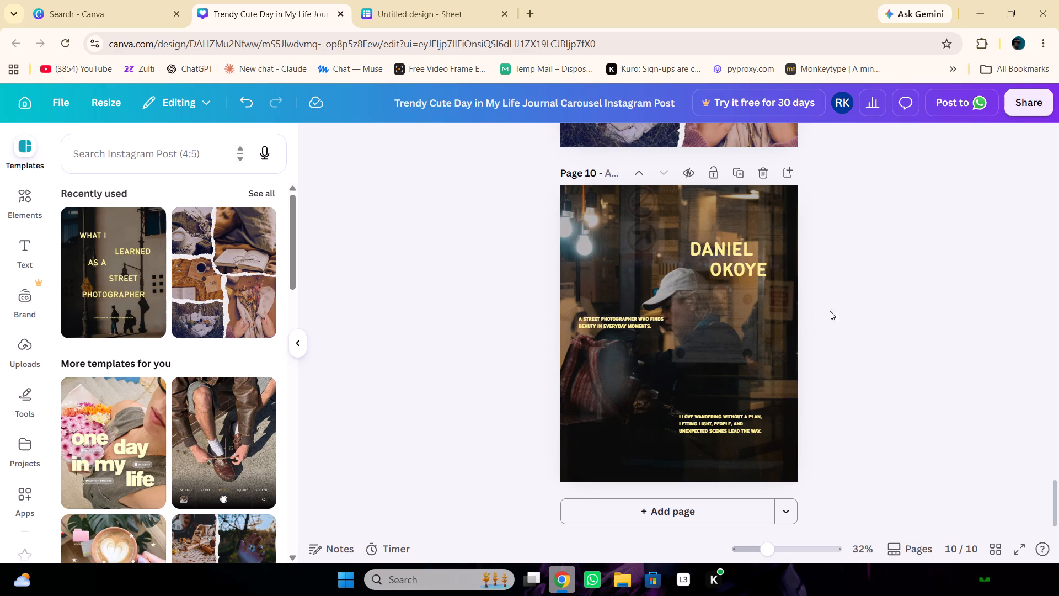
click(696, 421)
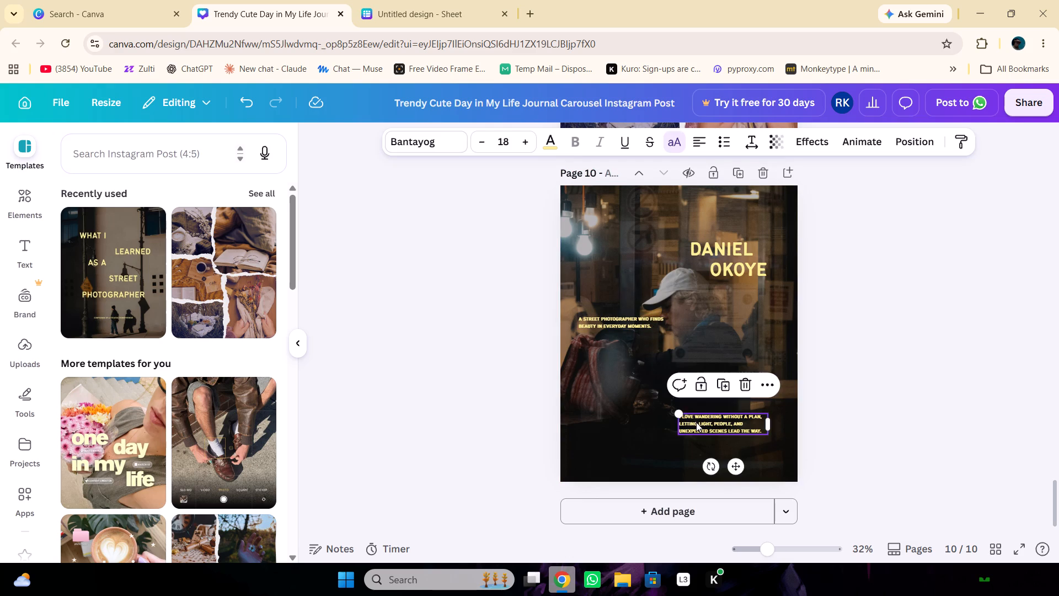
drag(696, 422, 692, 397)
click(911, 299)
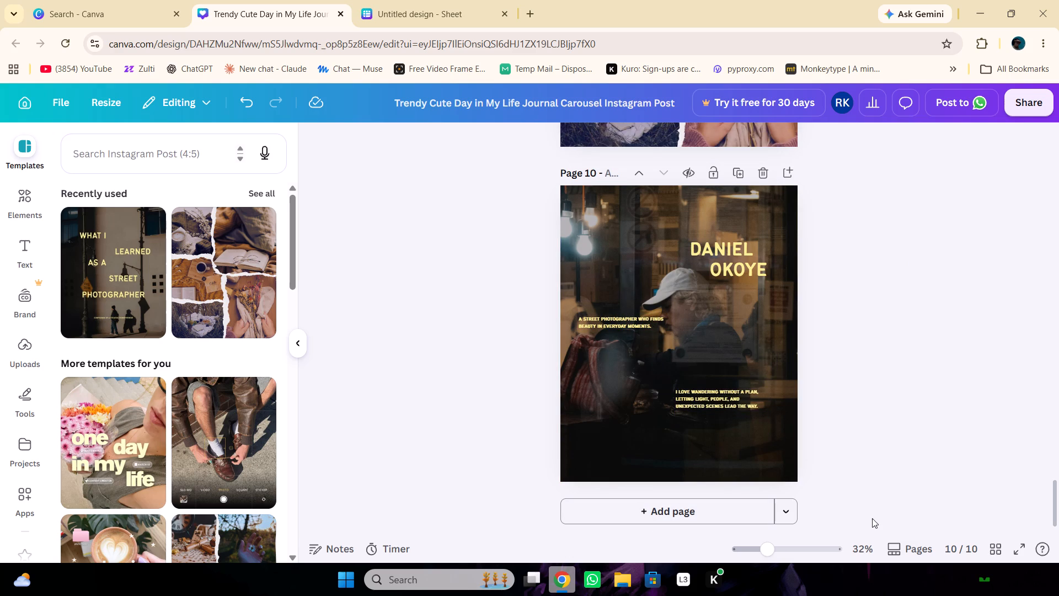
Add page 11 and fill it with the "one day in my life" template showing a person reading a newspaper.
click(786, 510)
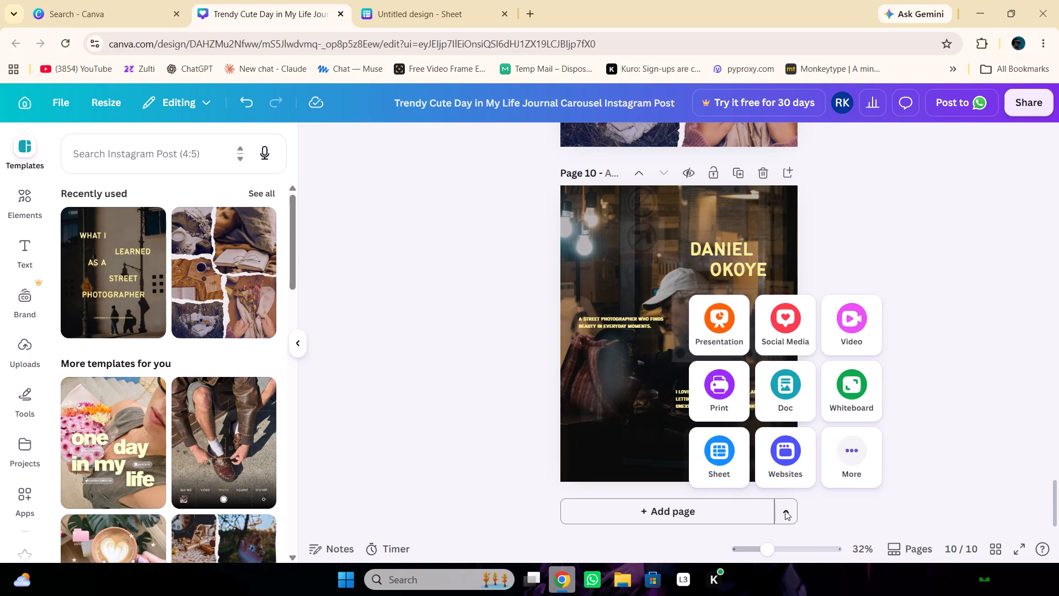
click(785, 510)
click(712, 511)
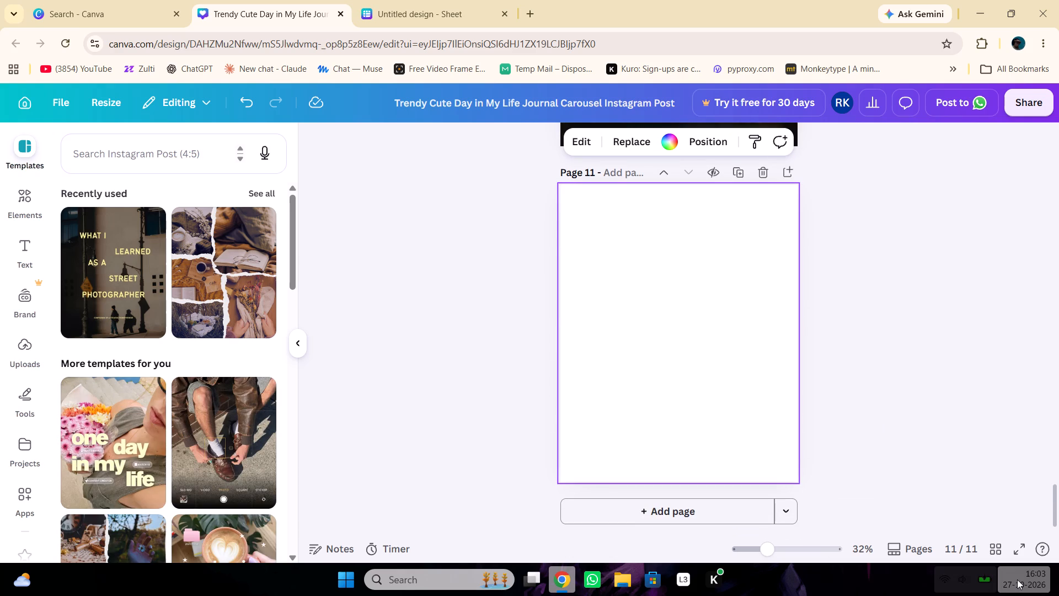
scroll(164, 349, down, 4)
scroll(34, 366, down, 2)
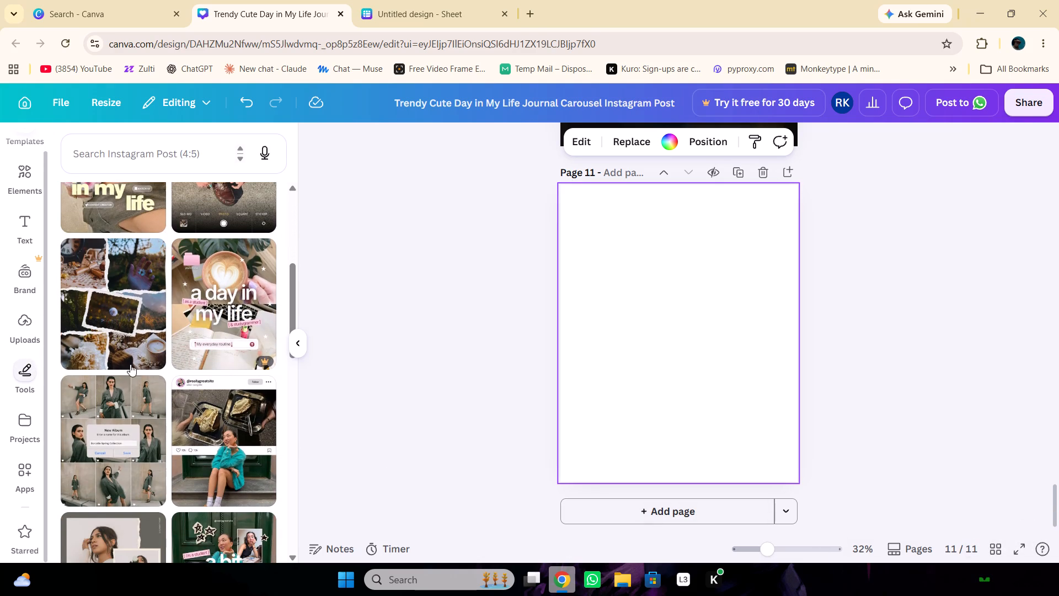
scroll(190, 364, down, 3)
scroll(153, 398, down, 3)
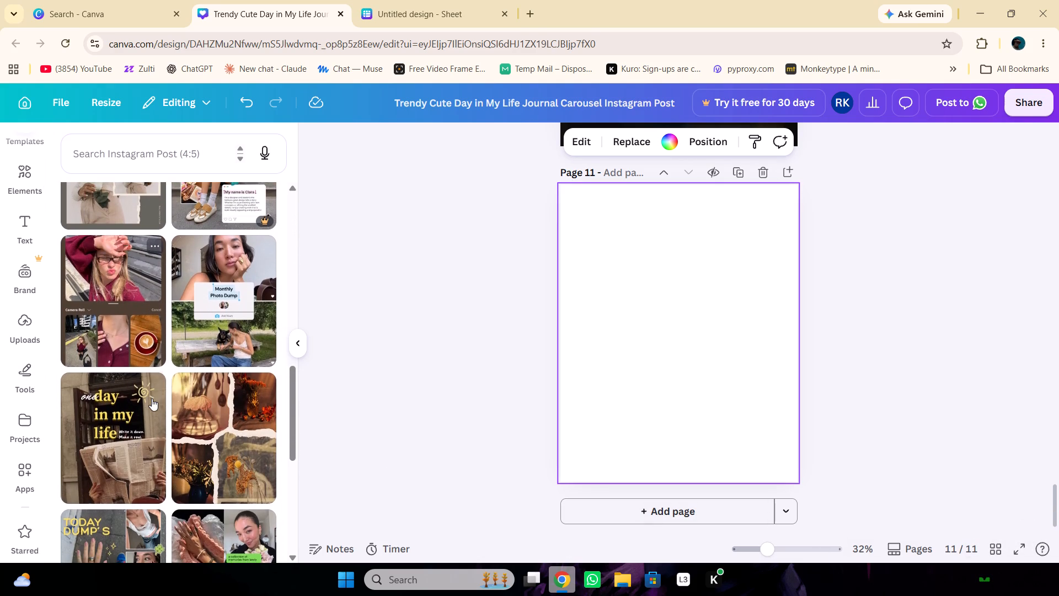
scroll(152, 398, down, 2)
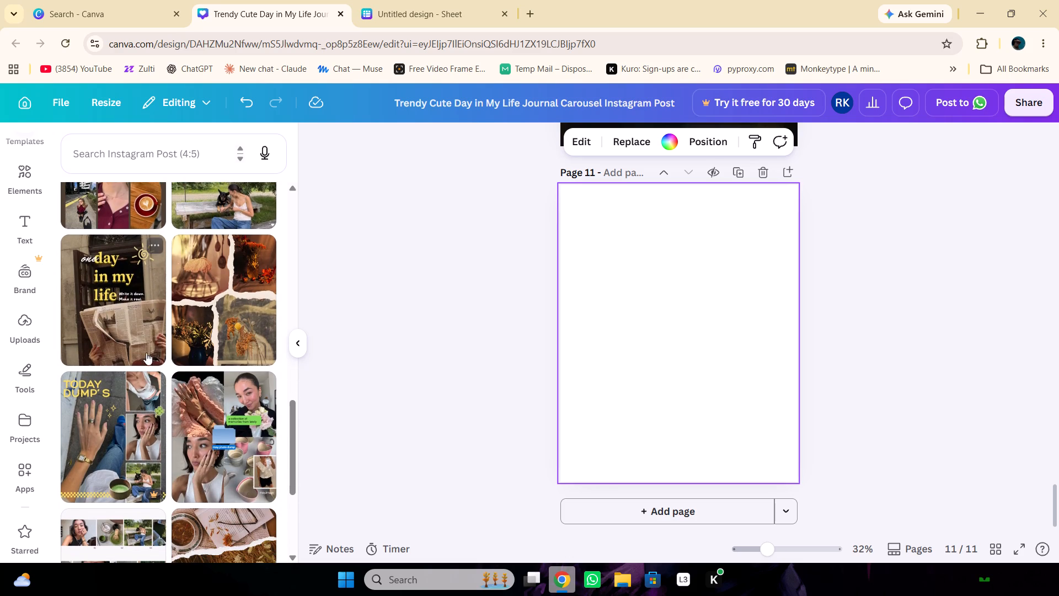
click(134, 325)
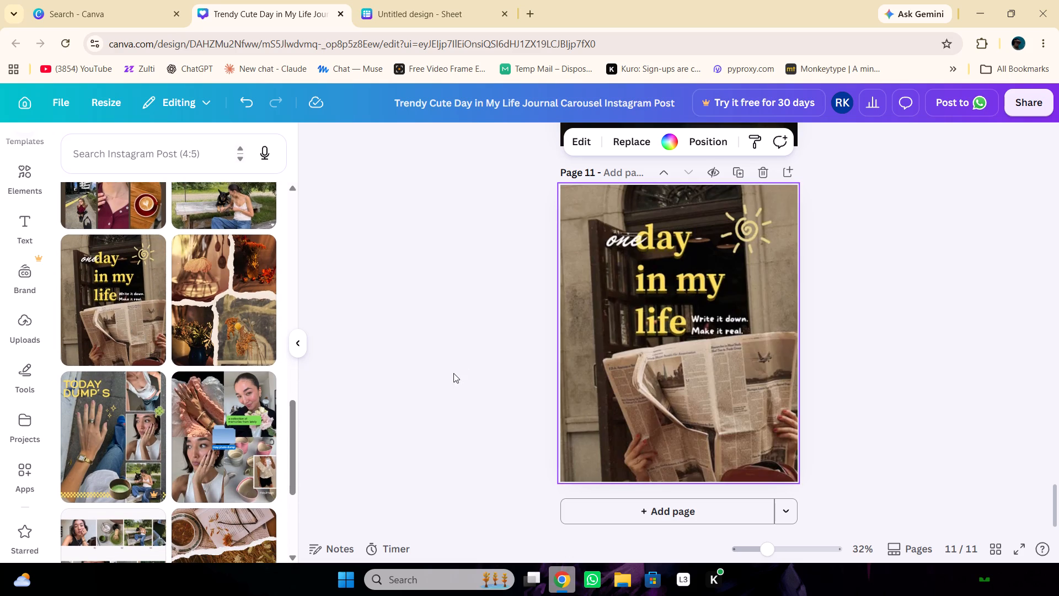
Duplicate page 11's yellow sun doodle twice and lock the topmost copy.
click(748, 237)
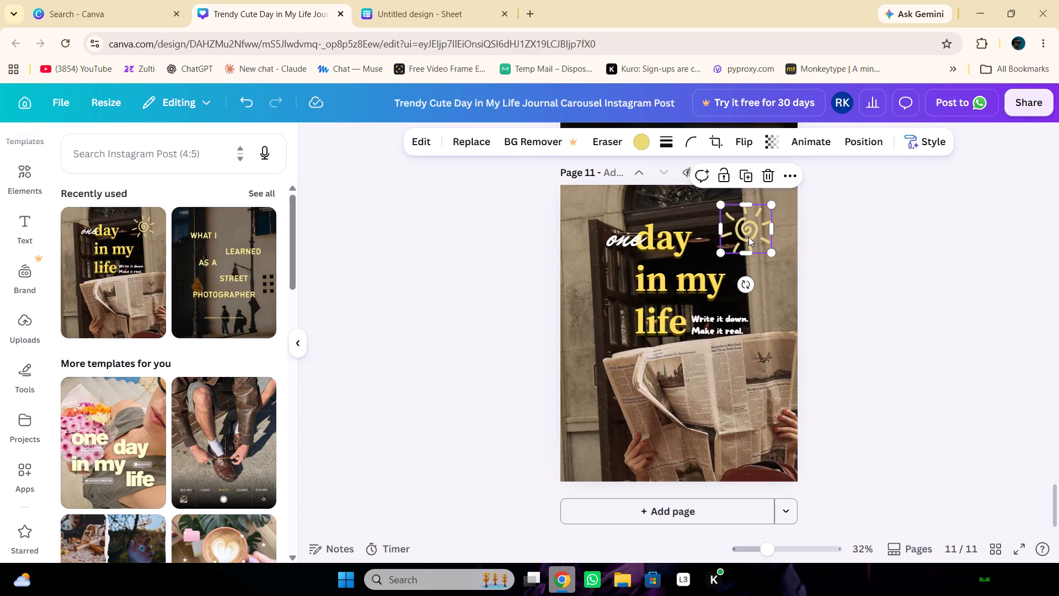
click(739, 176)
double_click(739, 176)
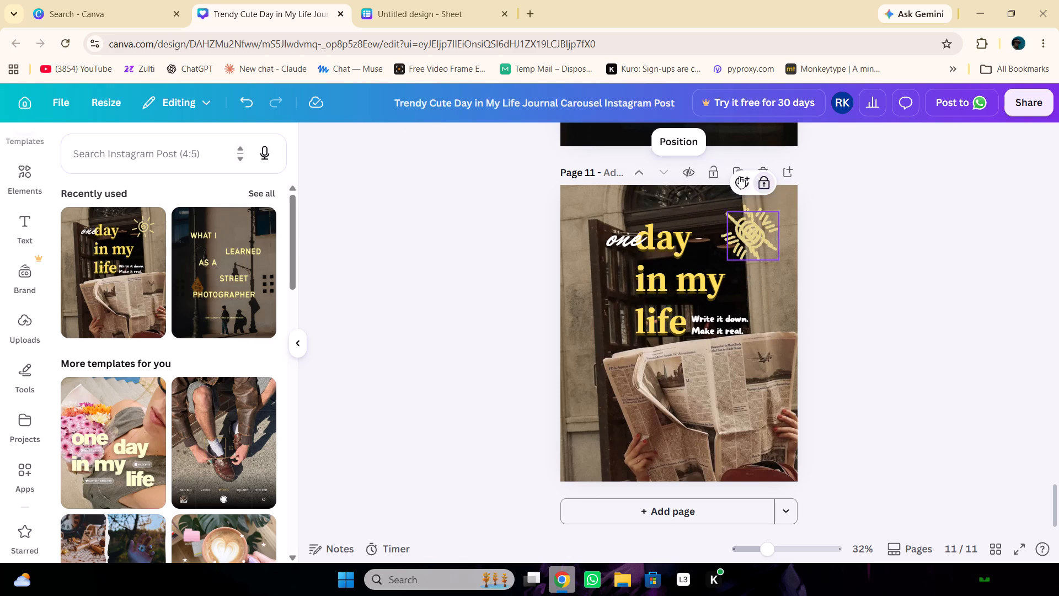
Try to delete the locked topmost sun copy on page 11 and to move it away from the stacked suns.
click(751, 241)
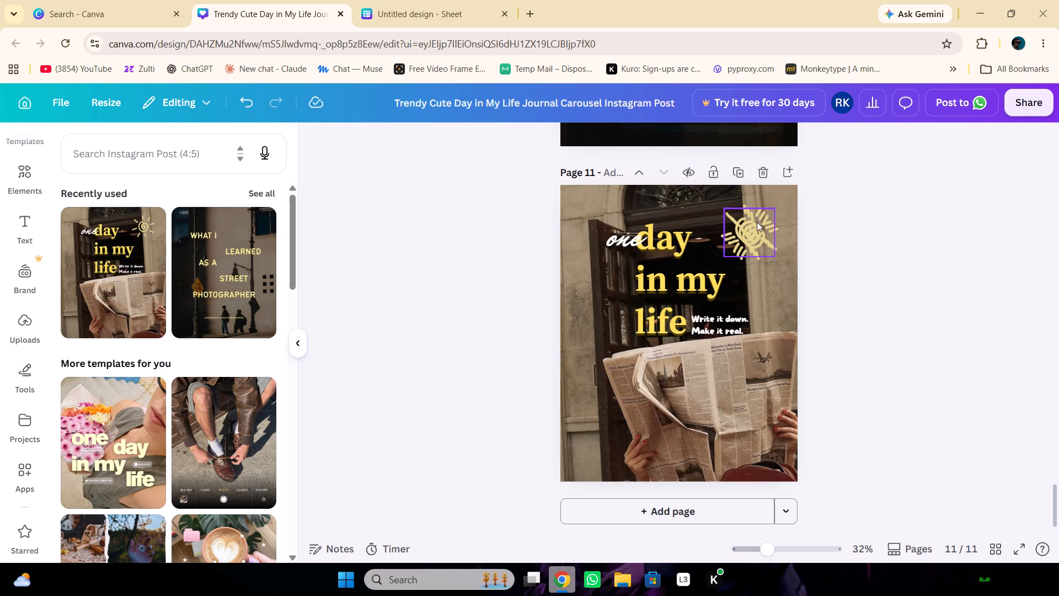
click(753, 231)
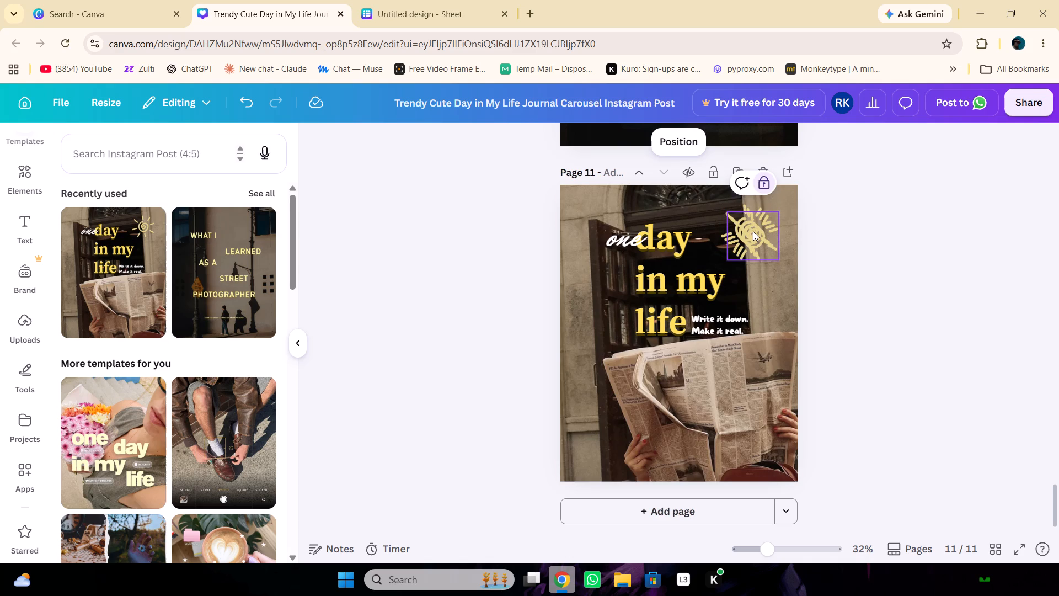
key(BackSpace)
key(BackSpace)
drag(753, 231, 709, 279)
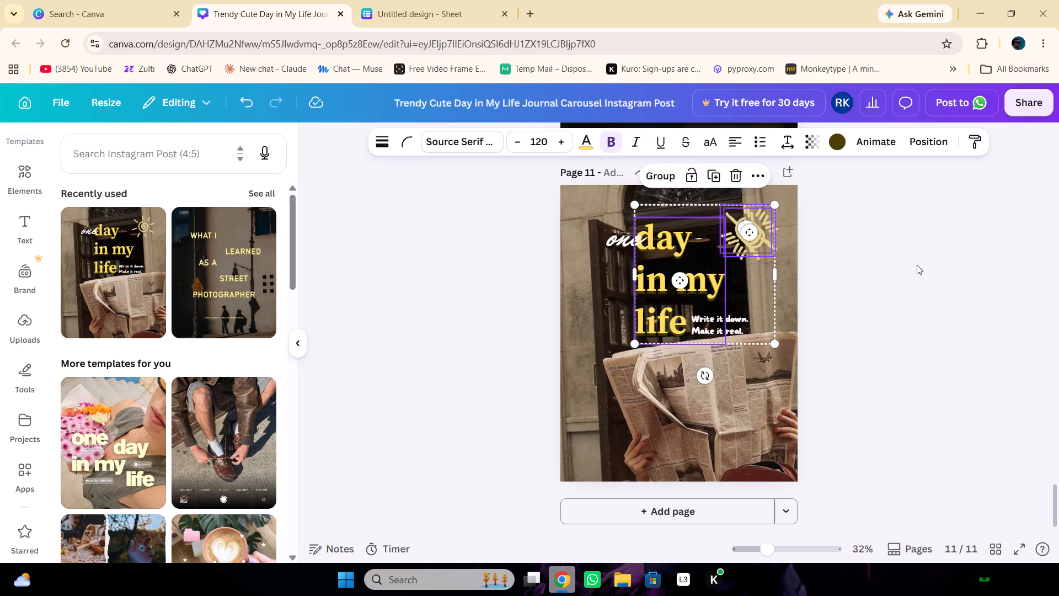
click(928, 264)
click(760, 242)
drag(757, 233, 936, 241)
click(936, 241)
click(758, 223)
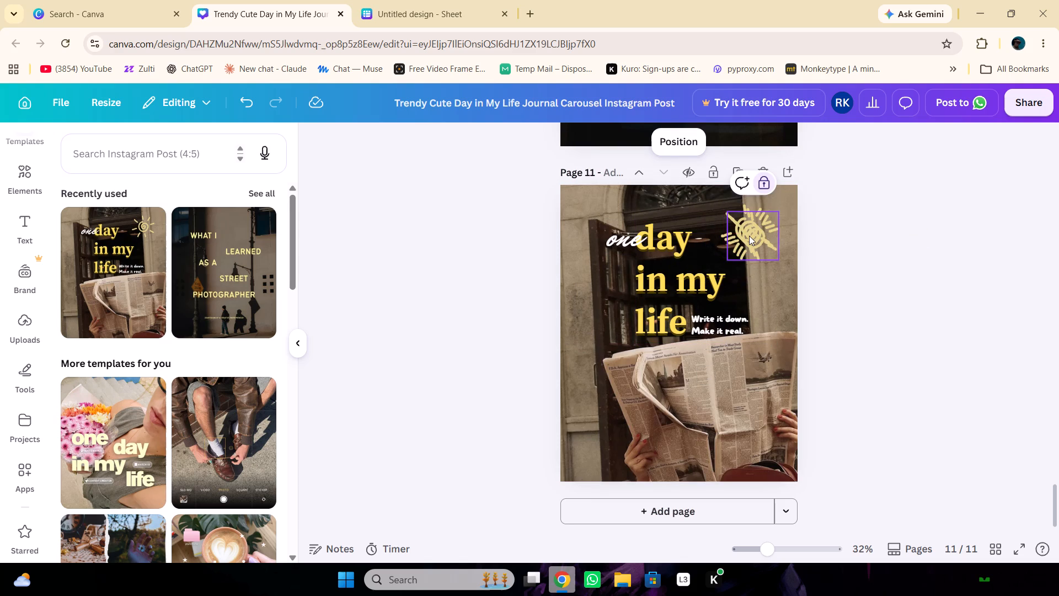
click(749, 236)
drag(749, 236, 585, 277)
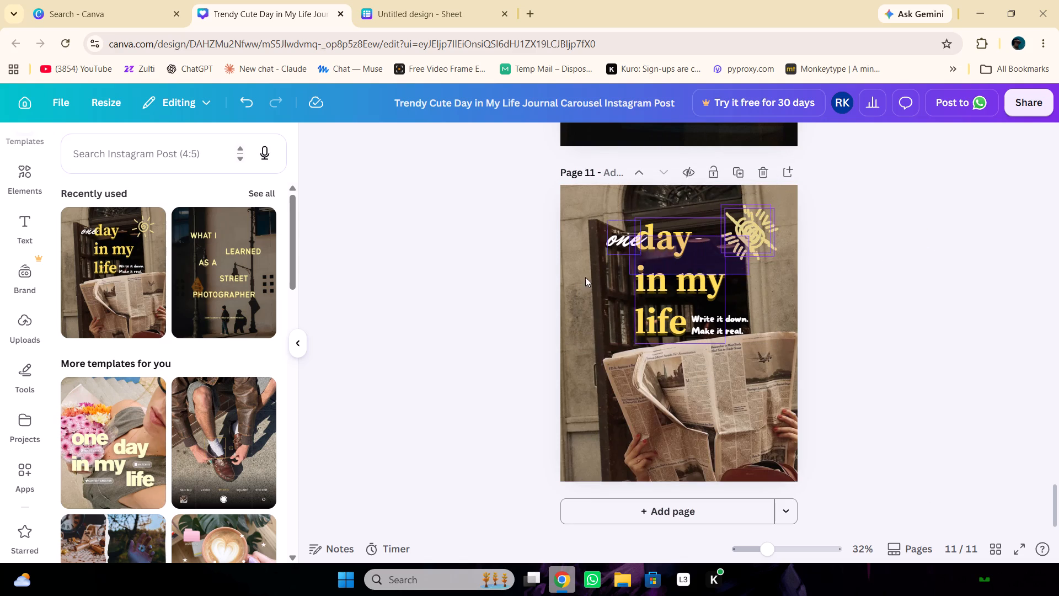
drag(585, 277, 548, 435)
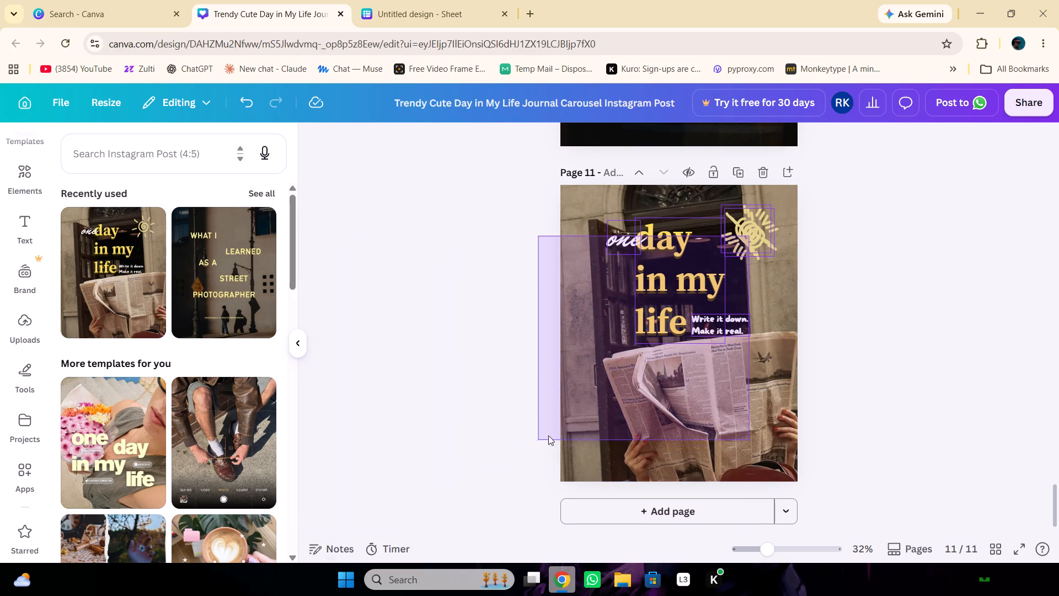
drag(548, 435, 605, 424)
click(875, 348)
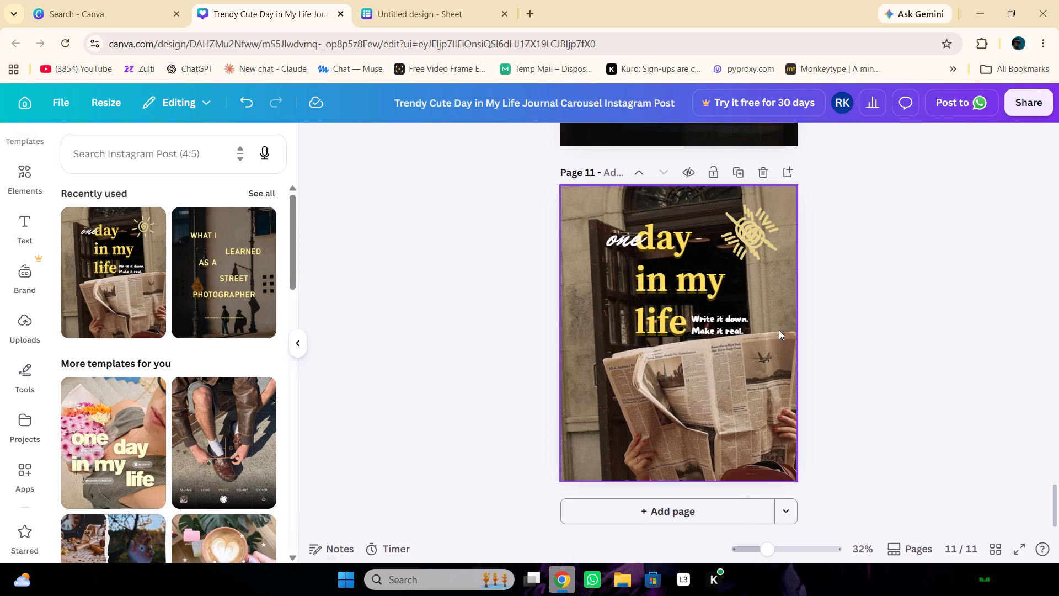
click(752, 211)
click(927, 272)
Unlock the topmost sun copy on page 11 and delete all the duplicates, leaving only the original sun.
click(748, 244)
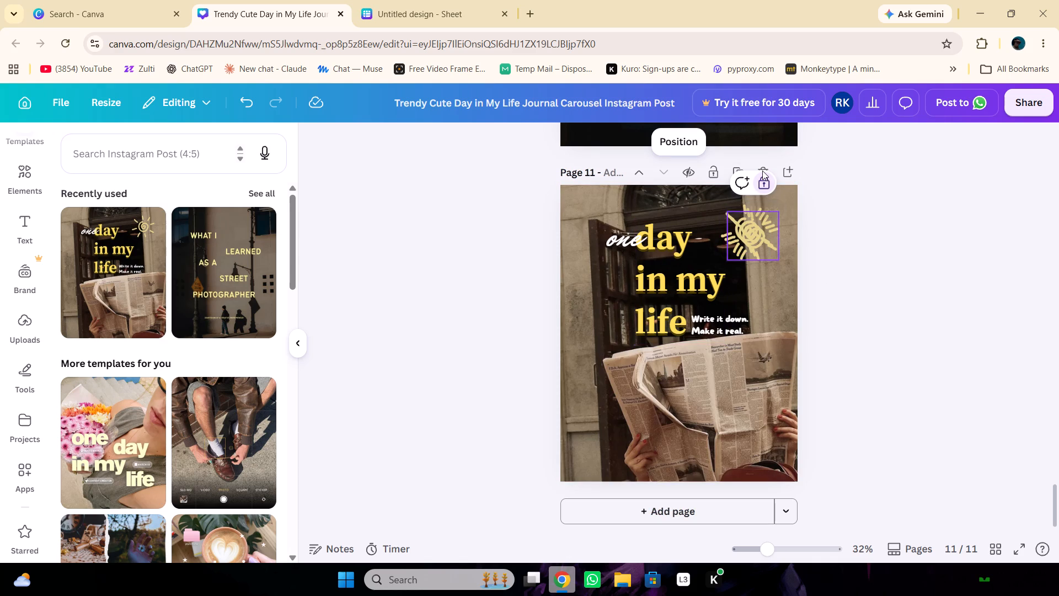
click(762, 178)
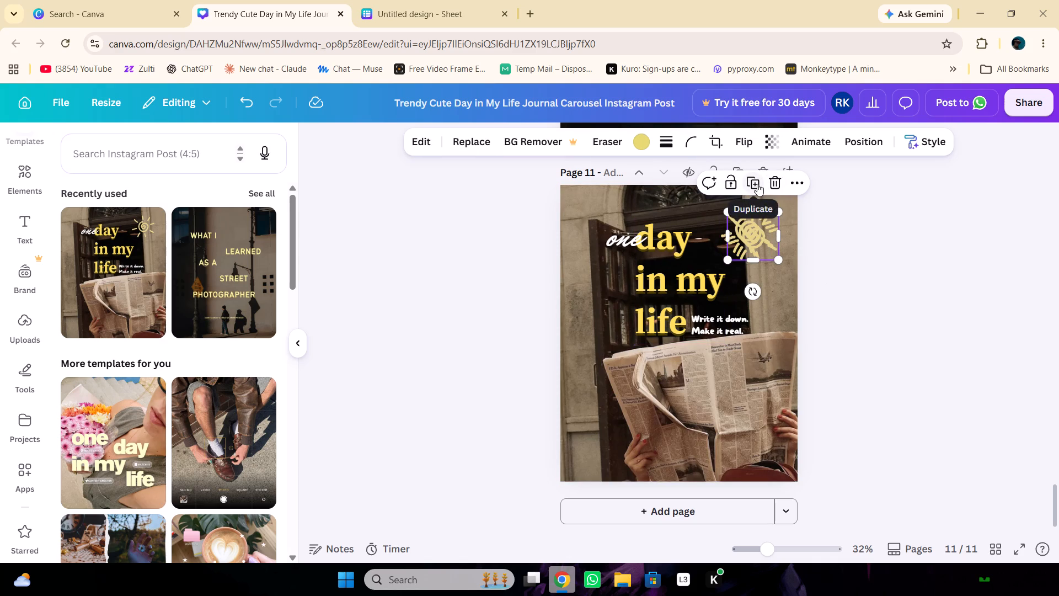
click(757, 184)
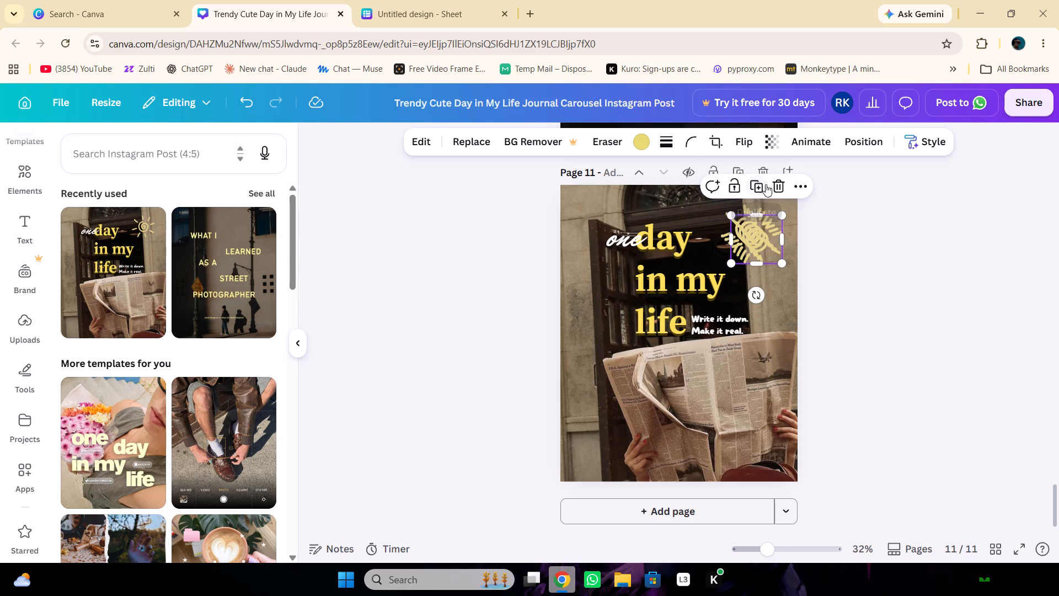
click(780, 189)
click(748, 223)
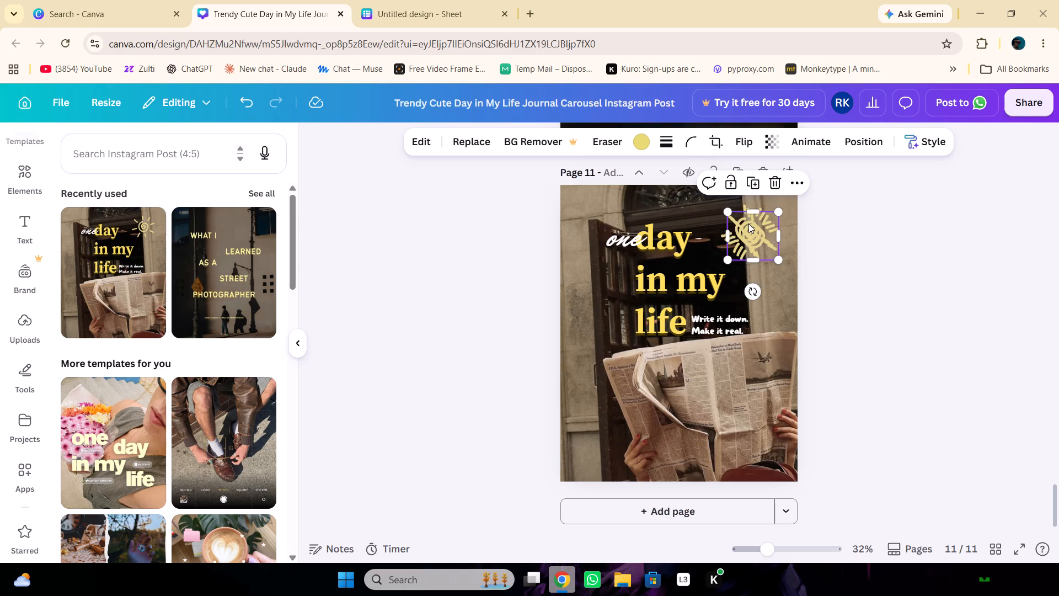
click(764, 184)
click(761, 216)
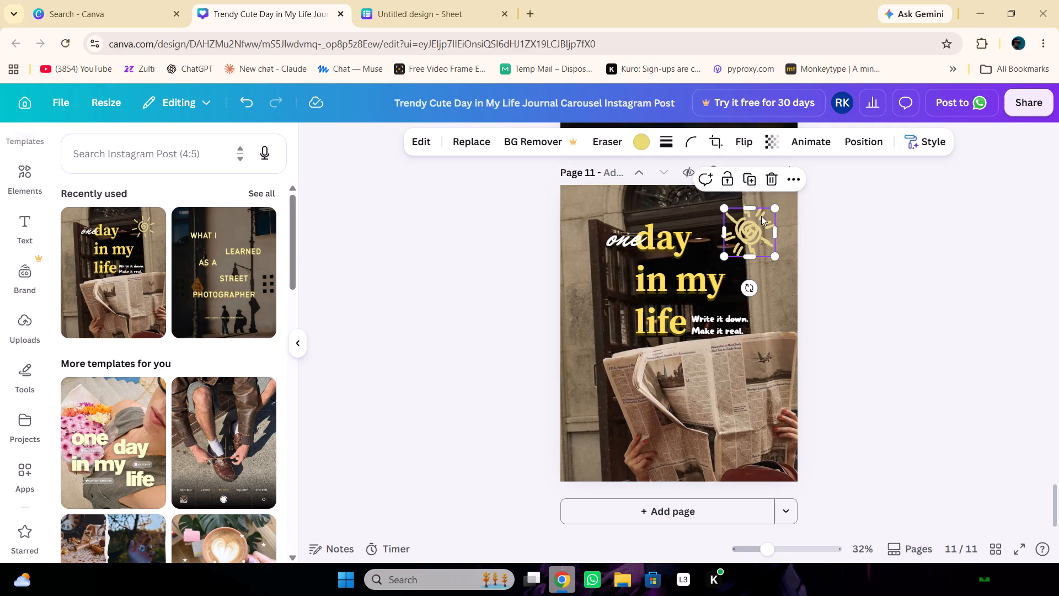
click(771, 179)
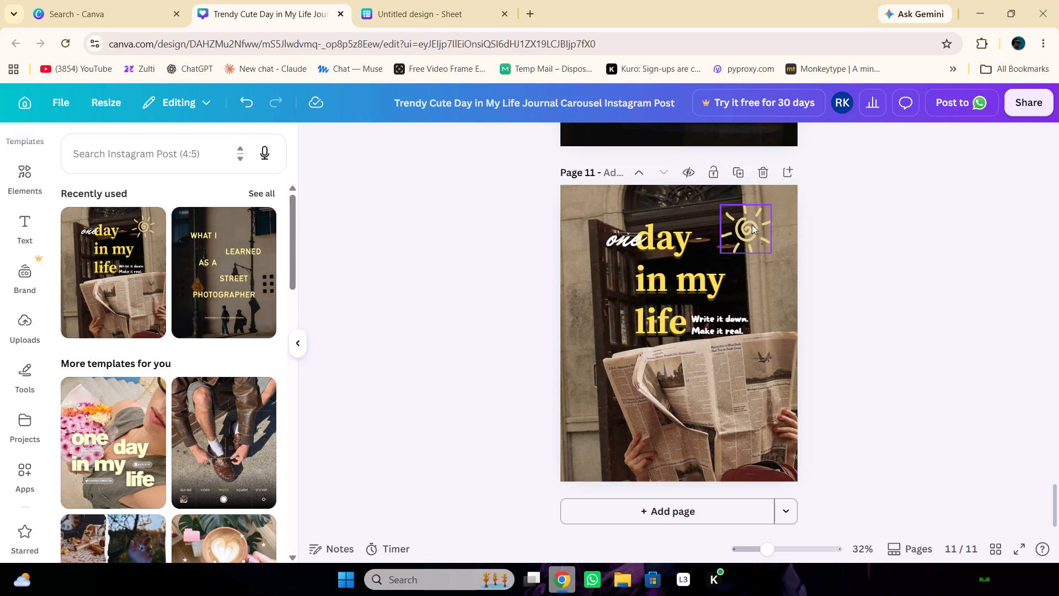
Move page 11's sun doodle down and left so it sits close beside the word "day" in the title.
drag(752, 225, 759, 232)
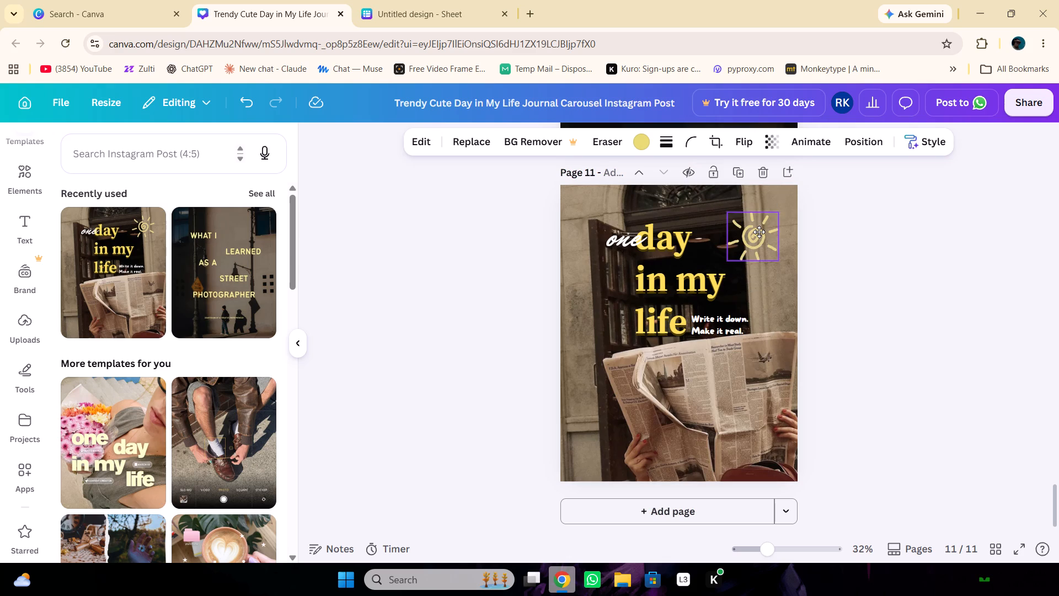
drag(759, 232, 736, 243)
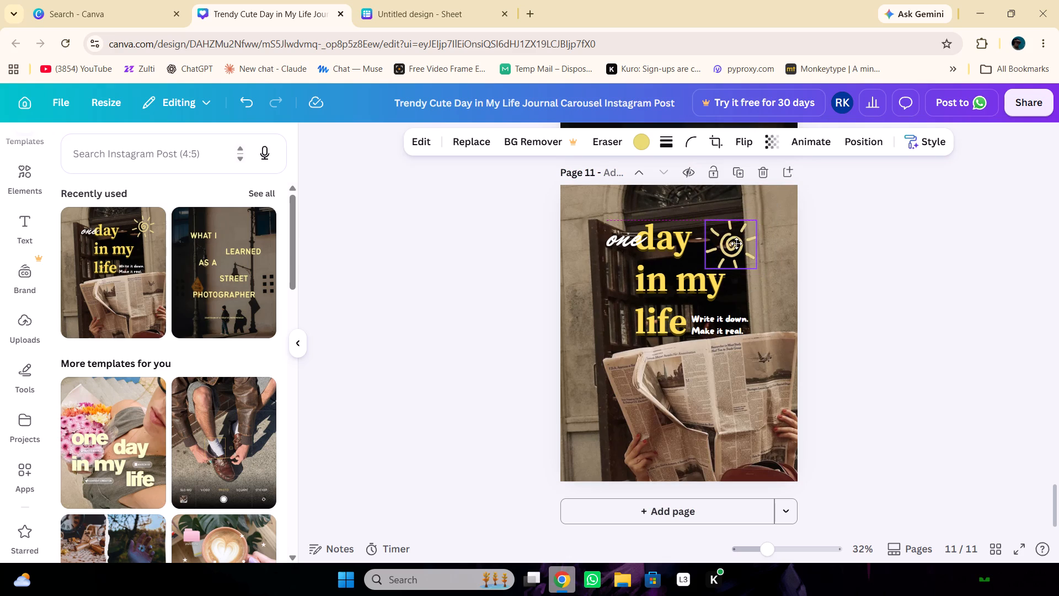
drag(736, 243, 732, 242)
click(891, 252)
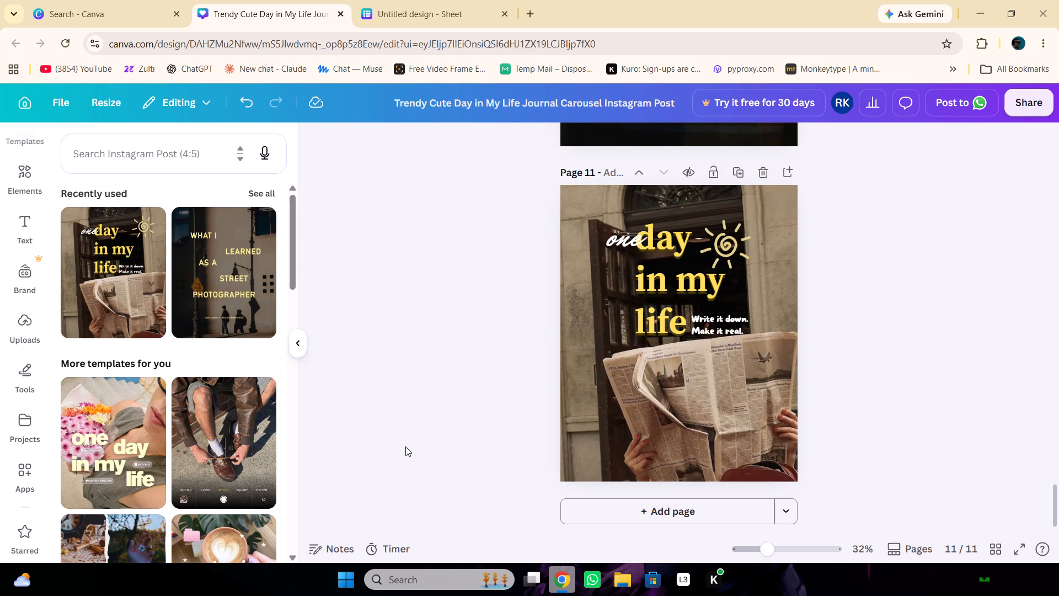
Move the white script word "one" on page 11 up so it sits just above and left of "day".
click(611, 242)
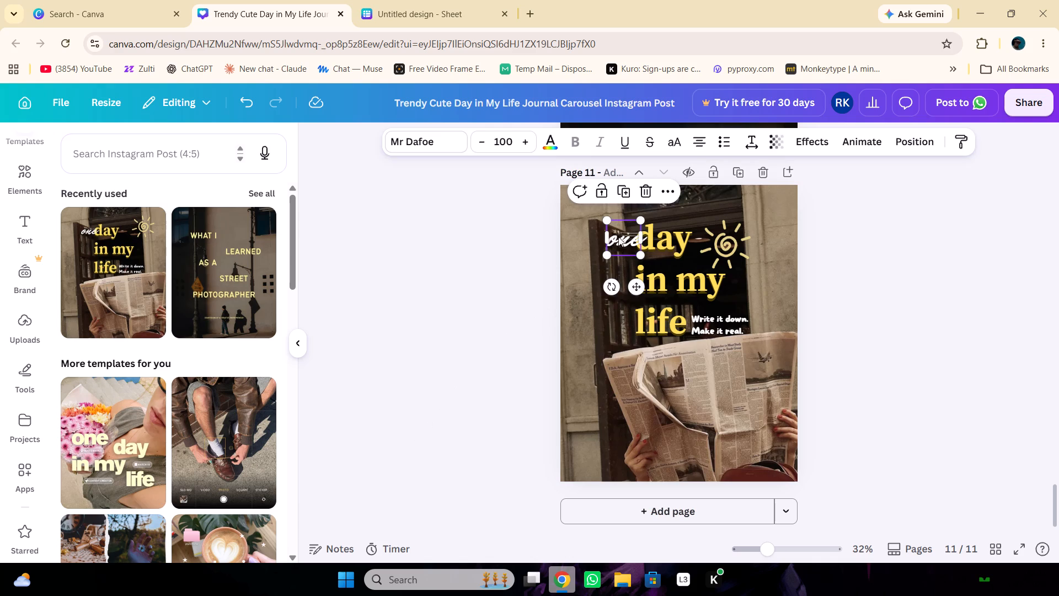
drag(622, 235, 617, 206)
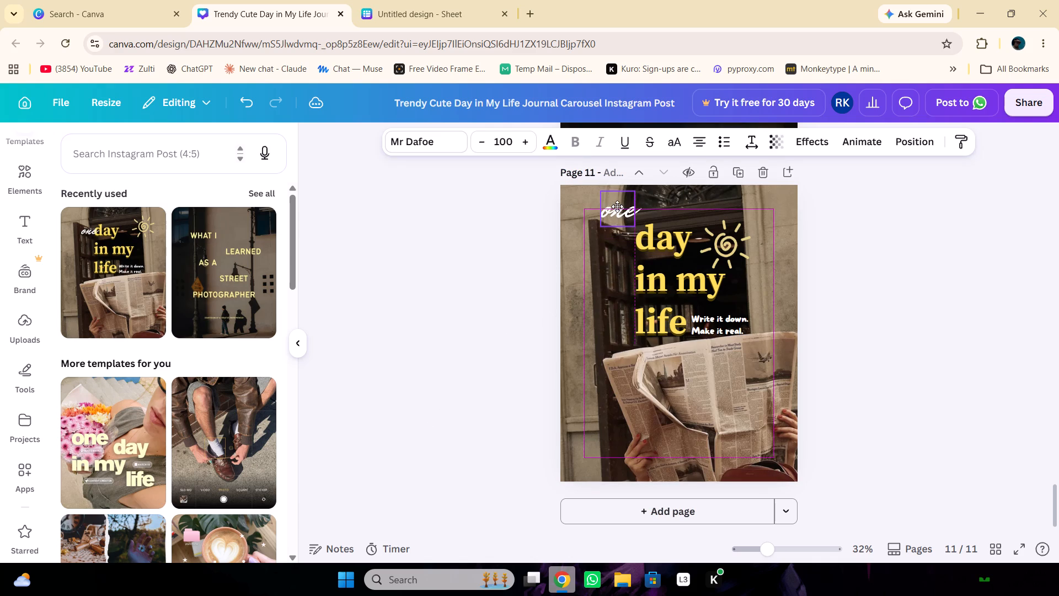
drag(617, 206, 619, 214)
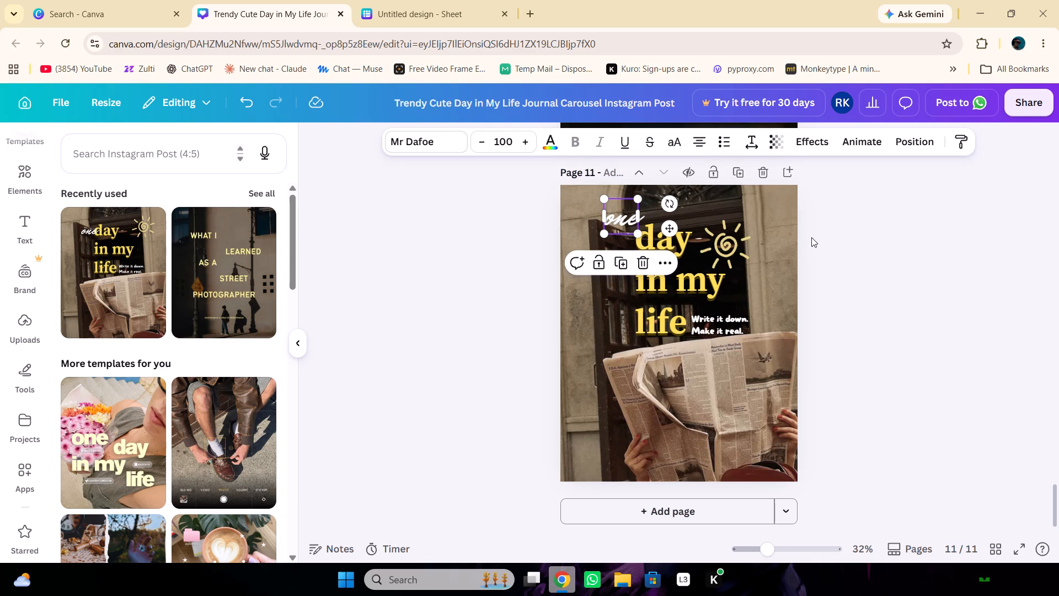
click(813, 235)
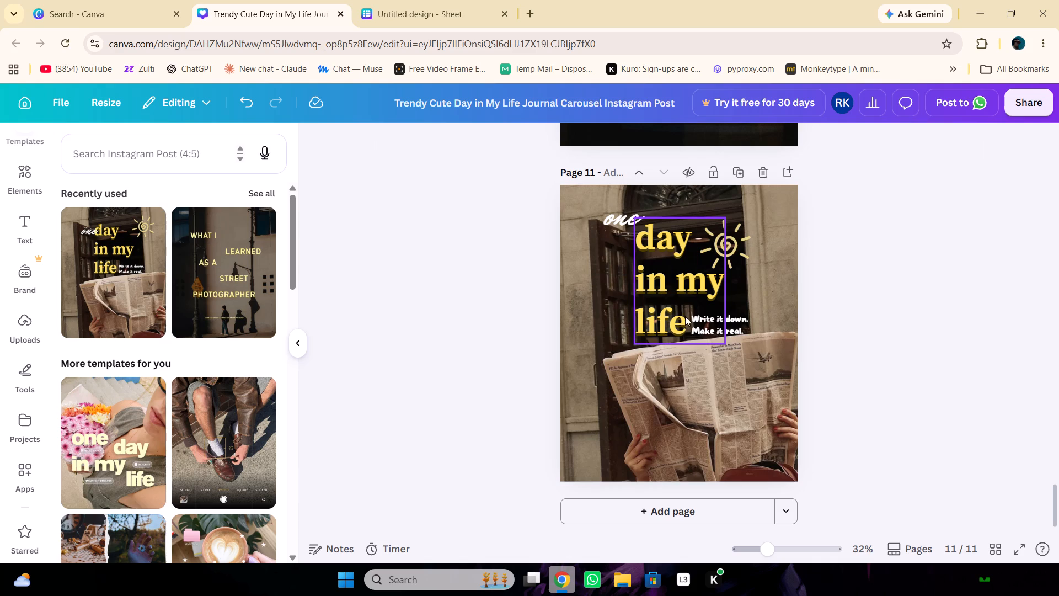
Delete the small "Write it down. Make it real." text beside the word "life" on page 11.
click(729, 318)
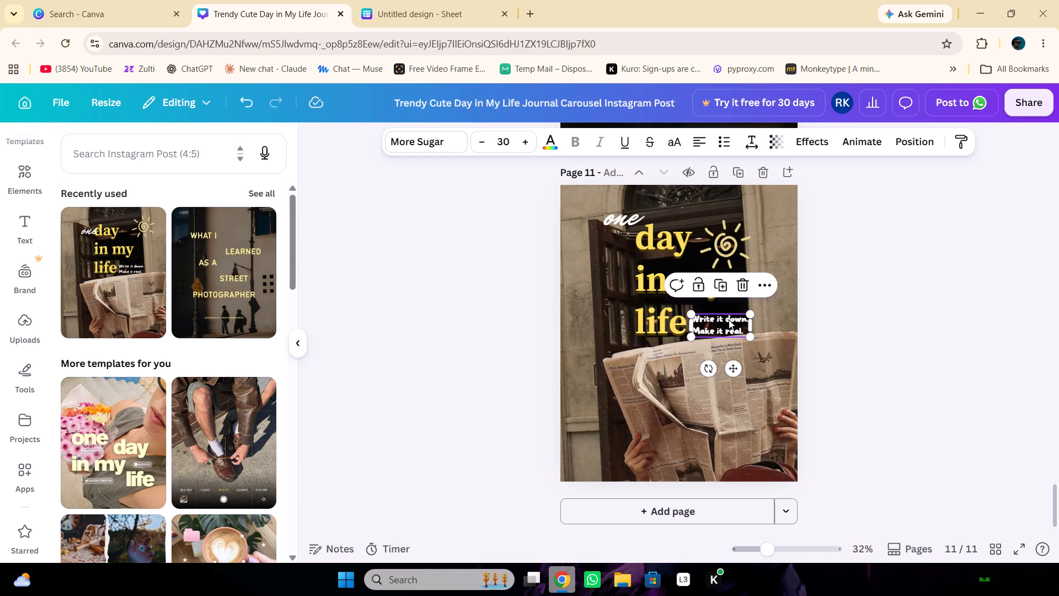
click(740, 286)
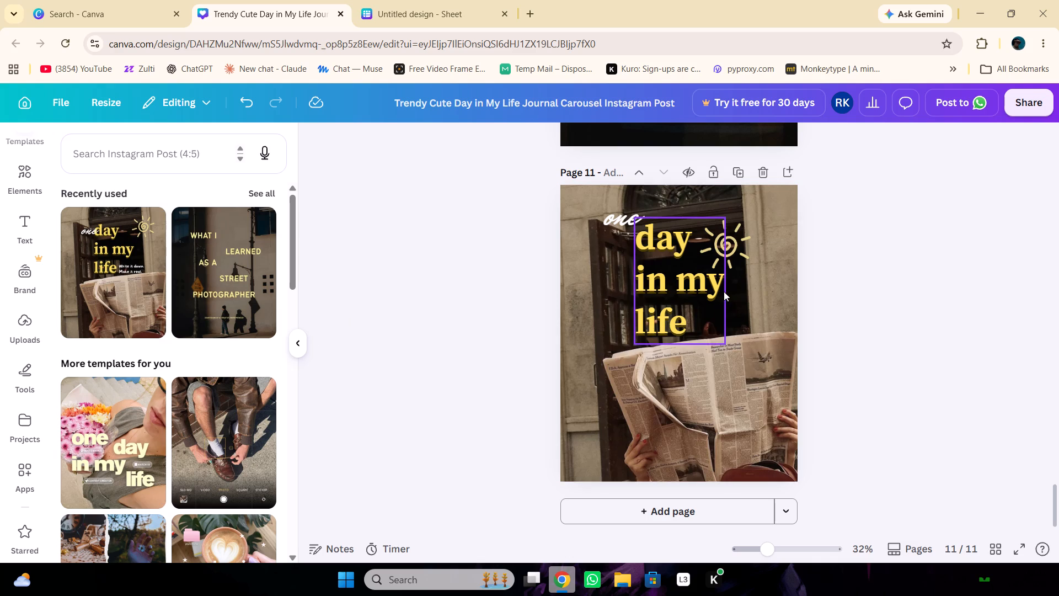
click(947, 230)
click(697, 425)
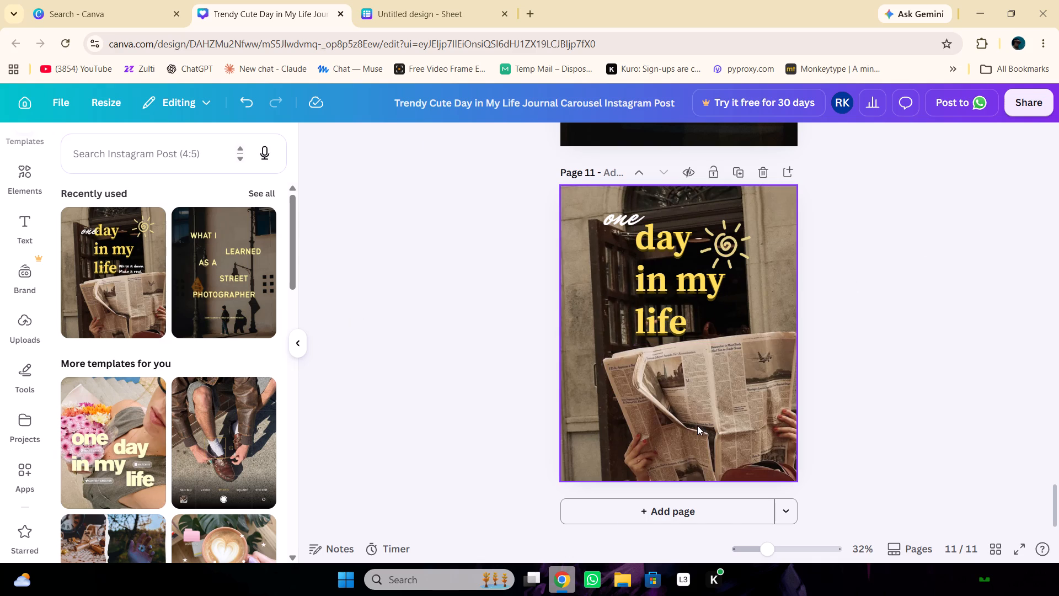
click(502, 491)
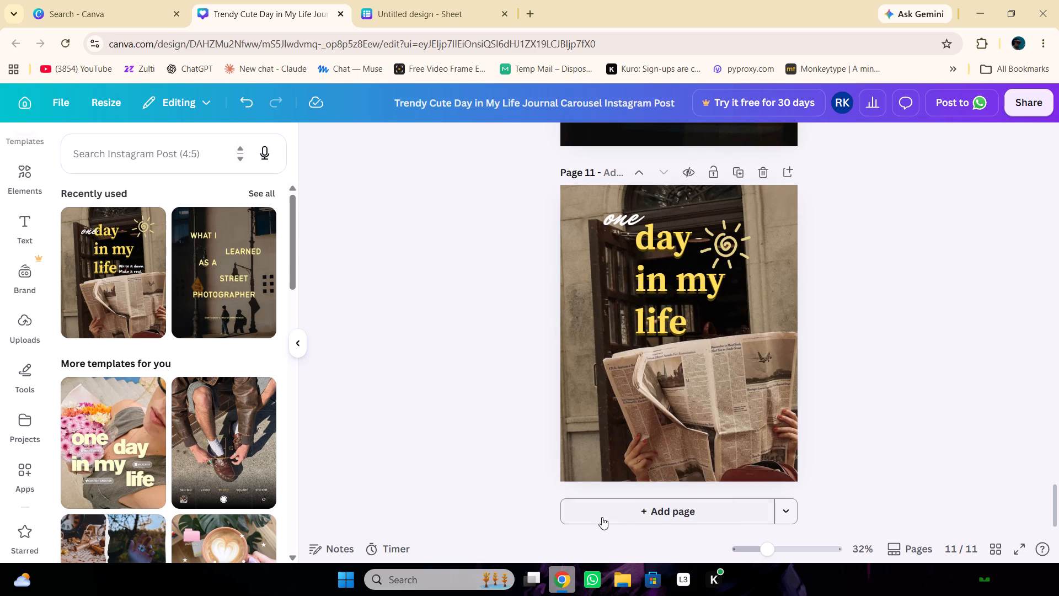
Add a new blank page 12 at the end of the design.
click(665, 513)
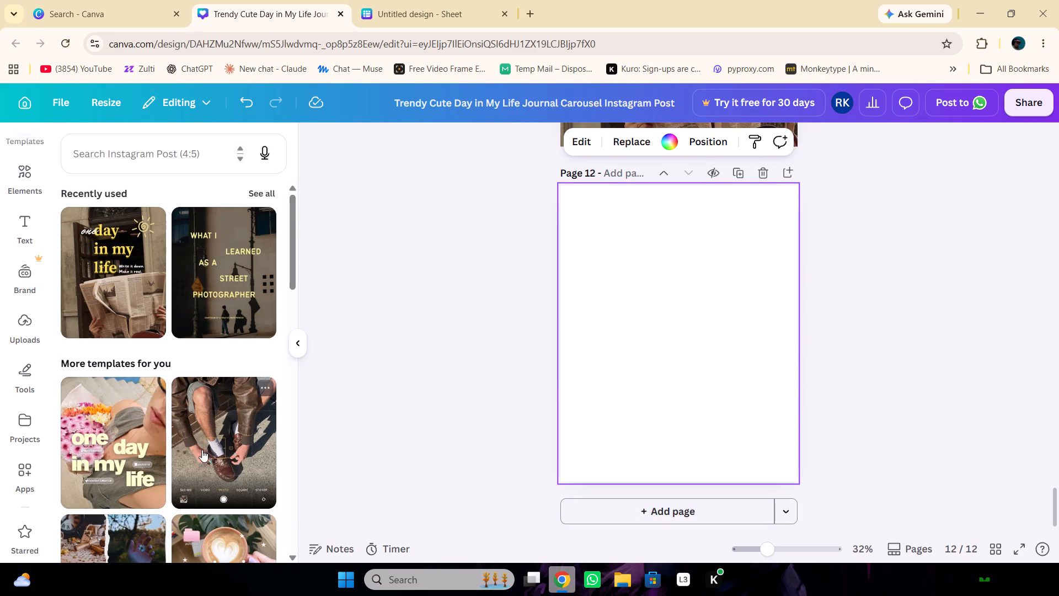
Look through the suggested Instagram post templates for a layout to use on the blank page 12.
scroll(175, 428, down, 6)
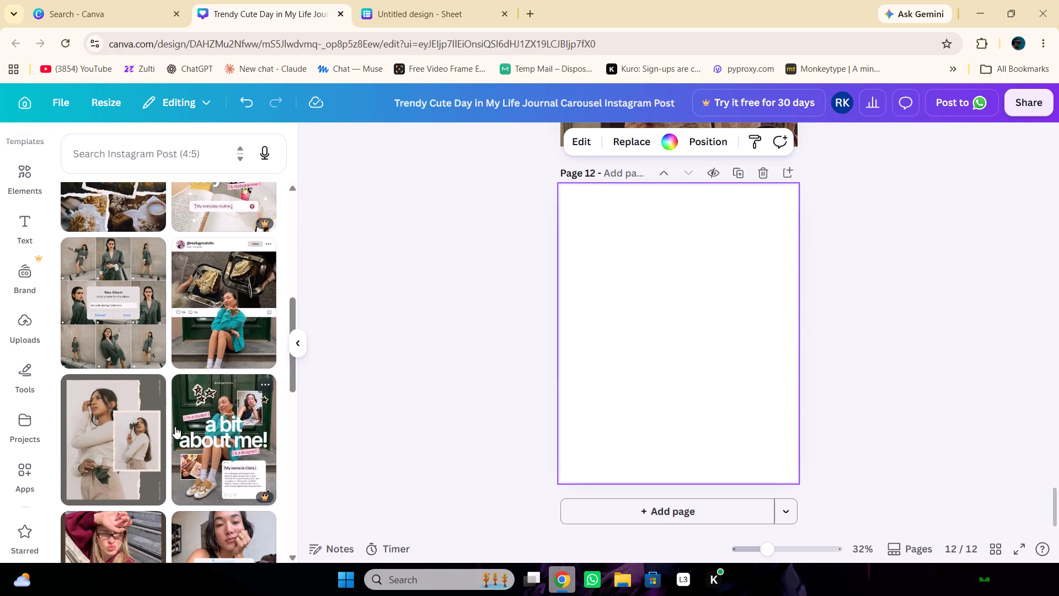
scroll(175, 427, down, 2)
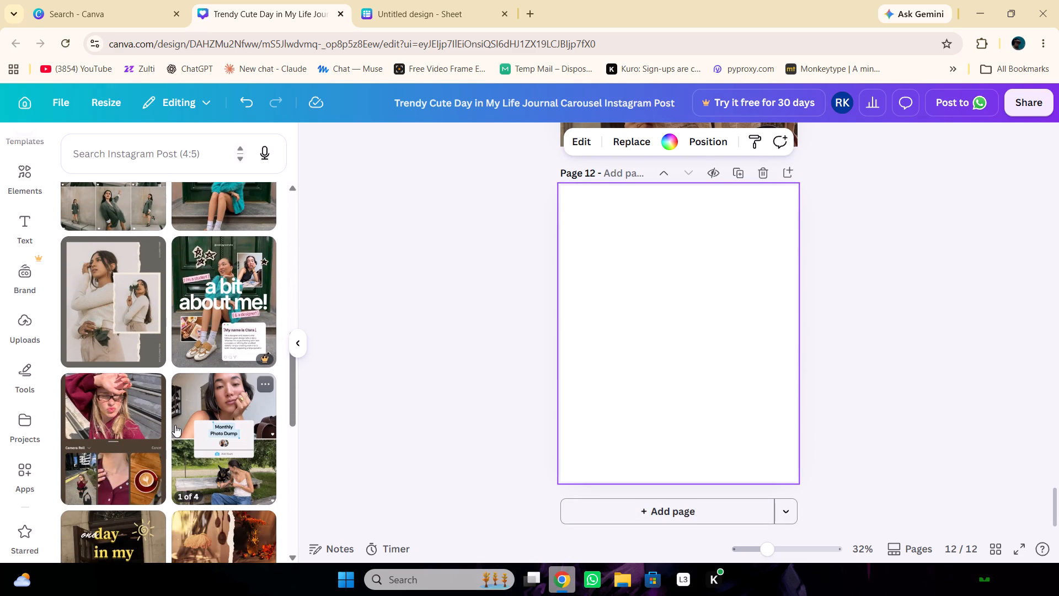
scroll(175, 423, down, 2)
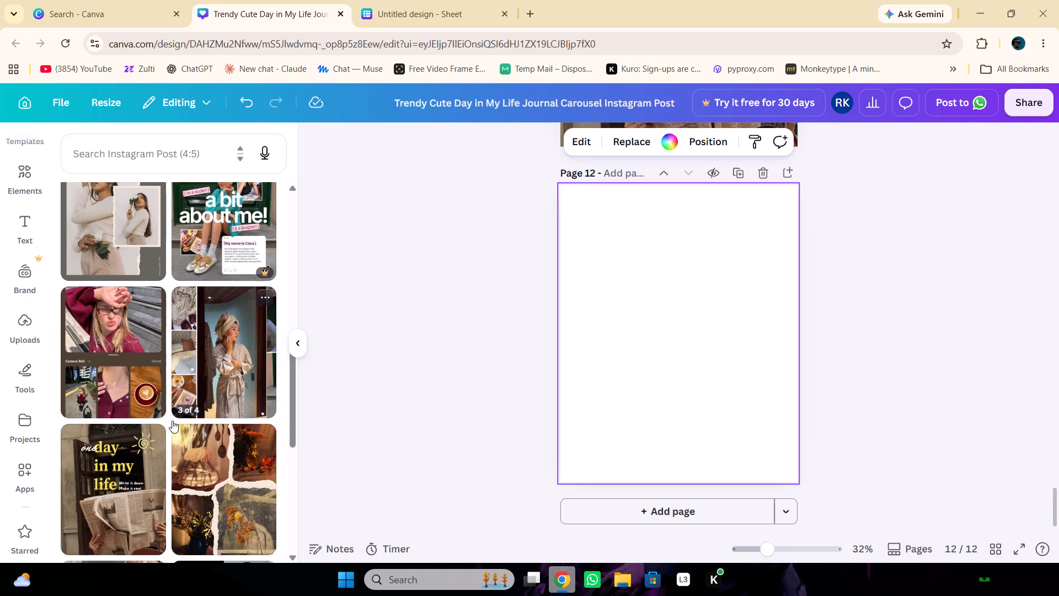
scroll(172, 421, down, 3)
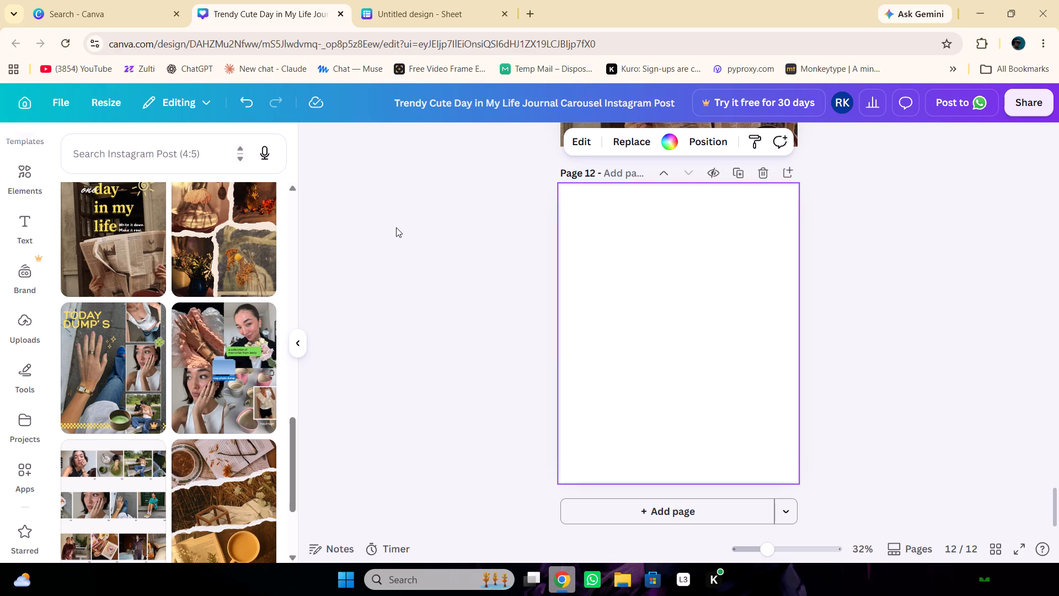
scroll(119, 295, down, 7)
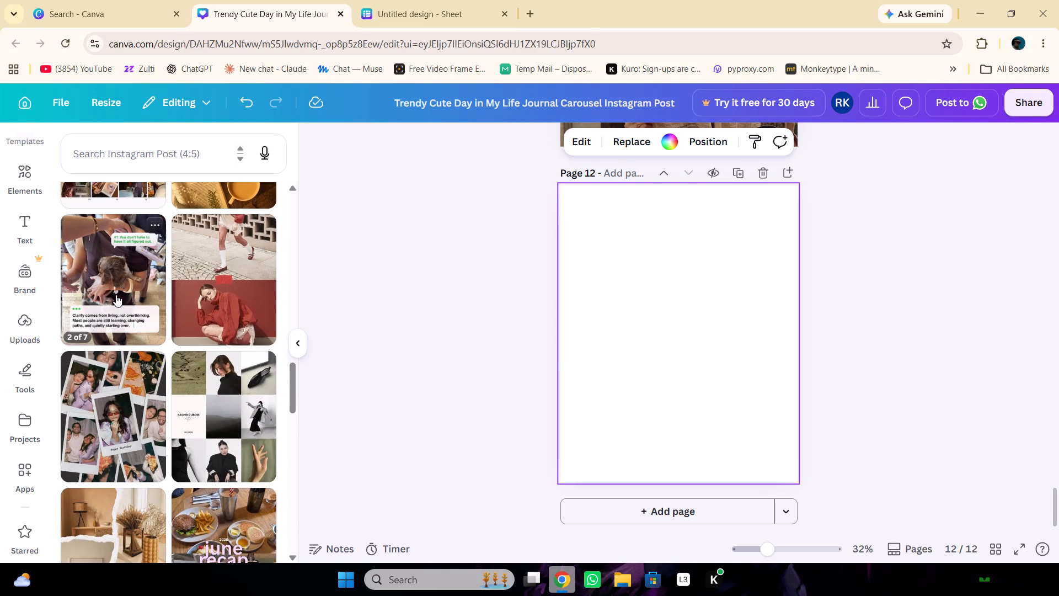
scroll(116, 295, down, 4)
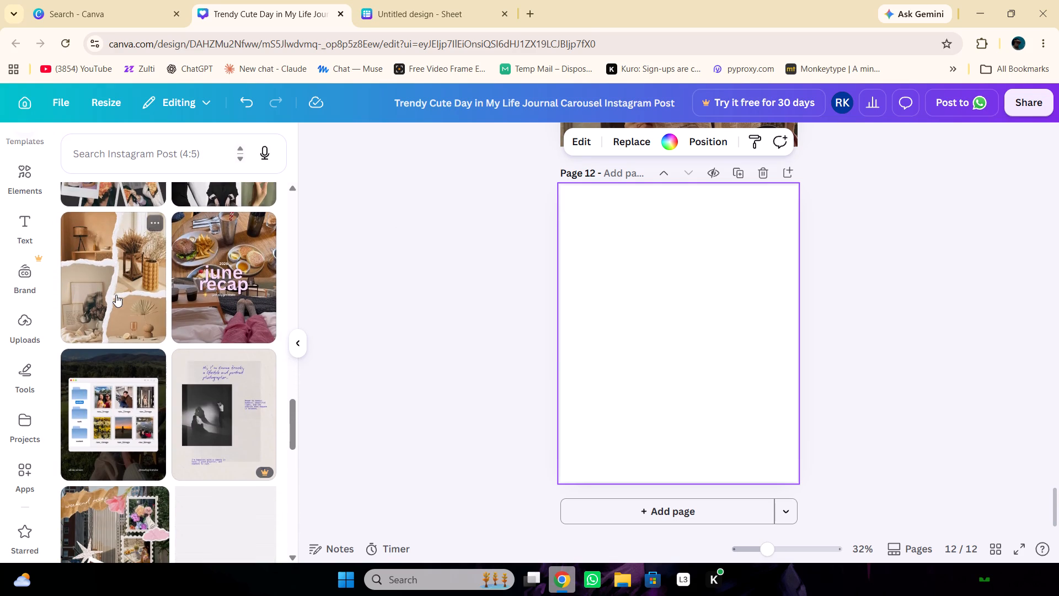